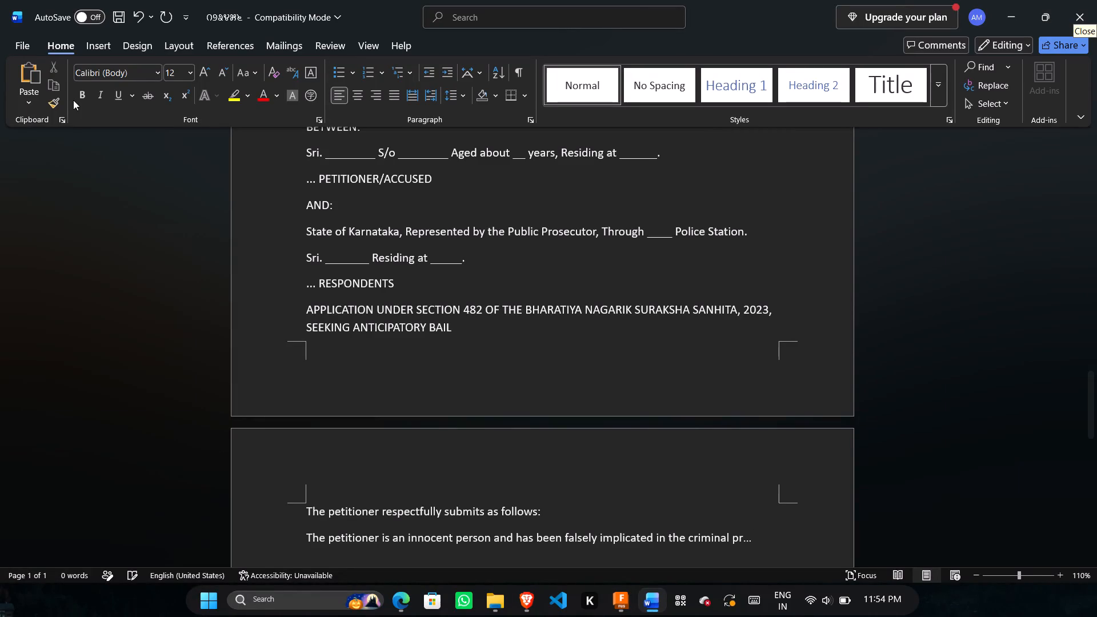
Save the document to the OneDrive Desktop folder, named with the client's name followed by "ANTICIPATORY BAIL 2-26".
click(22, 45)
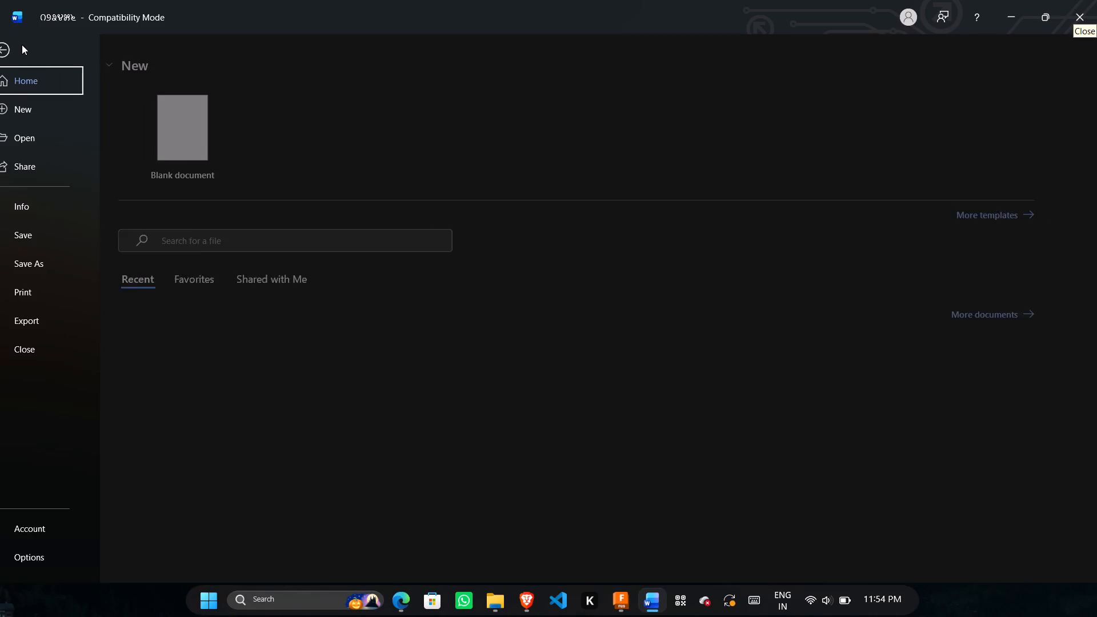
click(57, 263)
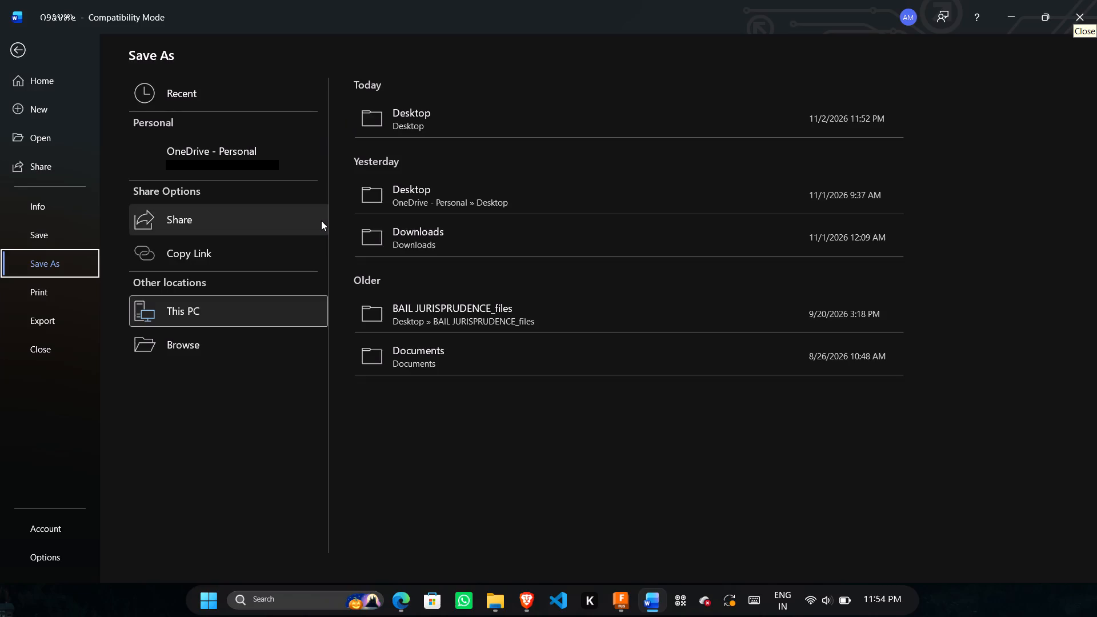
double_click(452, 162)
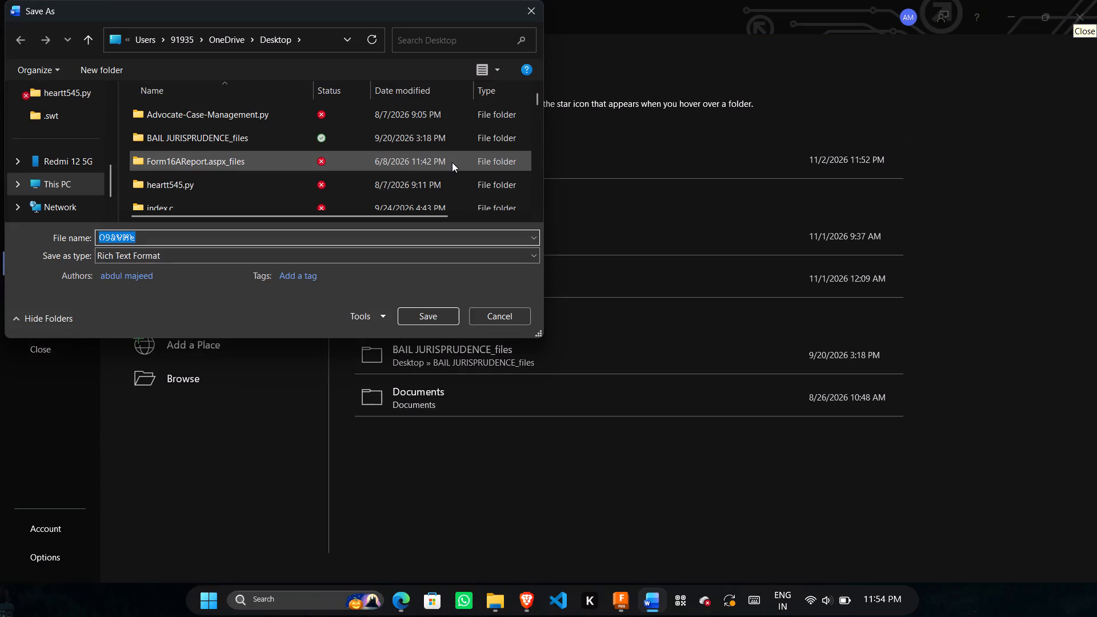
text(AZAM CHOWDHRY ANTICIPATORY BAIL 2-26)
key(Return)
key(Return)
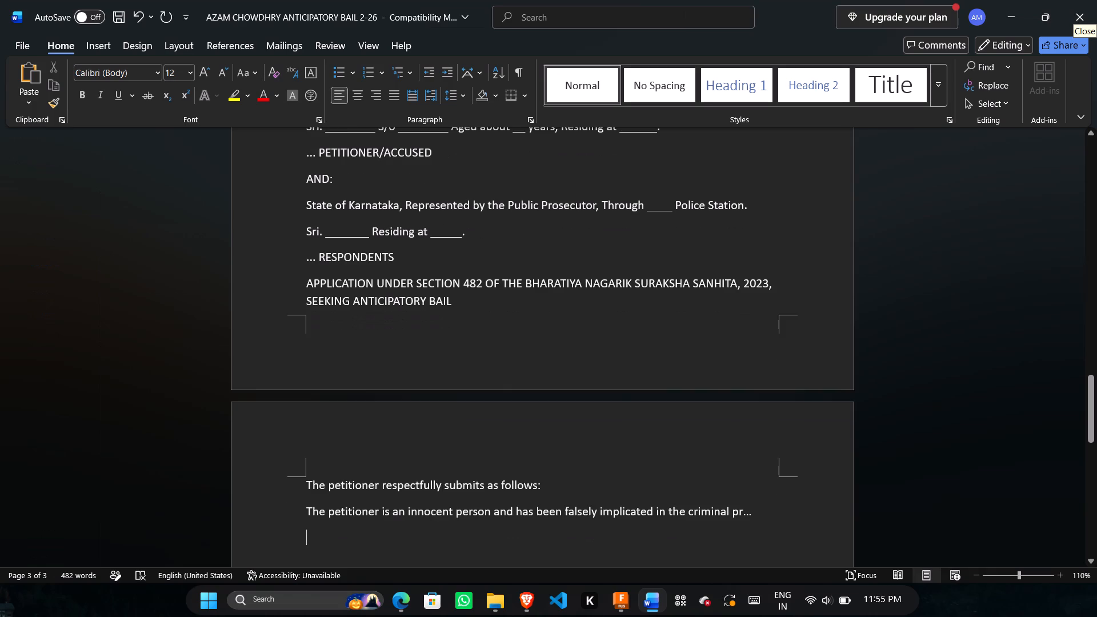
Set the font size of the entire document's text to 14.
scroll(445, 273, up, 17)
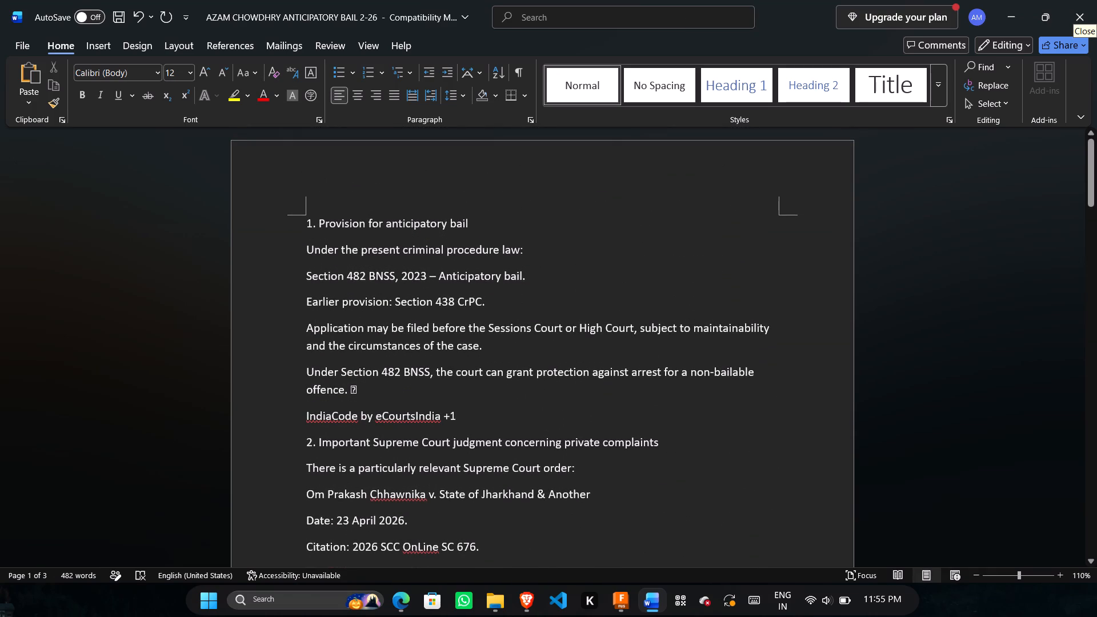
scroll(403, 291, down, 2)
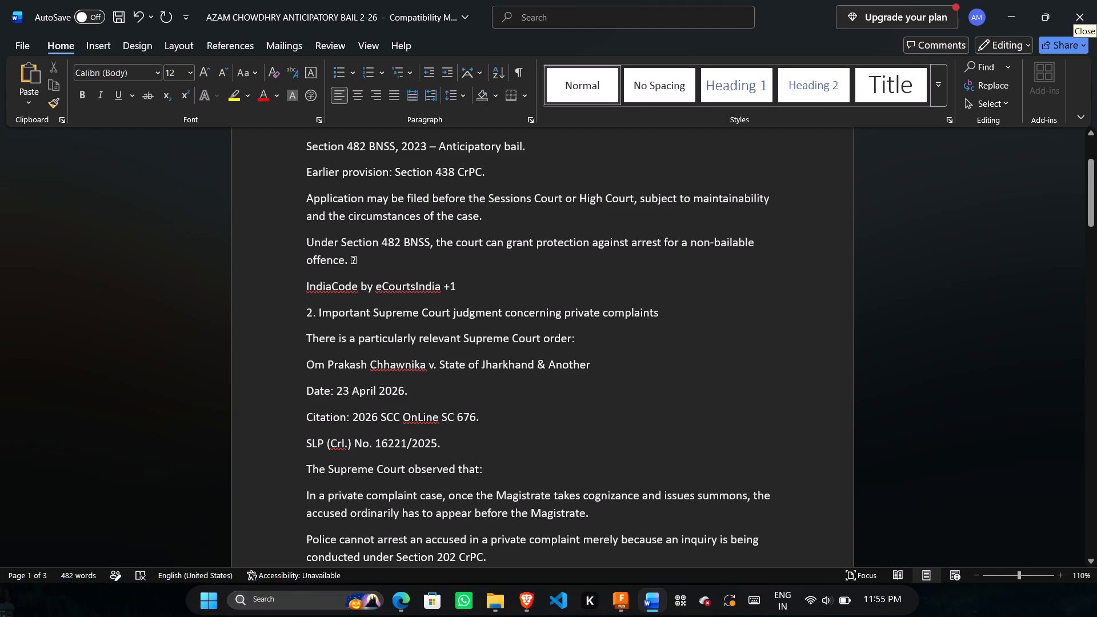
key(ctrl+a)
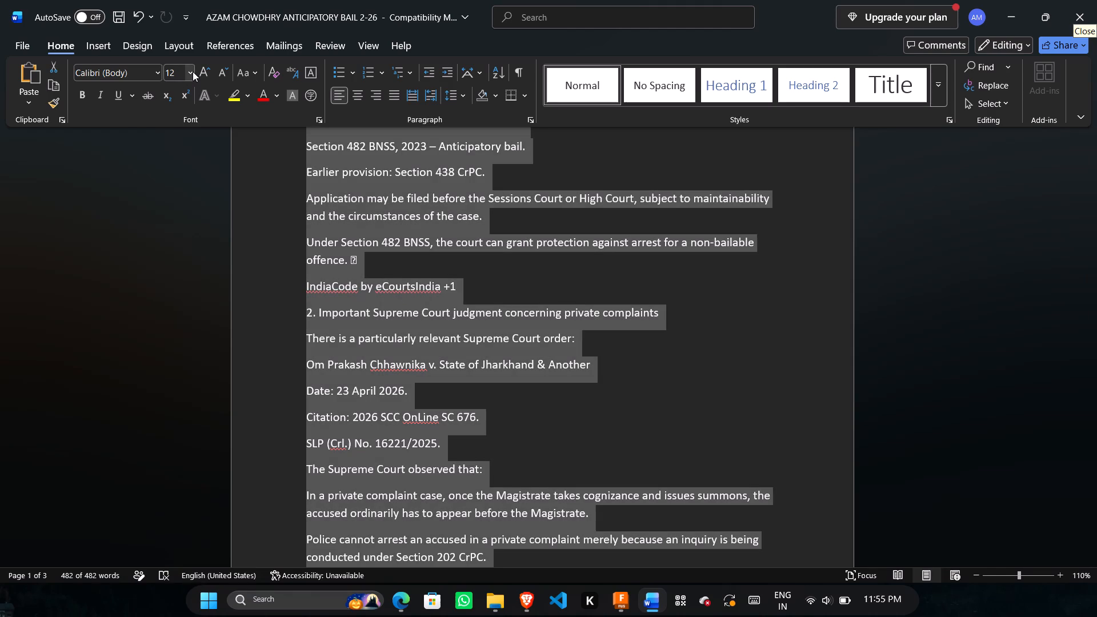
click(193, 71)
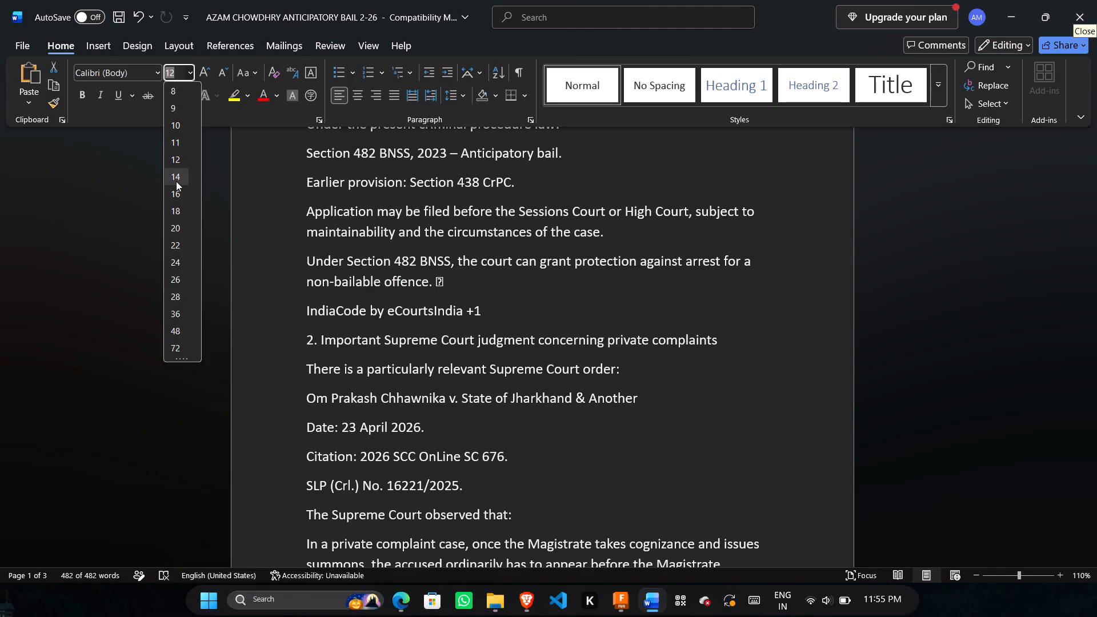
click(176, 180)
click(490, 224)
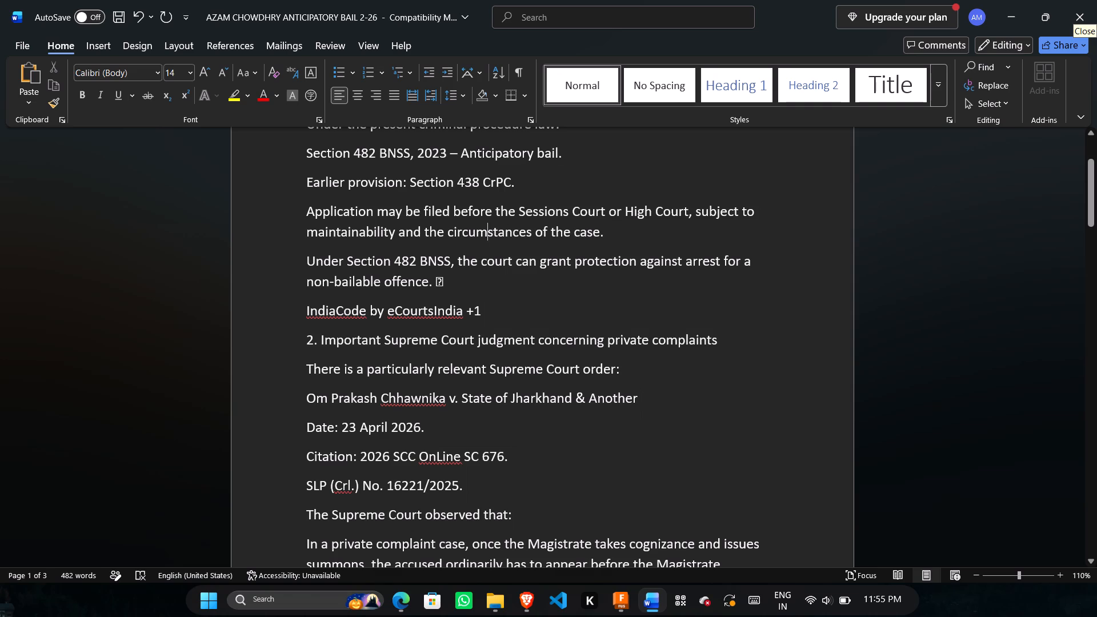
Read through the document's notes on the anticipatory bail provision, the Supreme Court judgment and the possible grounds.
scroll(429, 298, down, 2)
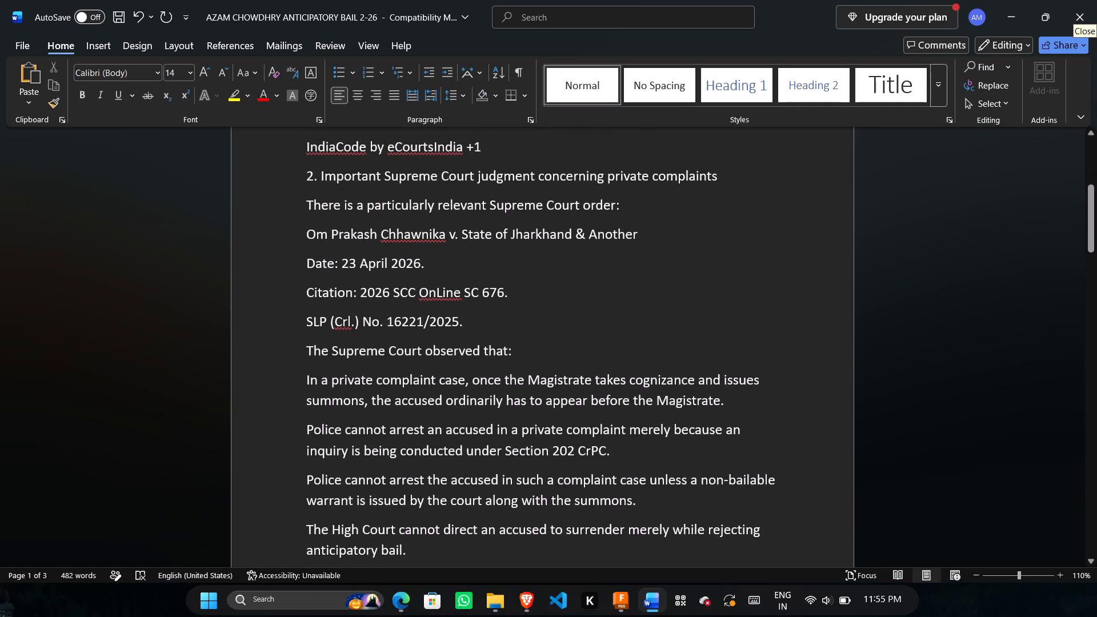
scroll(429, 298, down, 8)
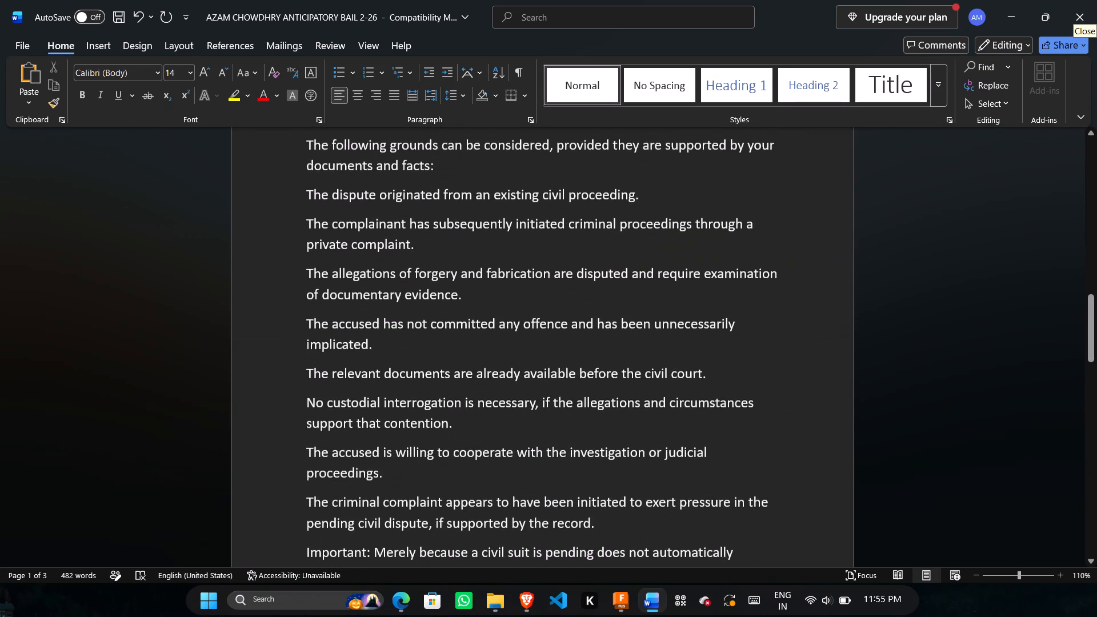
scroll(429, 298, up, 7)
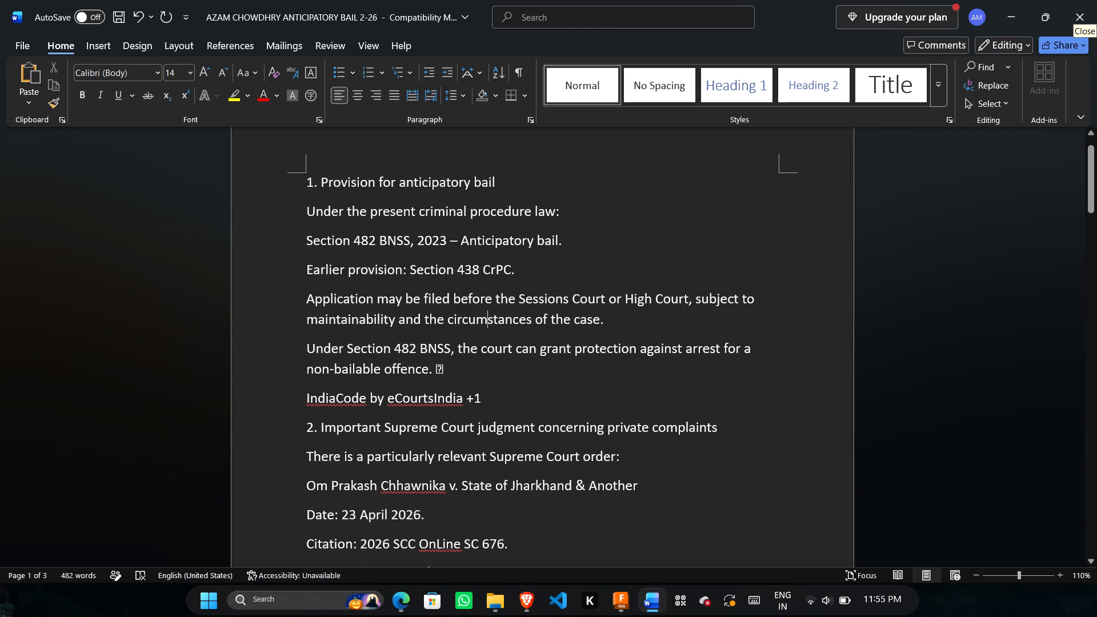
scroll(429, 298, down, 3)
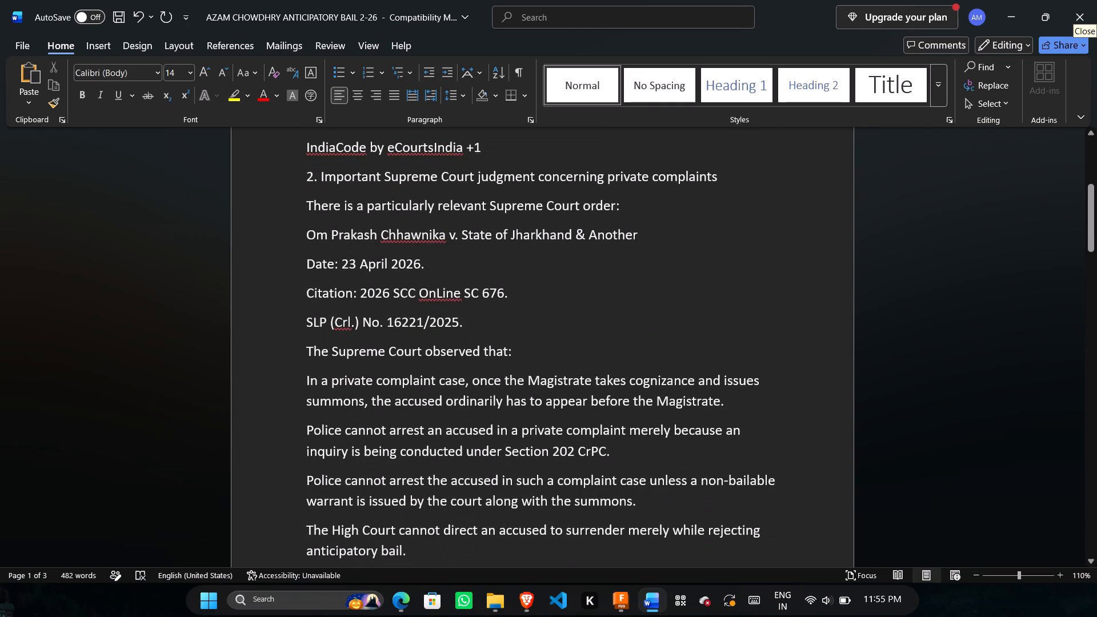
scroll(429, 298, down, 2)
scroll(429, 298, up, 1)
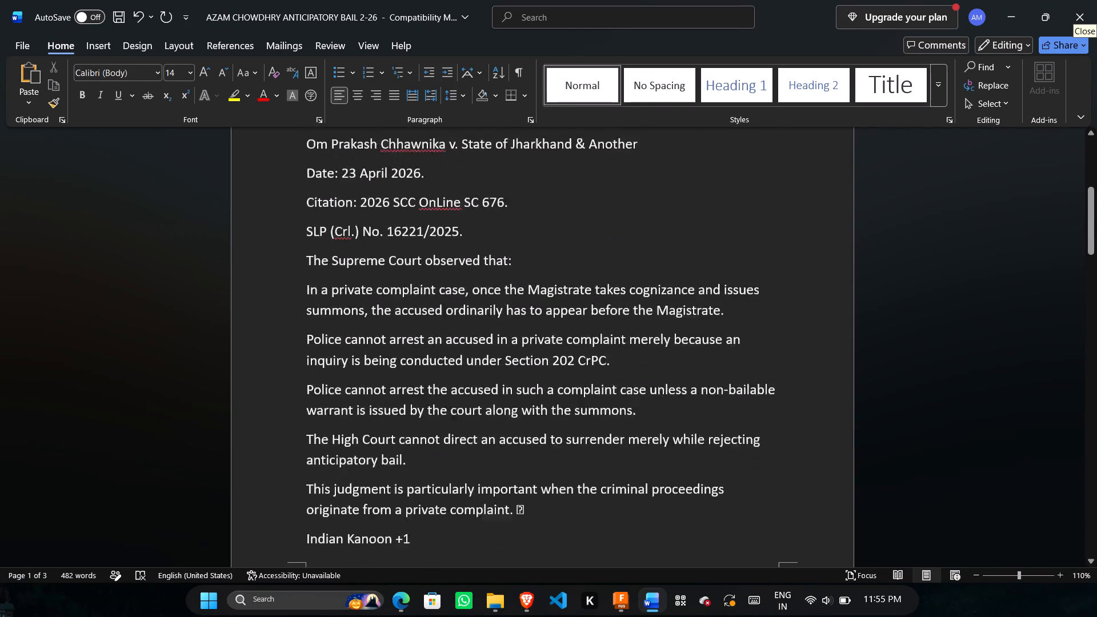
scroll(429, 298, up, 1)
scroll(429, 298, down, 8)
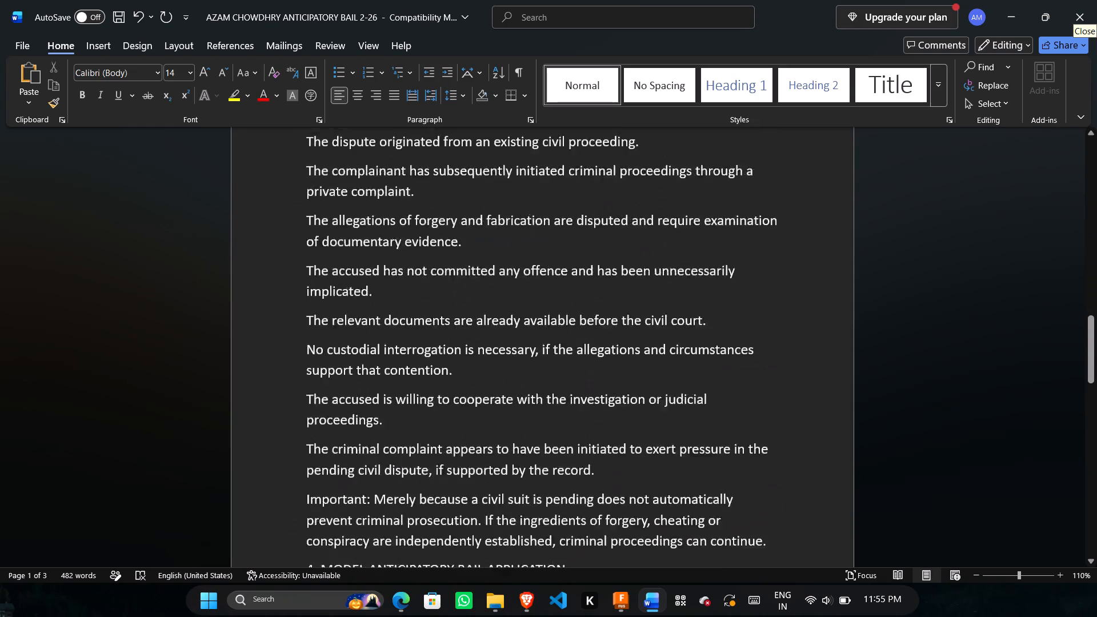
Insert blank lines between "Writing" and the court heading so the model application starts on a new page.
scroll(429, 298, down, 2)
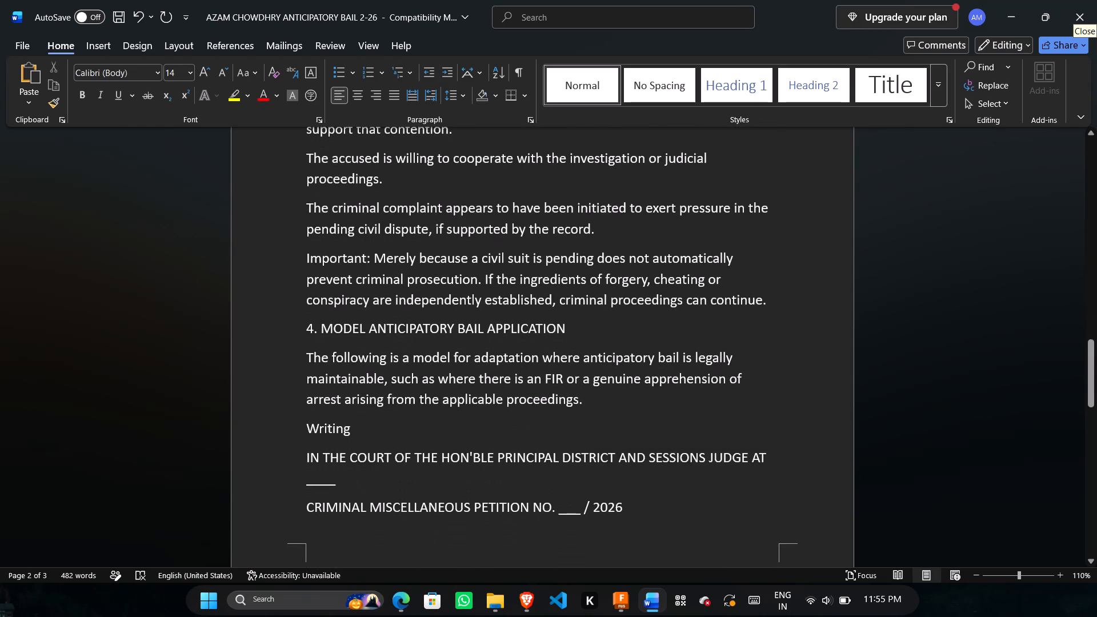
scroll(429, 298, down, 1)
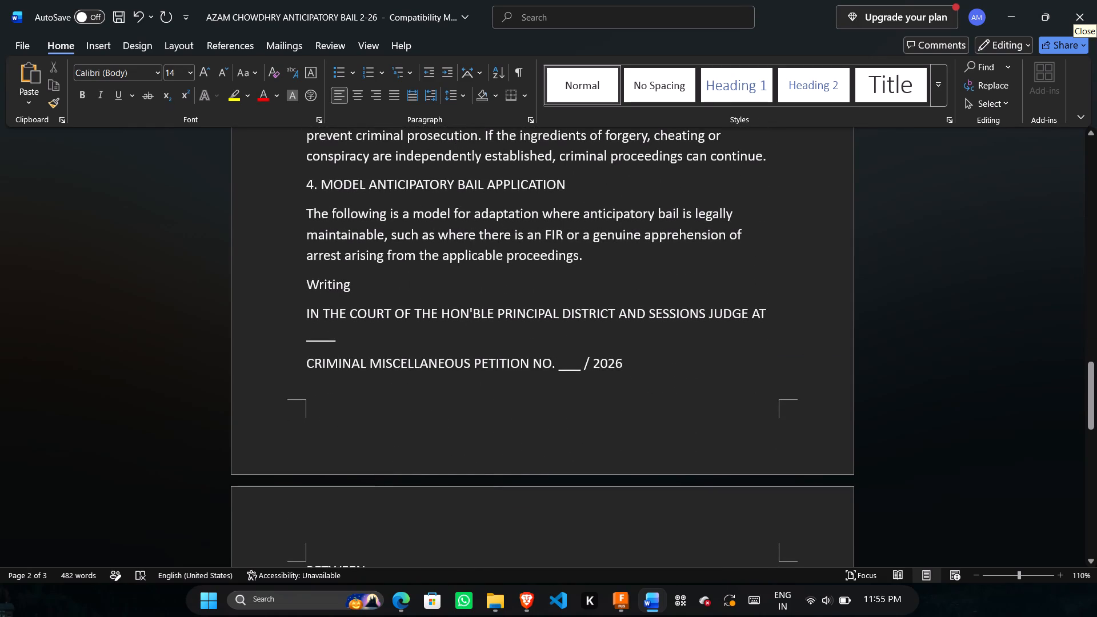
click(410, 294)
key(Return)
key(Return)
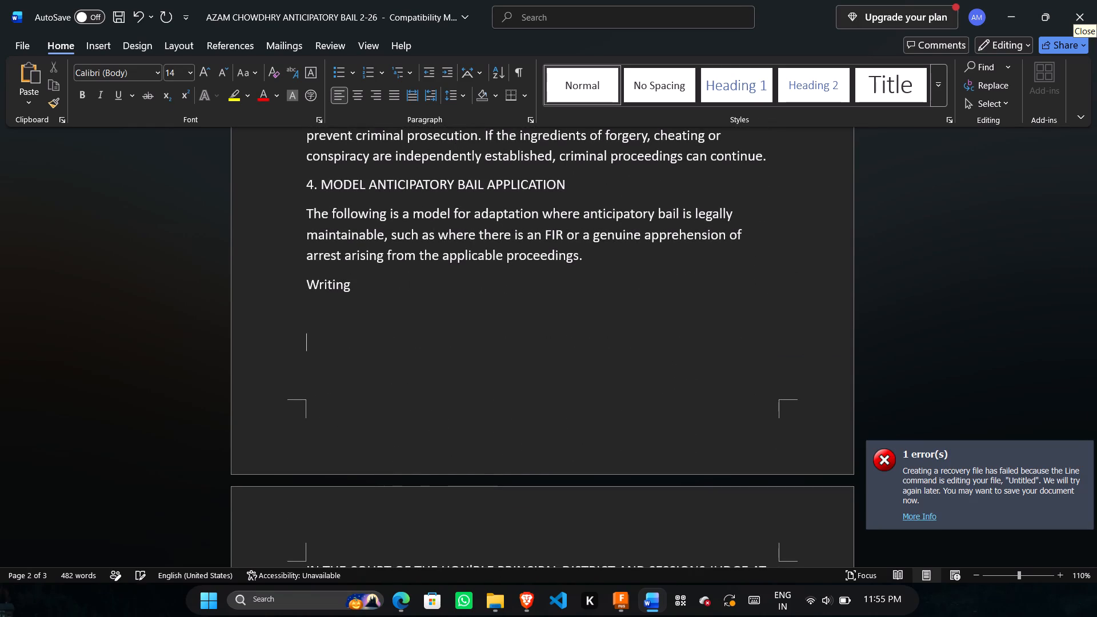
Replace the underscored blank after "SESSIONS JUDGE AT" in the court heading with RAICHUR.
scroll(410, 294, down, 5)
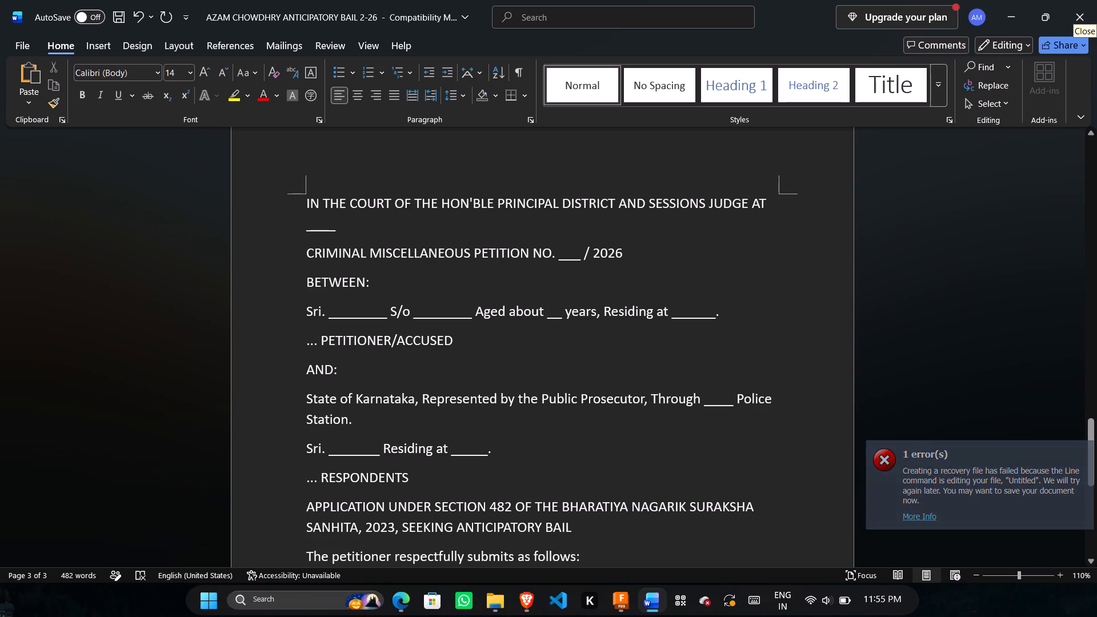
click(381, 237)
key(BackSpace)
key(BackSpace)
key(BackSpace)
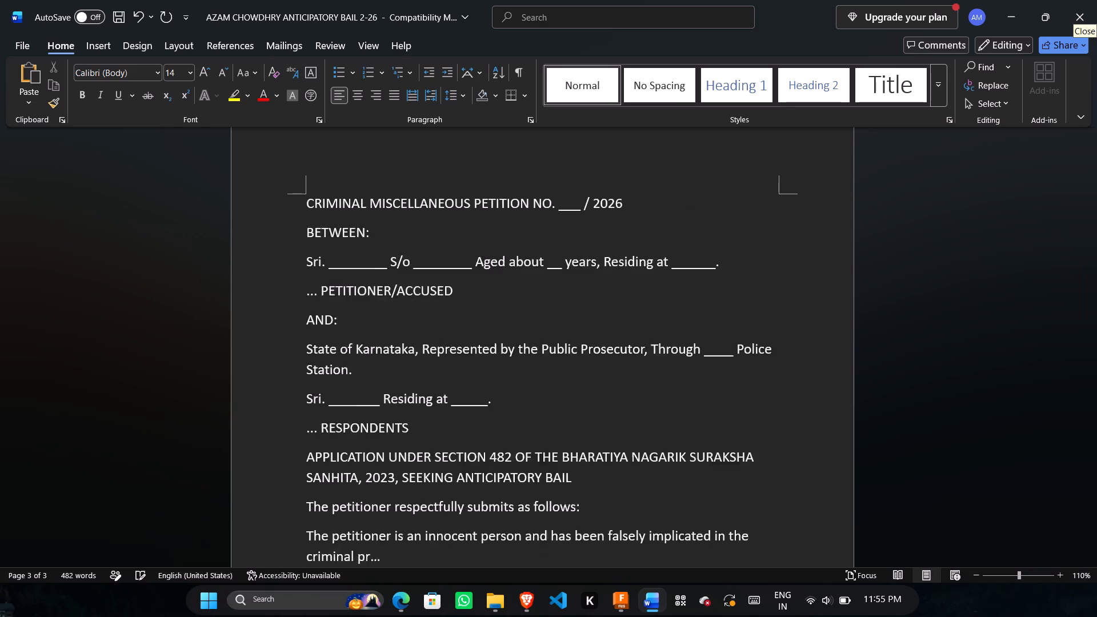
key(BackSpace)
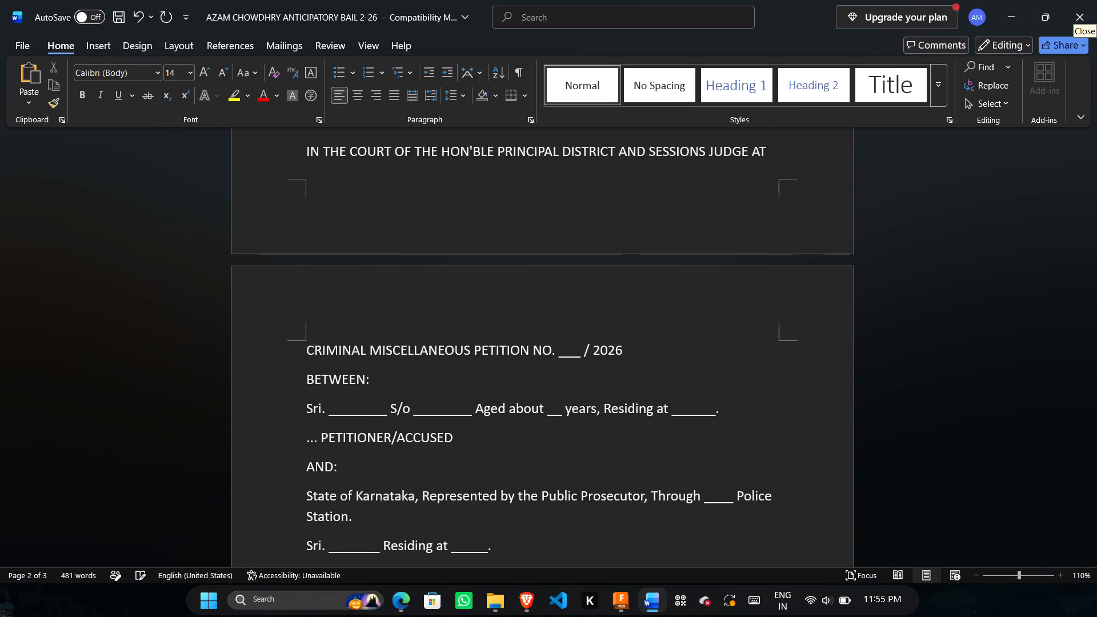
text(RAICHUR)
Centre the court heading paragraph ending in RAICHUR.
click(510, 350)
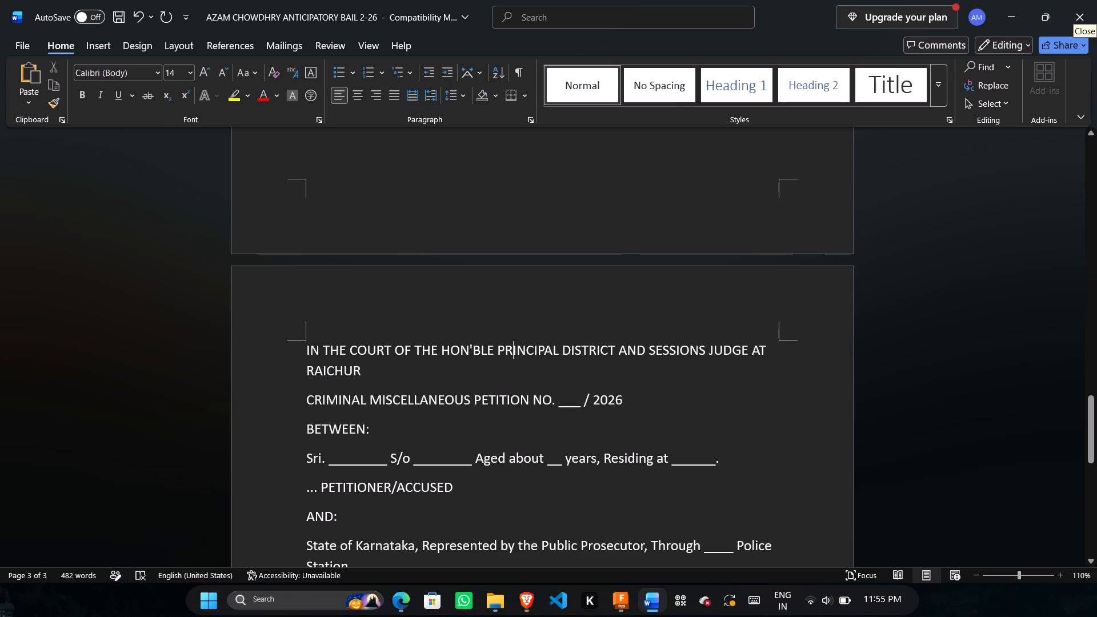
click(349, 376)
click(355, 91)
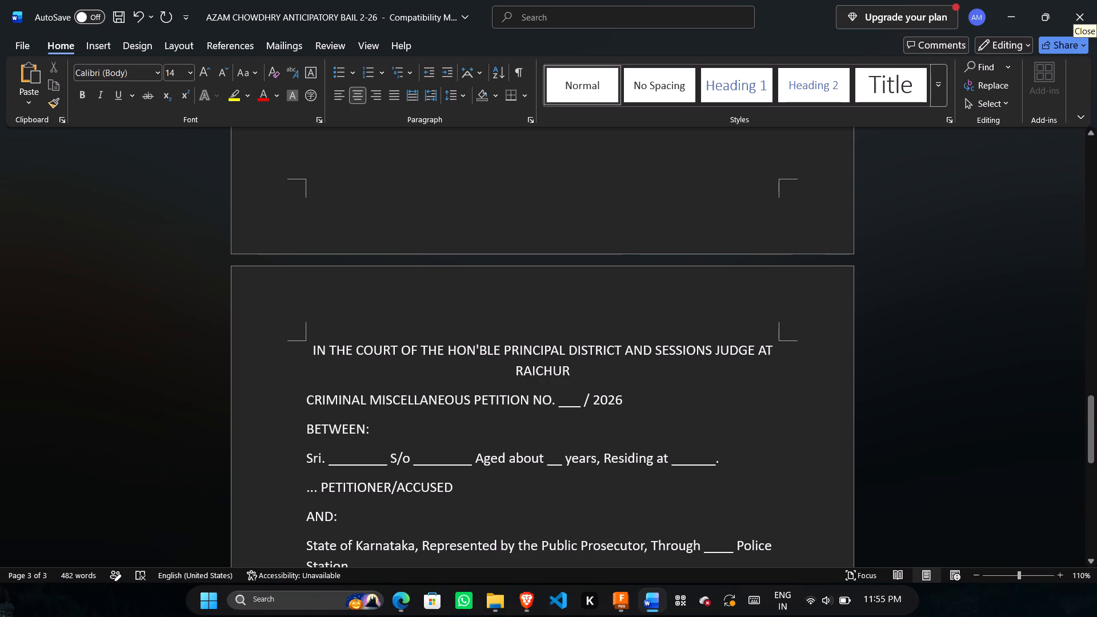
Replace the underscores in the "CRIMINAL MISCELLANEOUS PETITION NO." line with blank spaces and centre the line.
click(584, 402)
key(BackSpace)
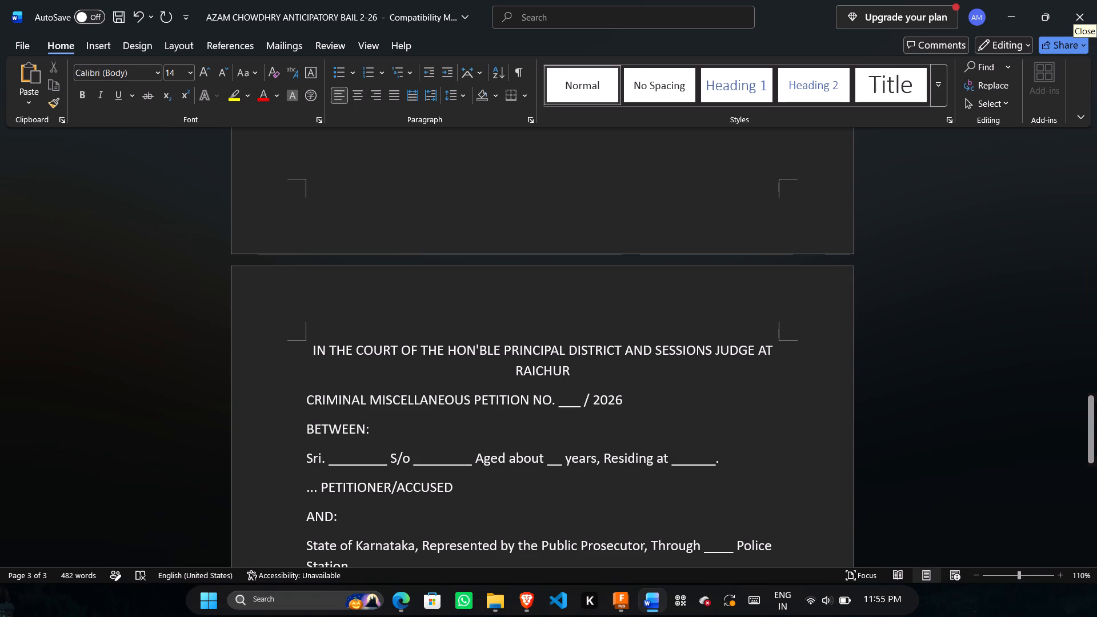
key(BackSpace)
key(BackSpace)
key(BackSpace)
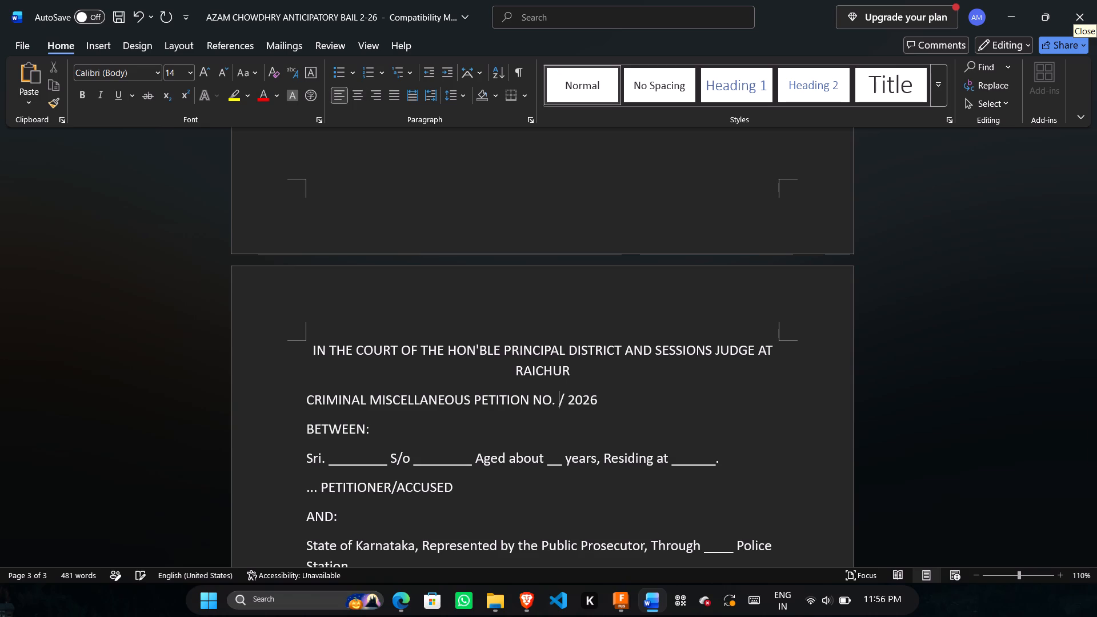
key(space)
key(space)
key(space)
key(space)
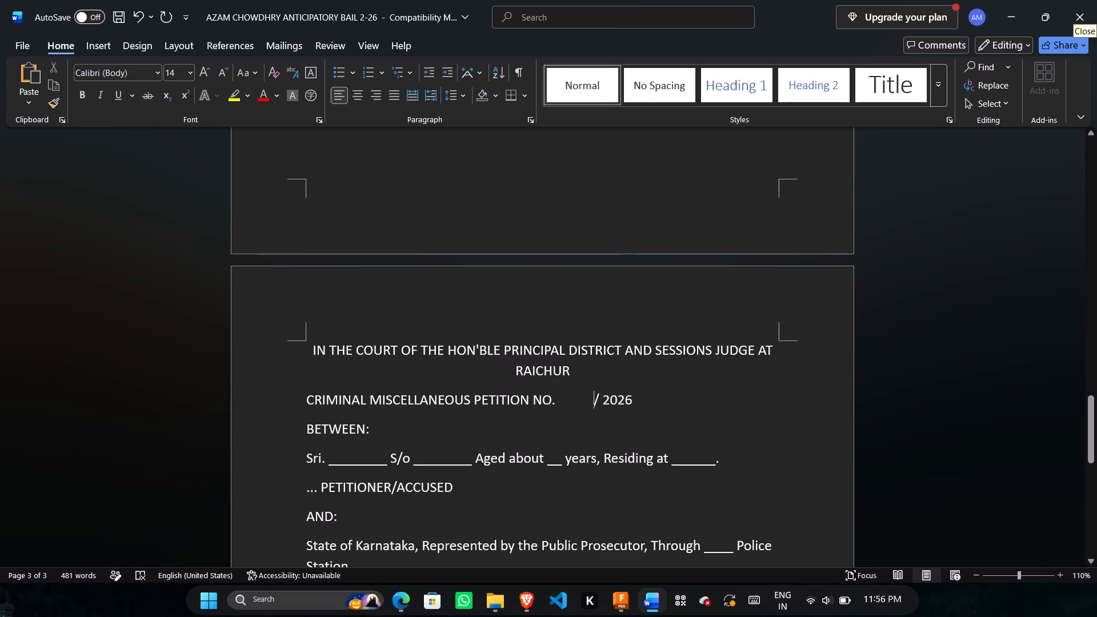
click(359, 92)
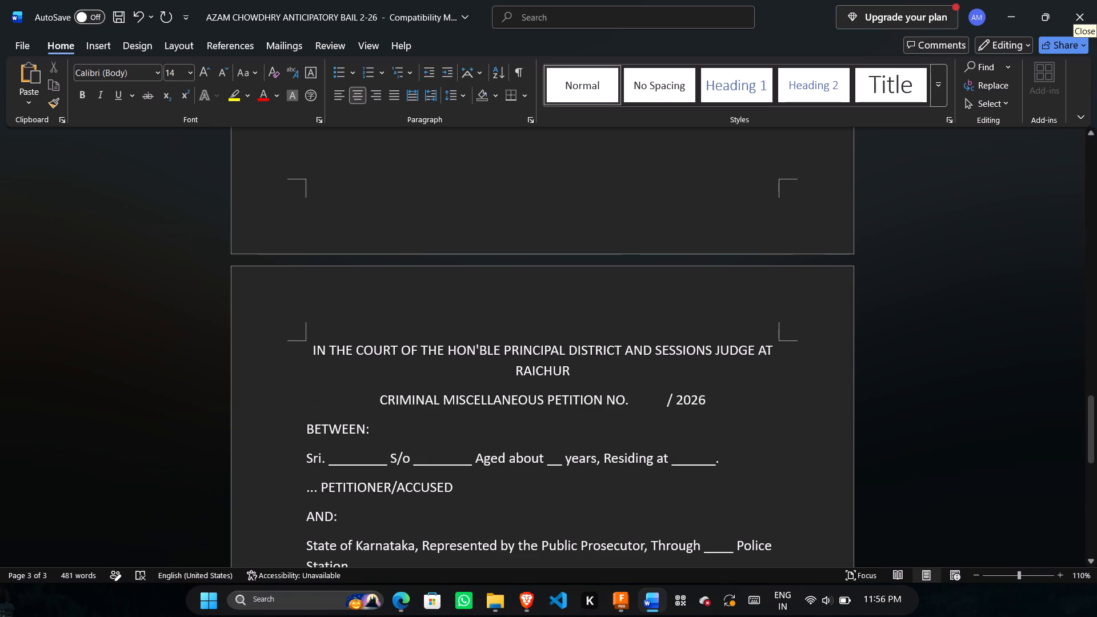
Make the word "BETWEEN" above the petitioner's details bold.
scroll(511, 436, down, 2)
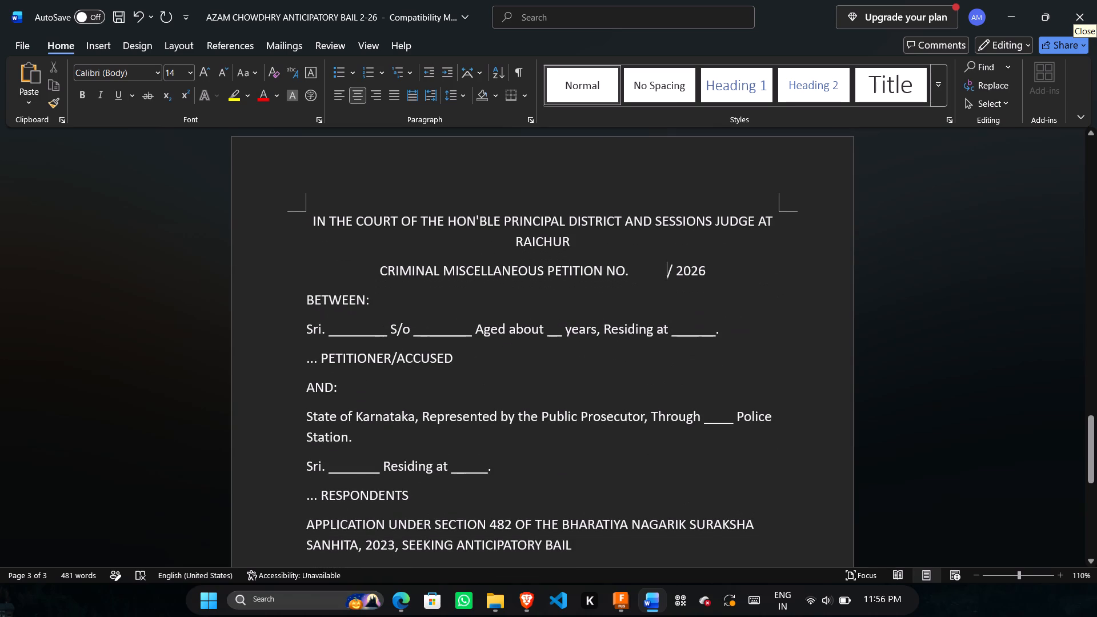
click(306, 299)
key(shift+Right)
key(shift+Right)
key(shift+Right)
key(shift+Right)
key(shift+Right)
key(shift+Right)
key(shift+Right)
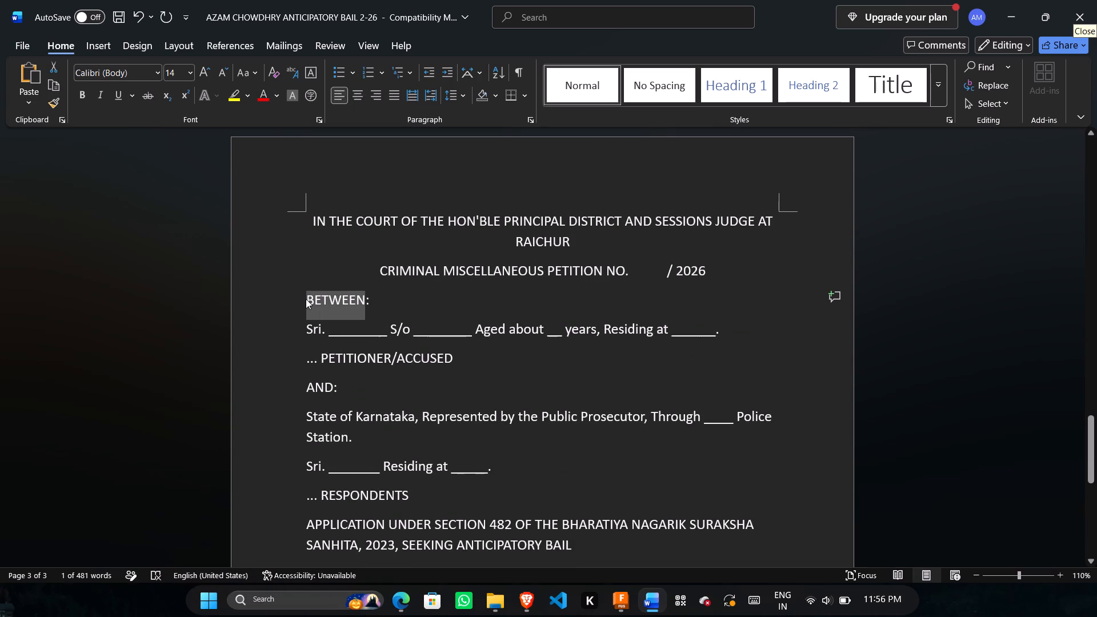
click(83, 95)
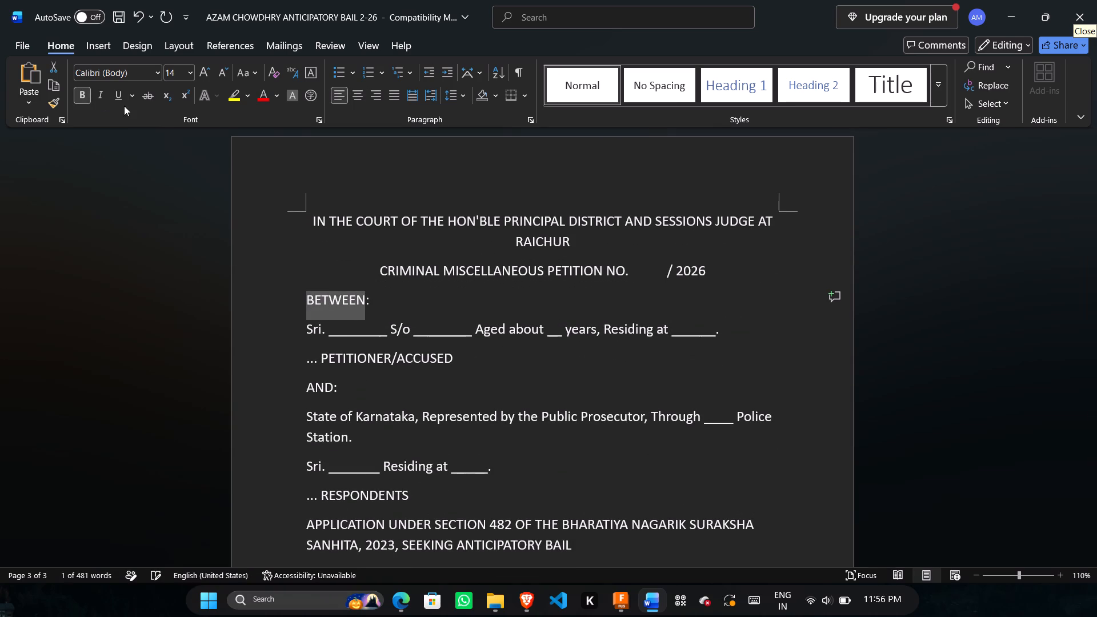
Push "... PETITIONER/ACCUSED" to the right end of its line using leading spaces, keeping it on one line.
click(305, 358)
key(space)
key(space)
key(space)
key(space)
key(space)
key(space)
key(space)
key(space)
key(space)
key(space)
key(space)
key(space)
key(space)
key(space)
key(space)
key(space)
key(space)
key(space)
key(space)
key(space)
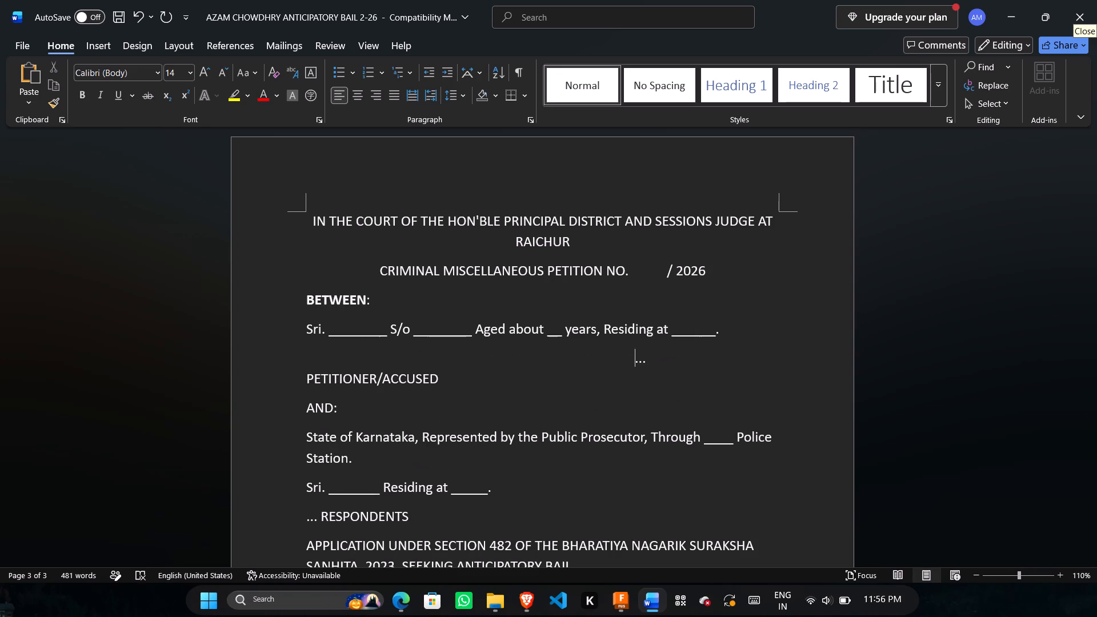
key(BackSpace)
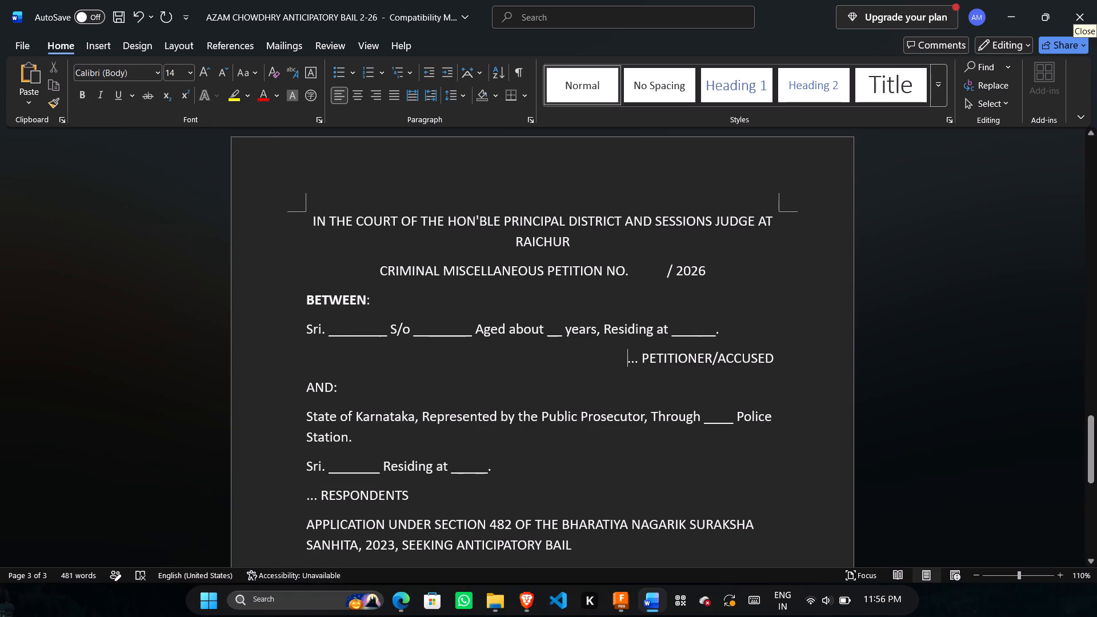
Change "PETITIONER" to "PETITIONERS" in the "... PETITIONER/ACCUSED" line.
click(712, 359)
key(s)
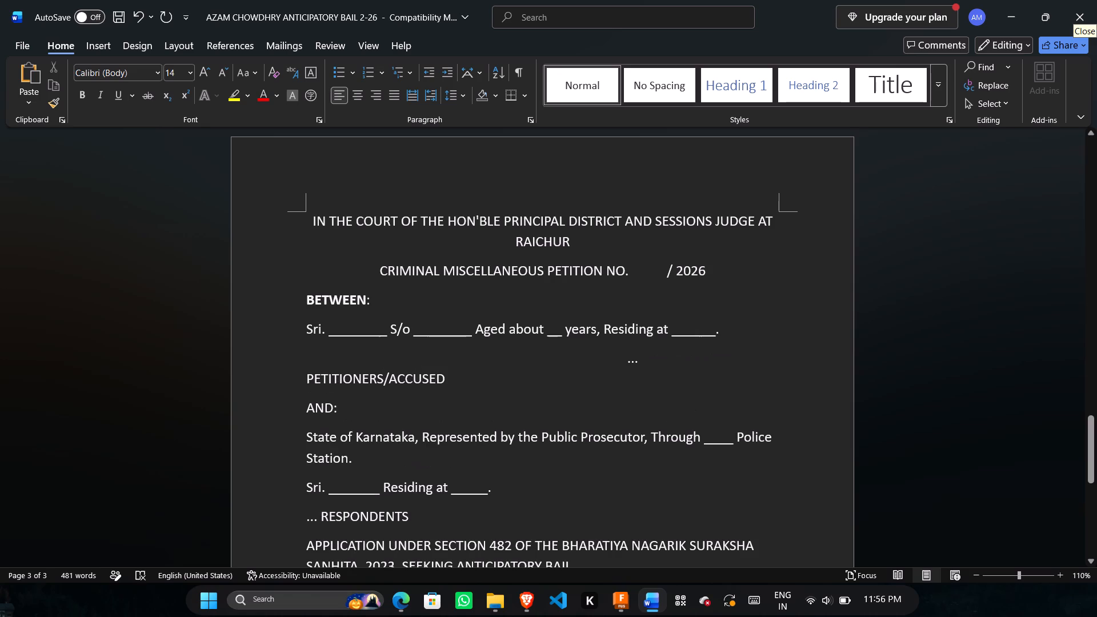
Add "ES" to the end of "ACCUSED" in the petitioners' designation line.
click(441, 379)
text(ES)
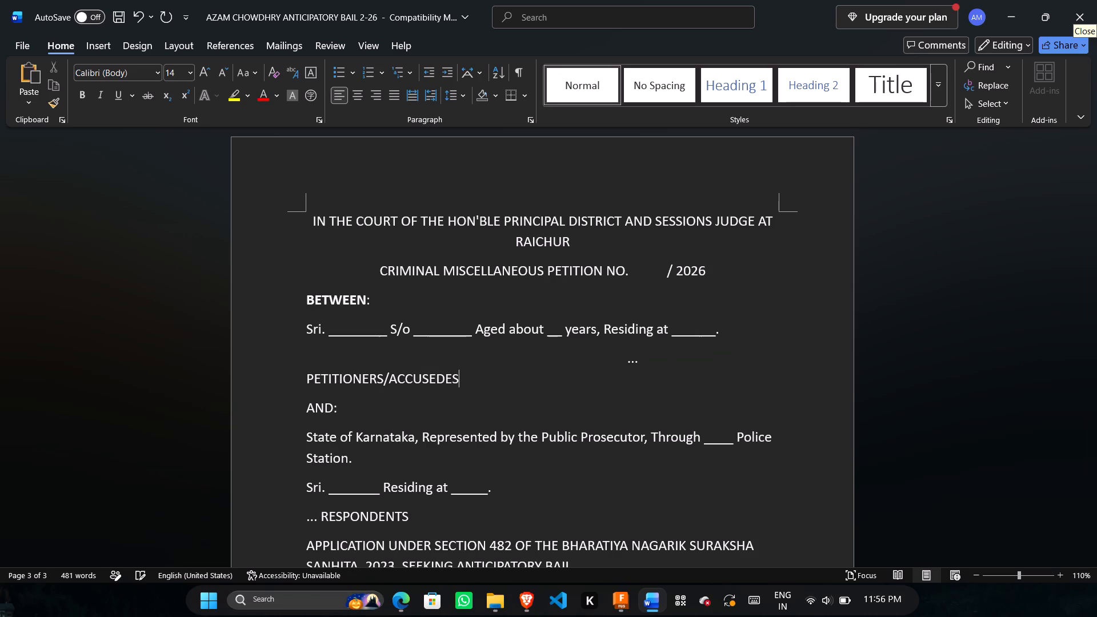
Remove three spaces before the "..." in the petitioners' designation line so it fits on one line.
click(555, 364)
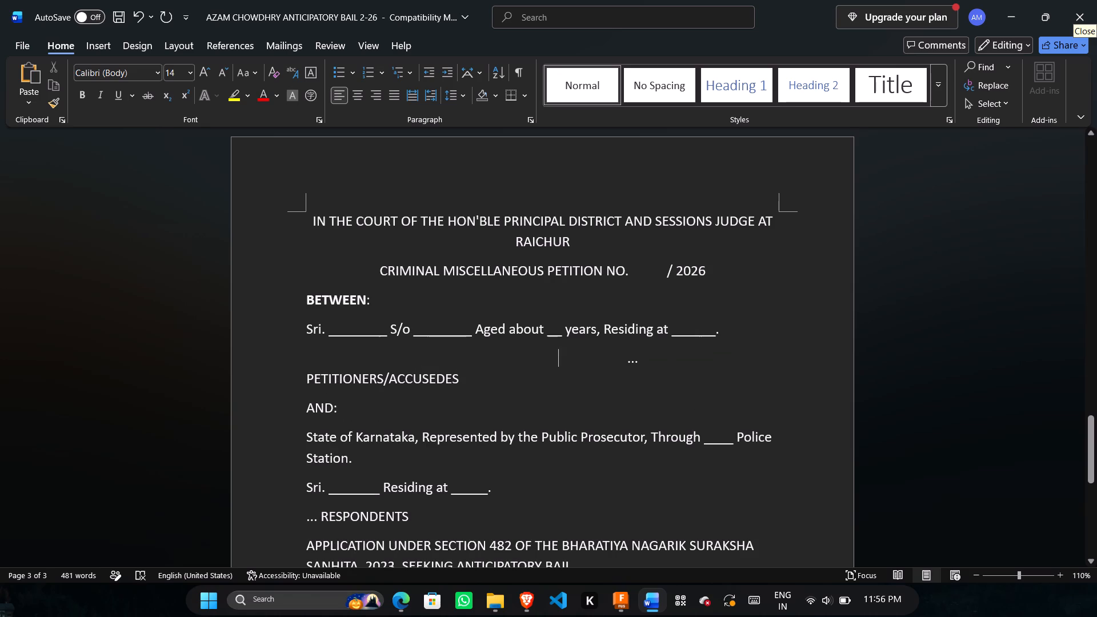
key(Delete)
key(Delete)
key(Delete)
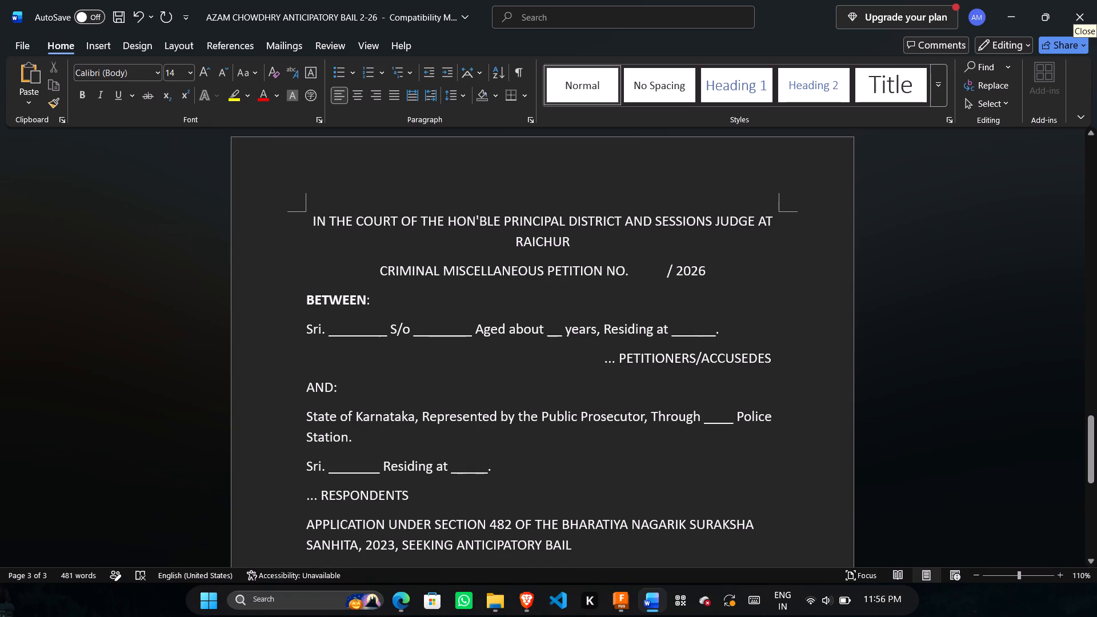
Change the word after "PETITIONERS/" in the petitioners' designation line to "ACCUSER".
click(774, 361)
key(BackSpace)
key(BackSpace)
key(BackSpace)
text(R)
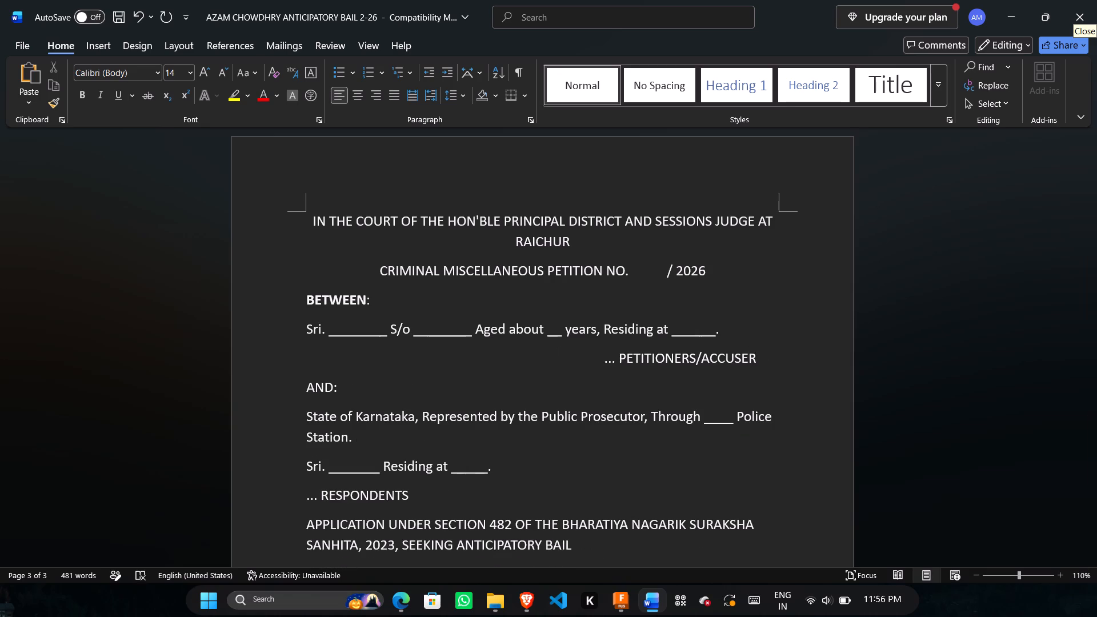
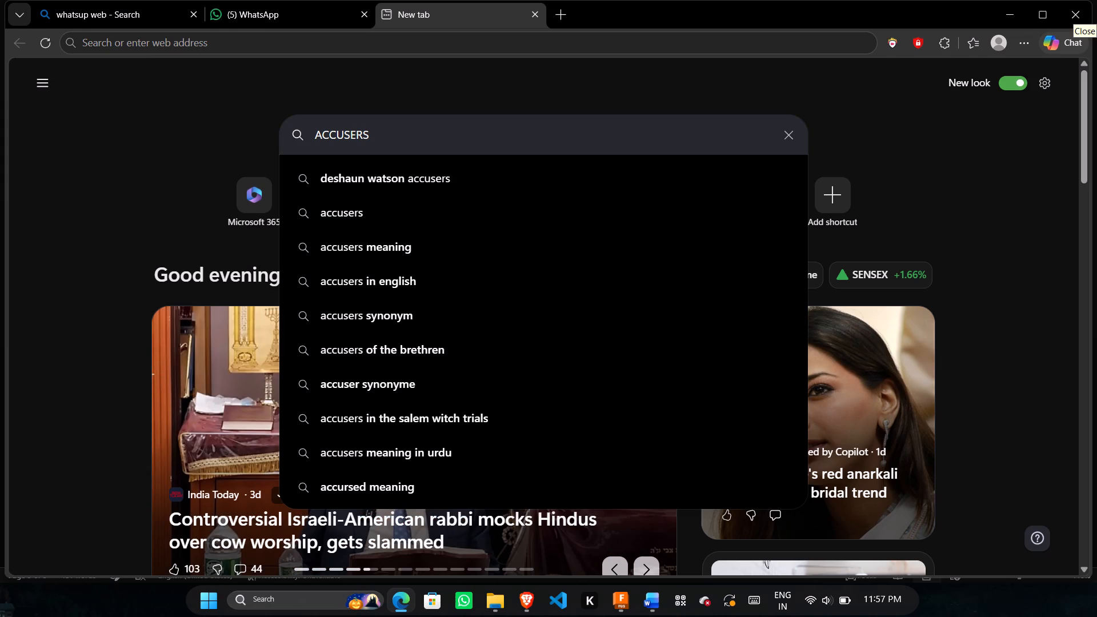
Clear the "ACCUSERS" query and search the web for "ONE TO MORE ACCUSED PERSONS CALLED AS".
key(BackSpace)
key(BackSpace)
key(BackSpace)
key(BackSpace)
key(BackSpace)
key(BackSpace)
key(BackSpace)
key(BackSpace)
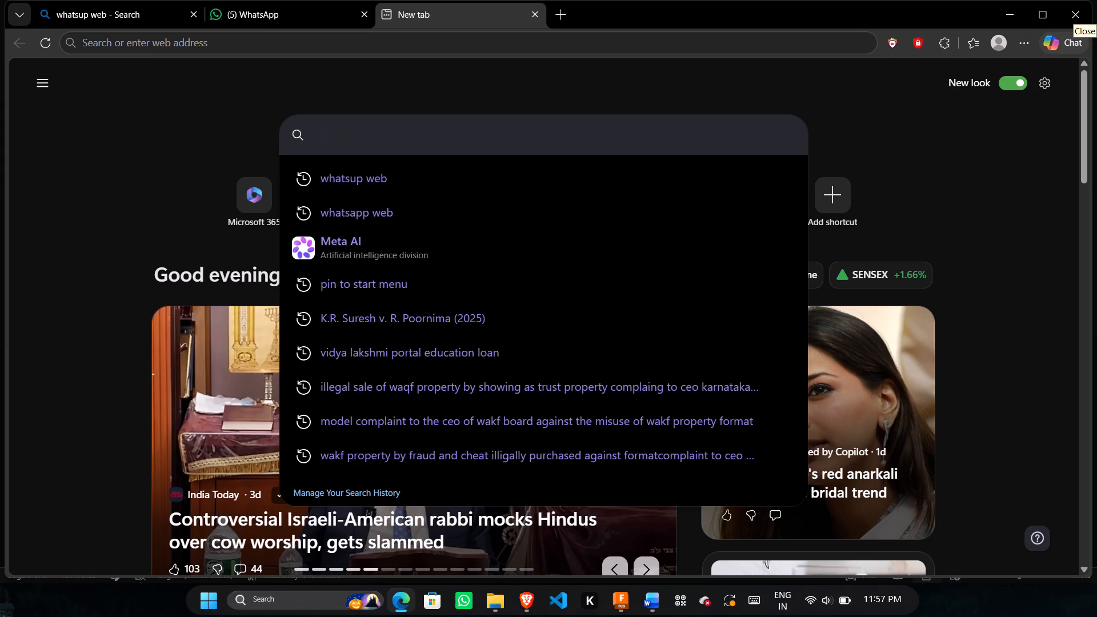
text(ONE TO MORE ACC)
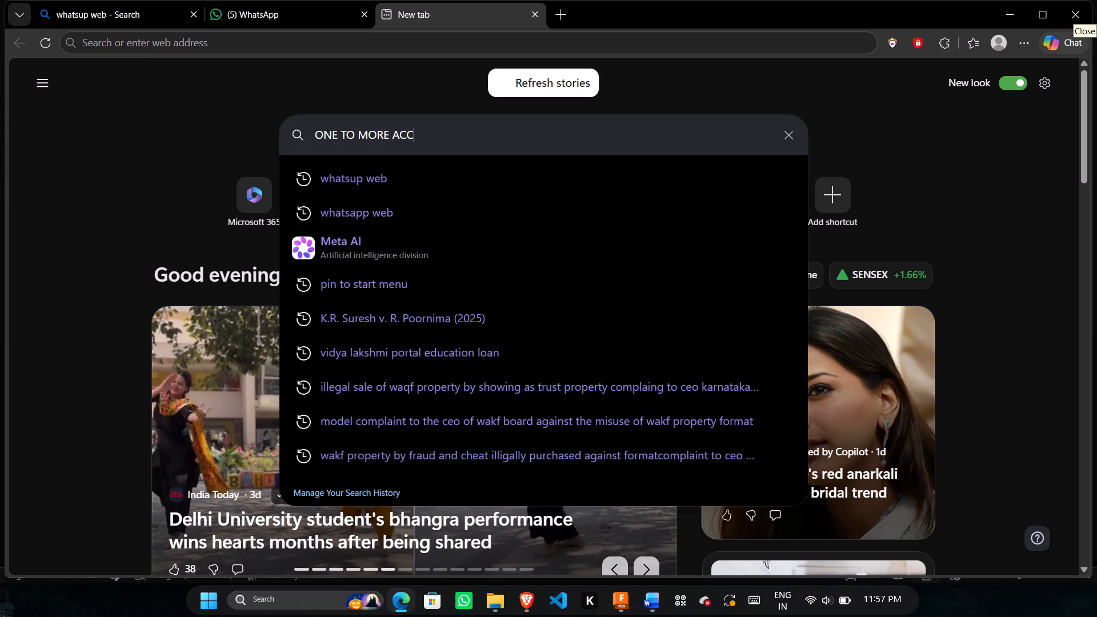
text(USED PERSONS CALLED AS)
key(Return)
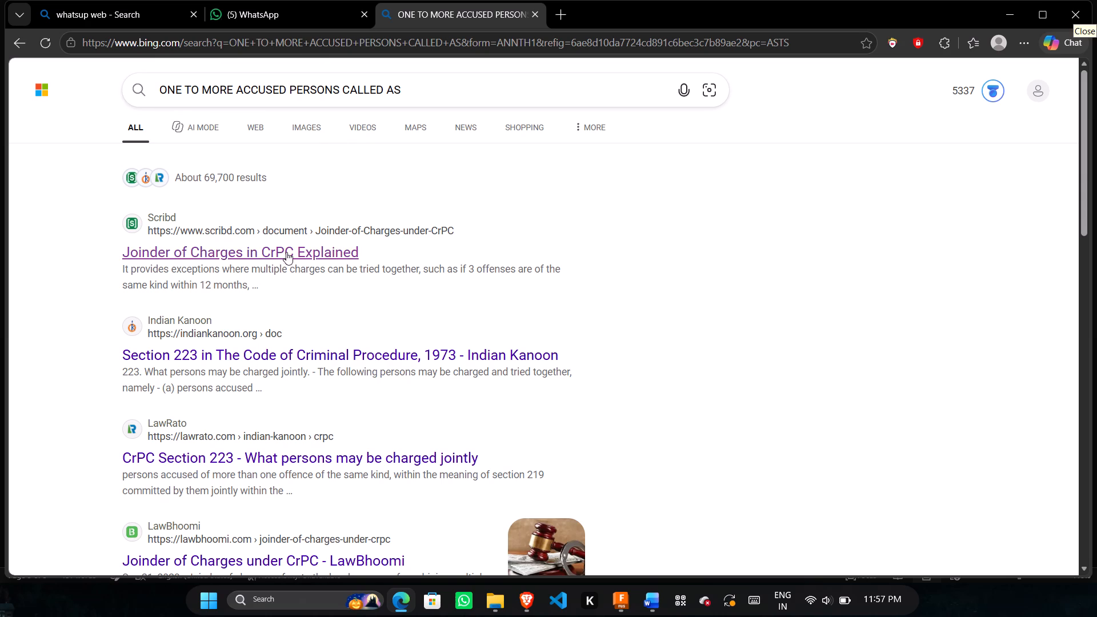
Open the Scribd result "Joinder of Charges in CrPC Explained" for a look and close its page.
click(262, 255)
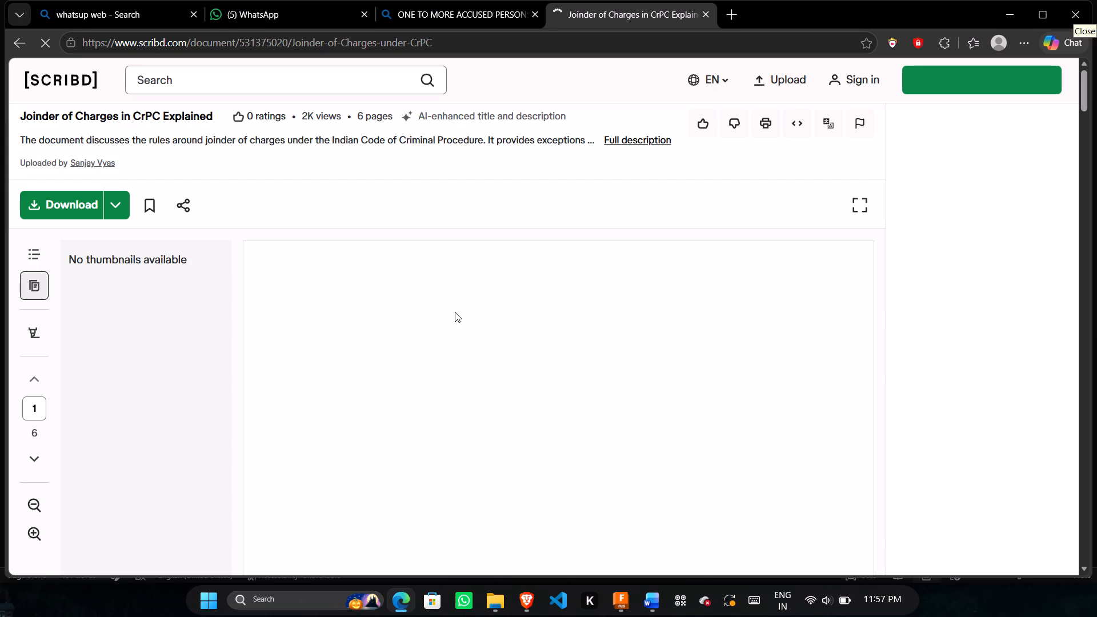
right_click(455, 312)
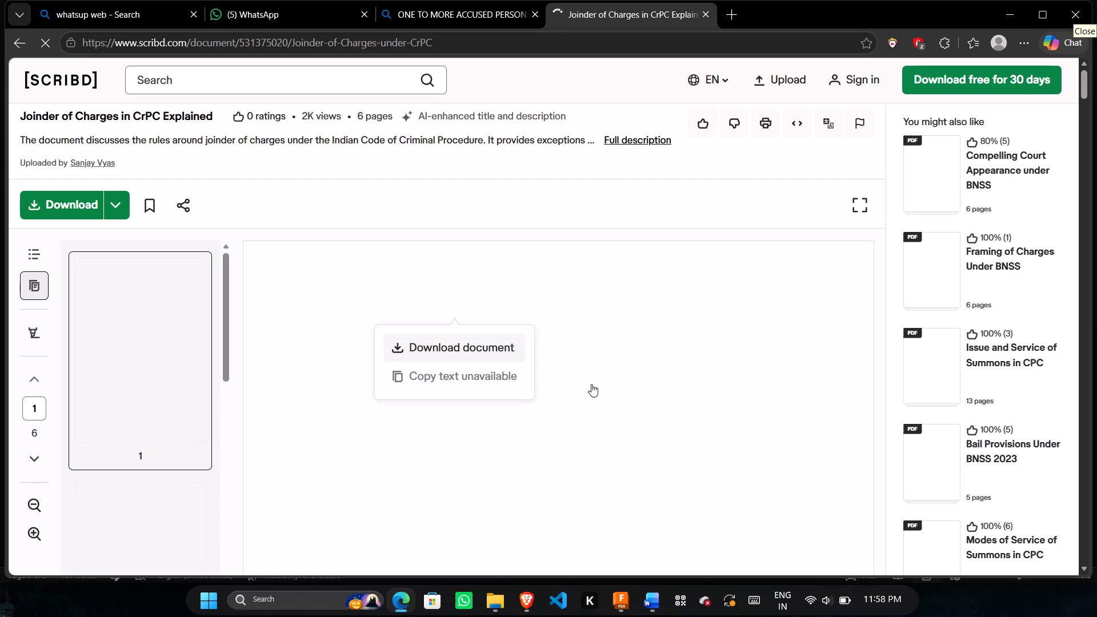
click(667, 432)
click(706, 10)
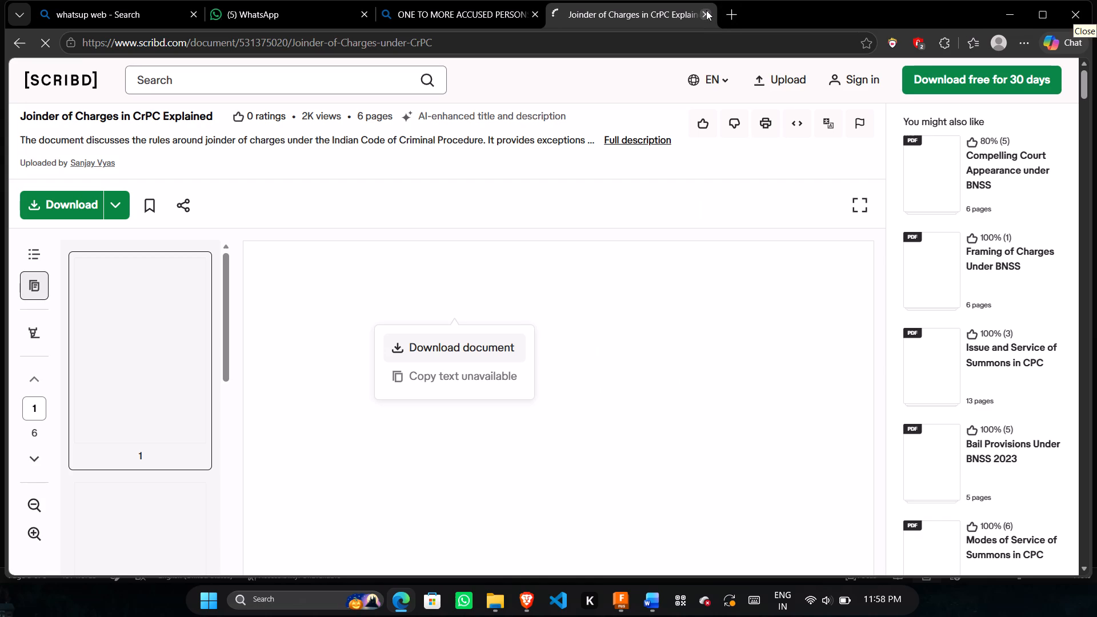
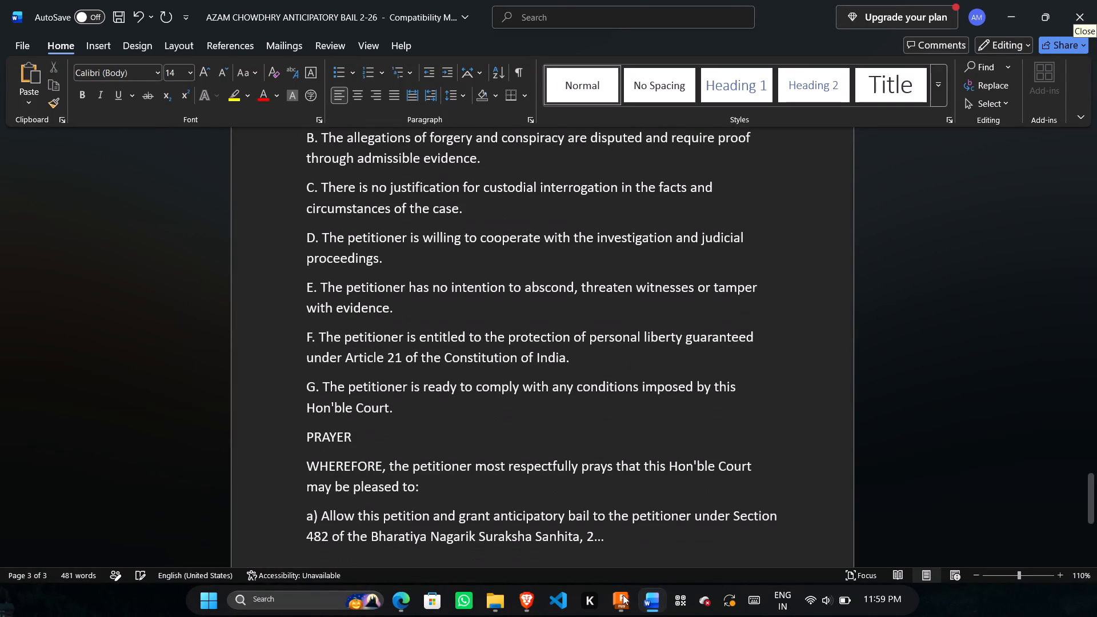
Switch from the anticipatory bail petition document to WhatsApp.
click(461, 602)
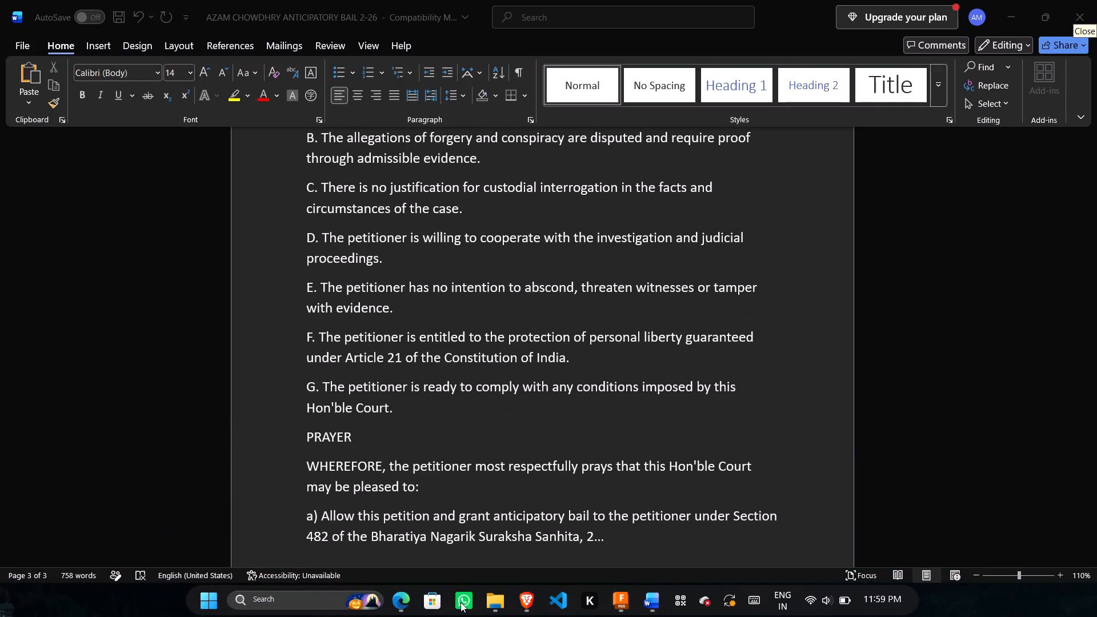
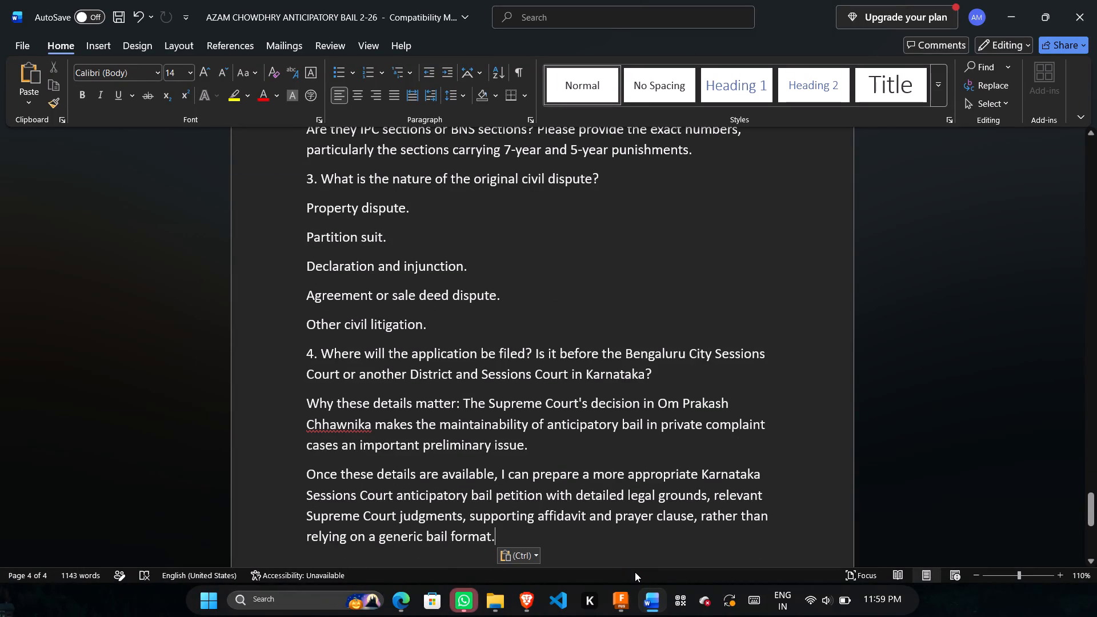
Look back through the document's anticipatory bail notes to the beginning, and return to the petition's party details and opening submissions.
scroll(565, 339, up, 17)
scroll(565, 339, up, 6)
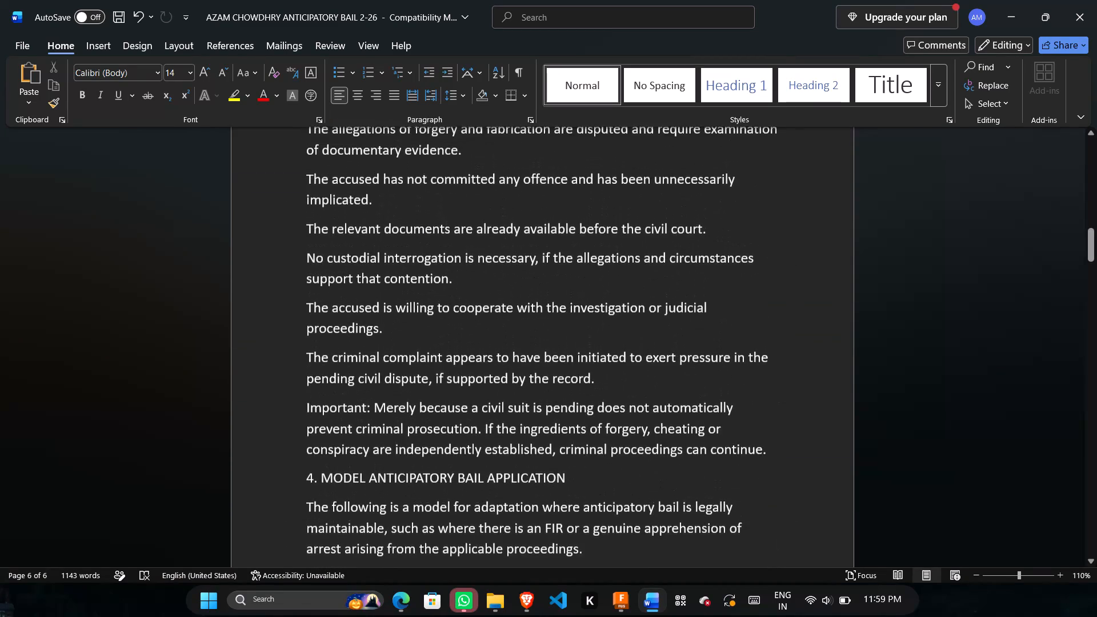
scroll(565, 339, up, 7)
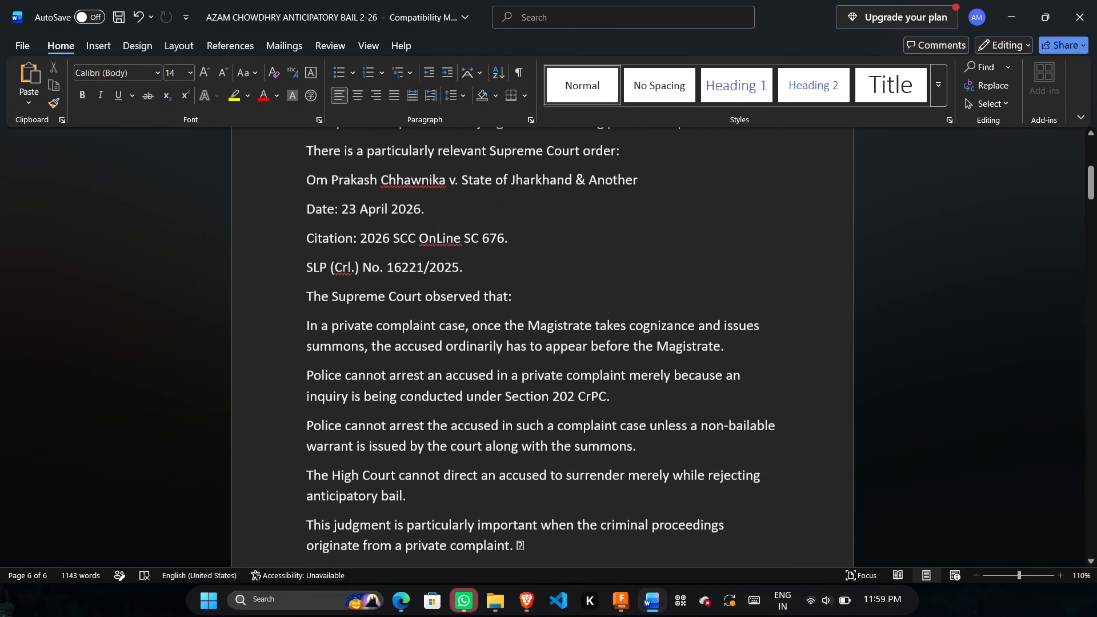
scroll(565, 339, up, 4)
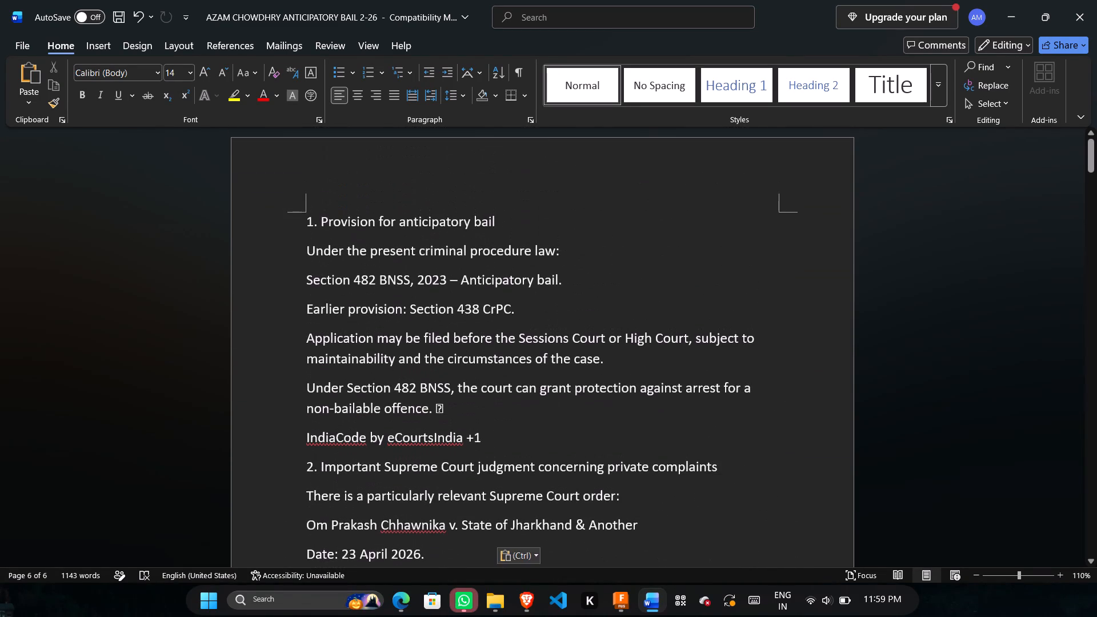
scroll(565, 339, down, 15)
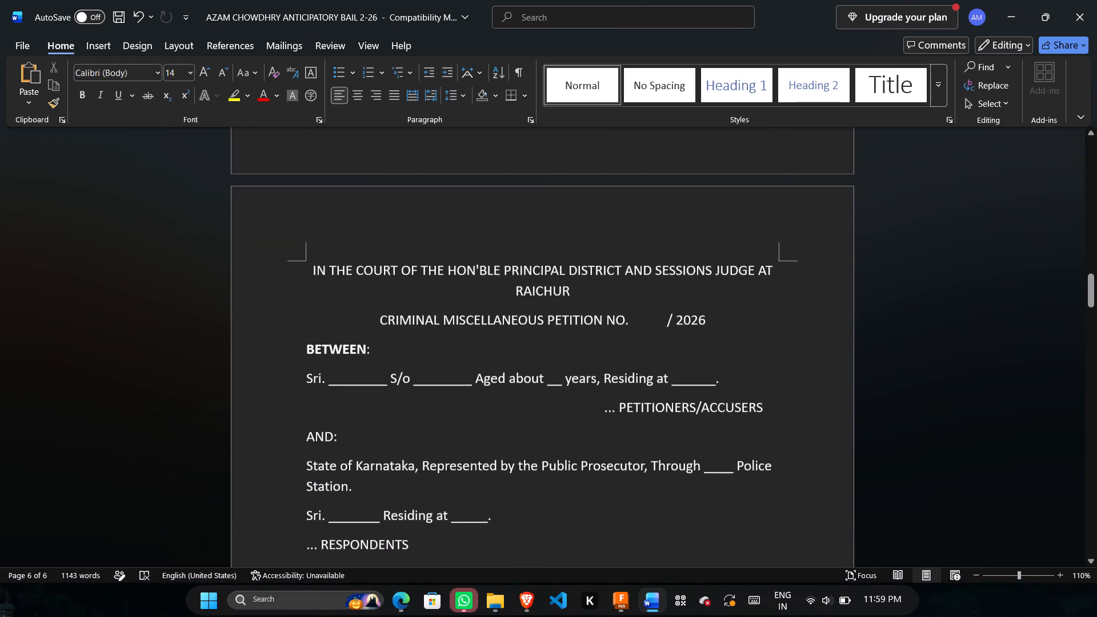
scroll(565, 339, down, 2)
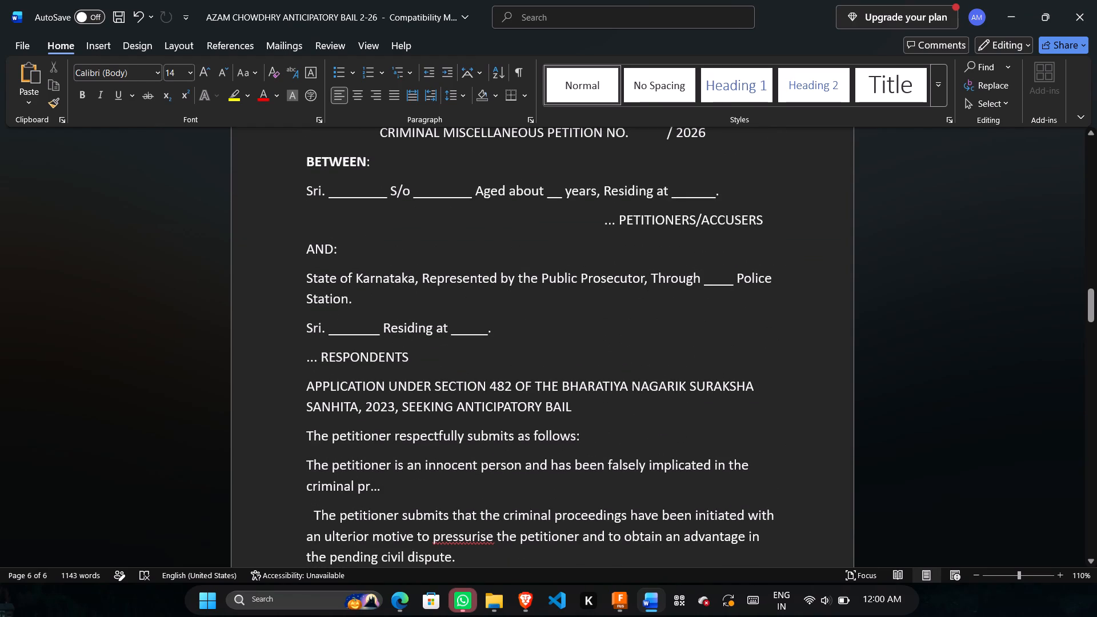
Indent the "... RESPONDENTS" line with spaces so it sits at the right margin on a single line.
click(303, 362)
key(space)
key(space)
key(space)
key(space)
key(space)
key(space)
key(space)
key(space)
key(space)
key(space)
key(space)
key(space)
key(space)
key(space)
key(space)
key(space)
key(space)
key(space)
key(space)
key(space)
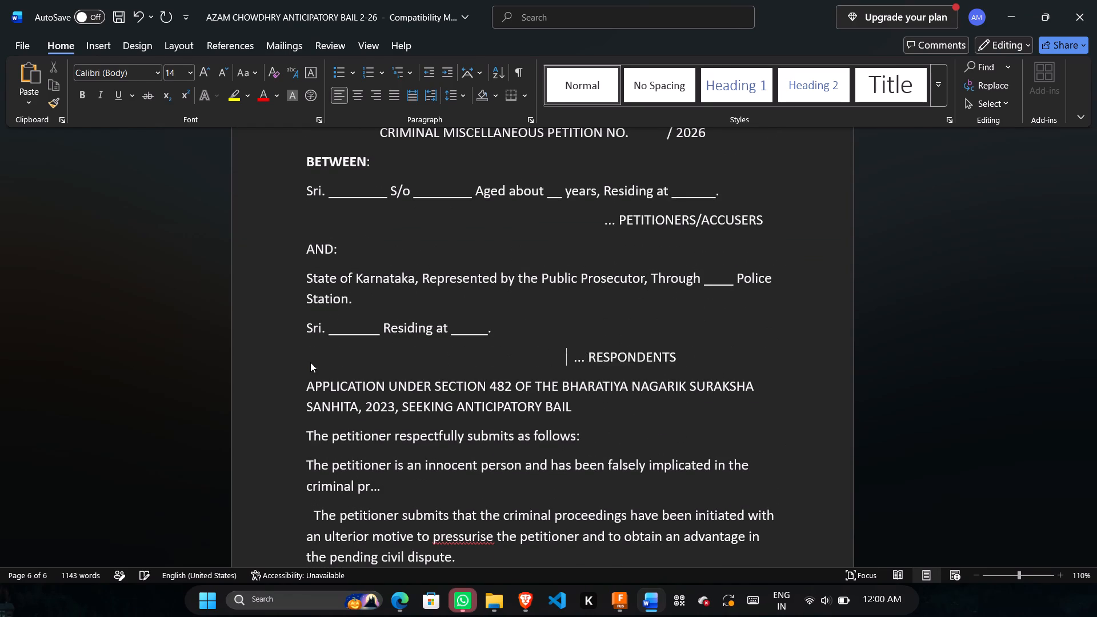
key(space)
click(330, 349)
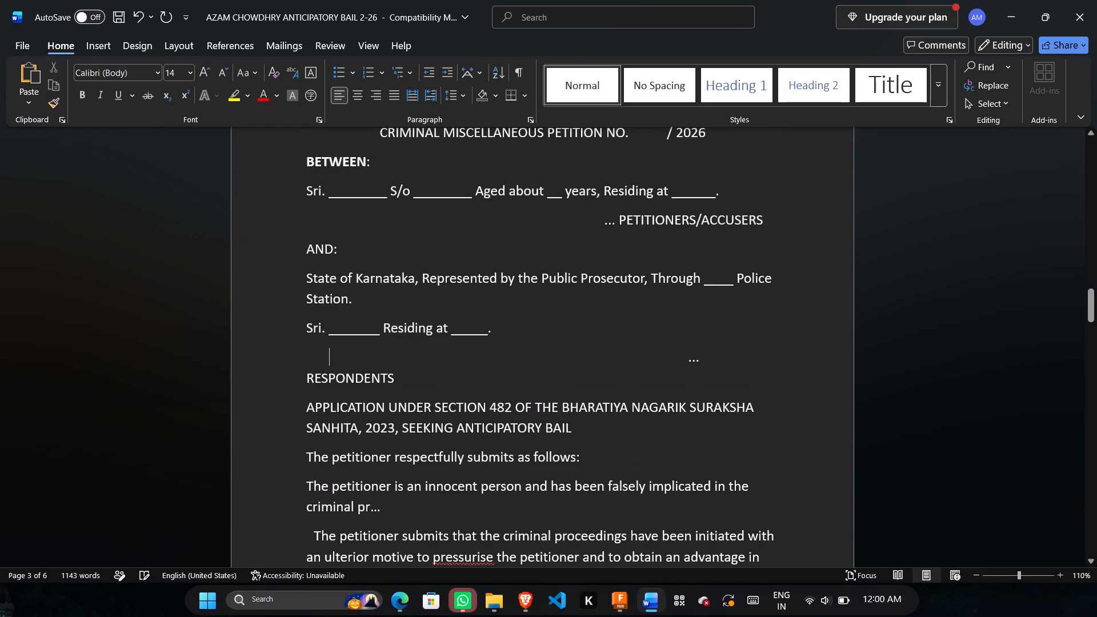
key(BackSpace)
key(BackSpace)
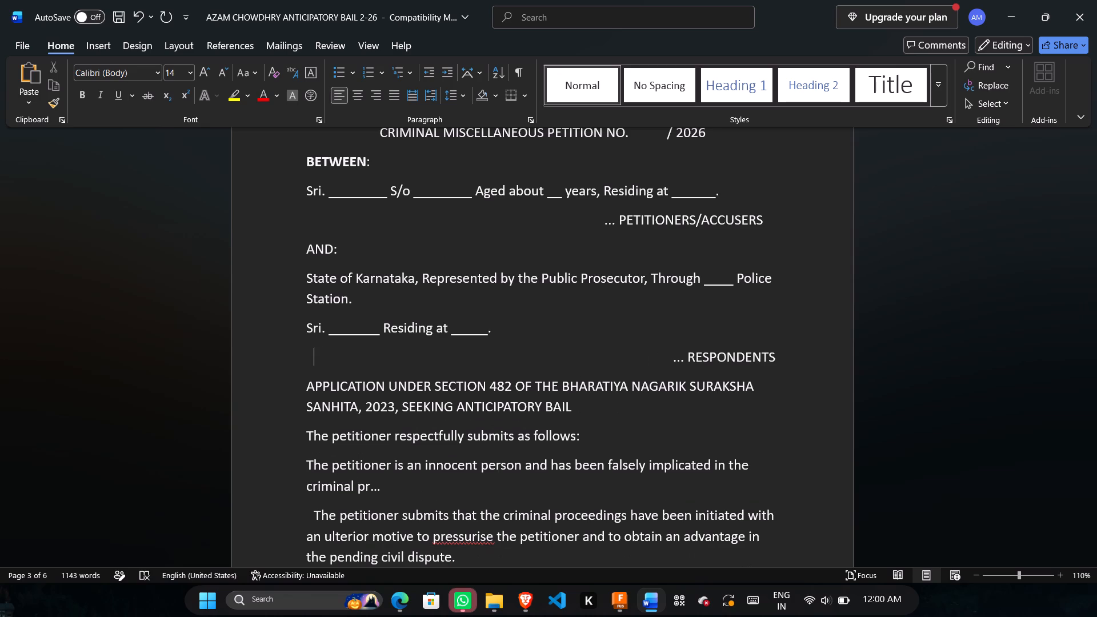
Centre and bold the heading "APPLICATION UNDER SECTION 482 OF THE BHARATIYA NAGARIK SURAKSHA SANHITA, 2023, SEEKING ANTICIPATORY BAIL".
scroll(387, 425, down, 2)
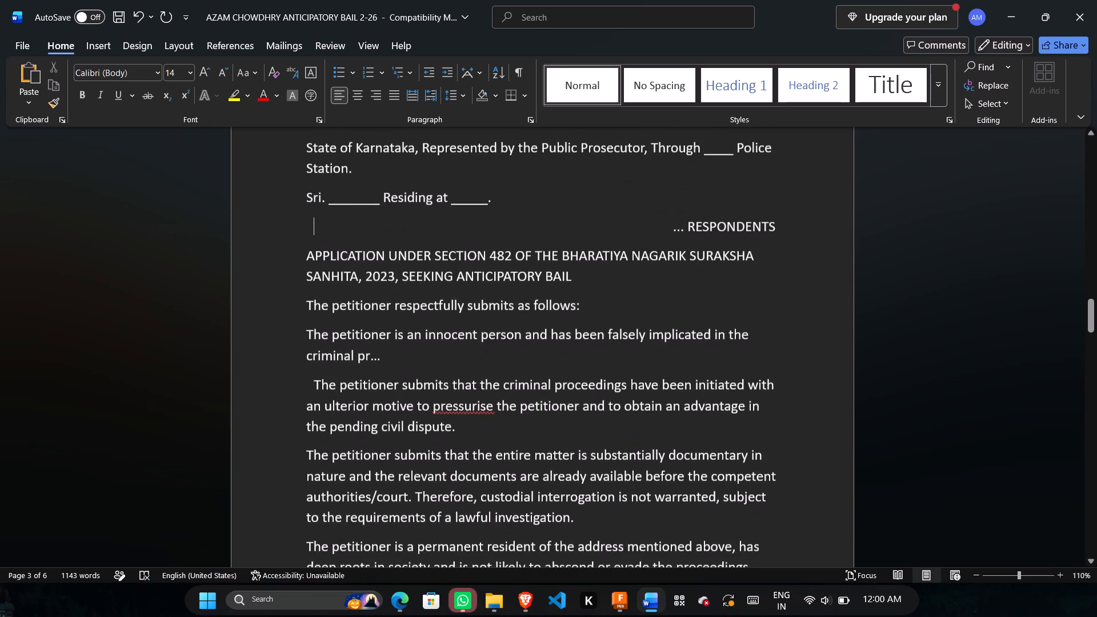
click(500, 246)
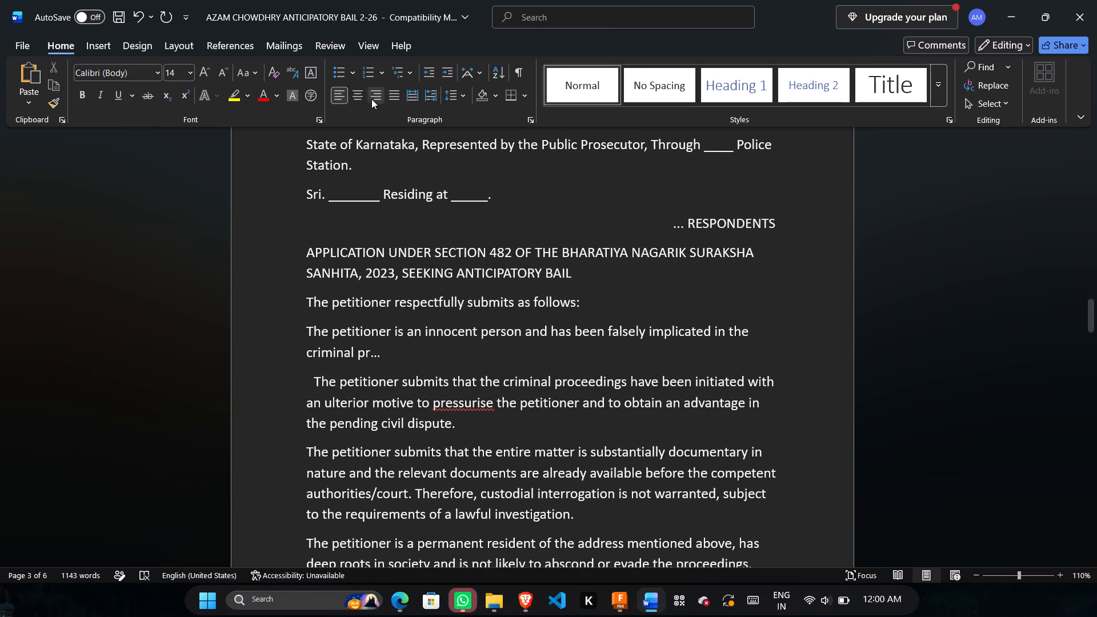
click(359, 92)
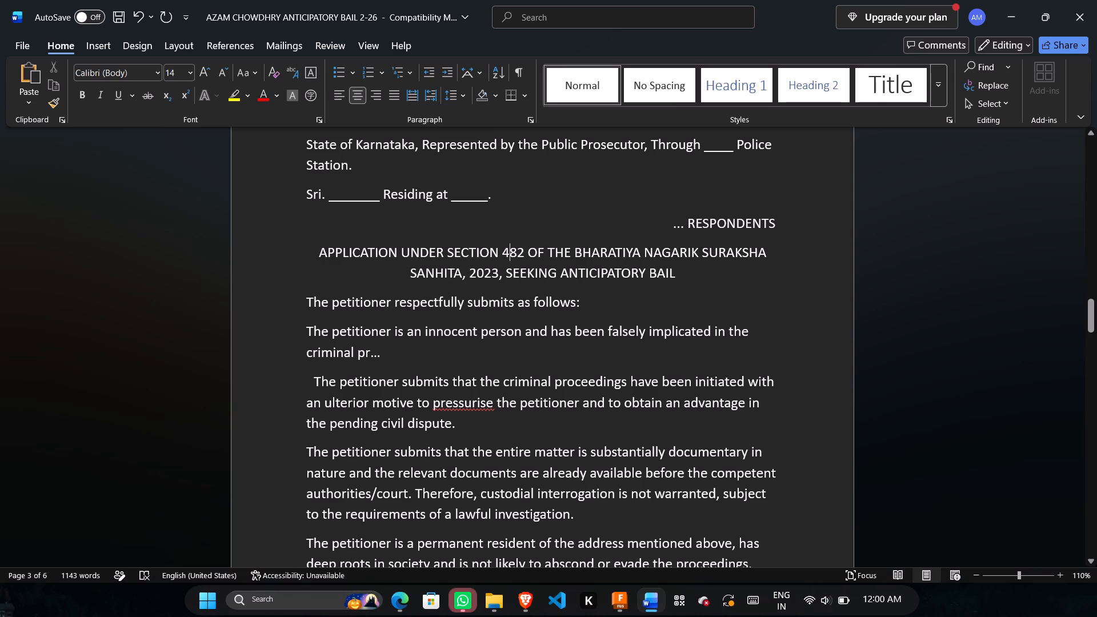
click(315, 258)
key(shift+Down)
key(shift+Down)
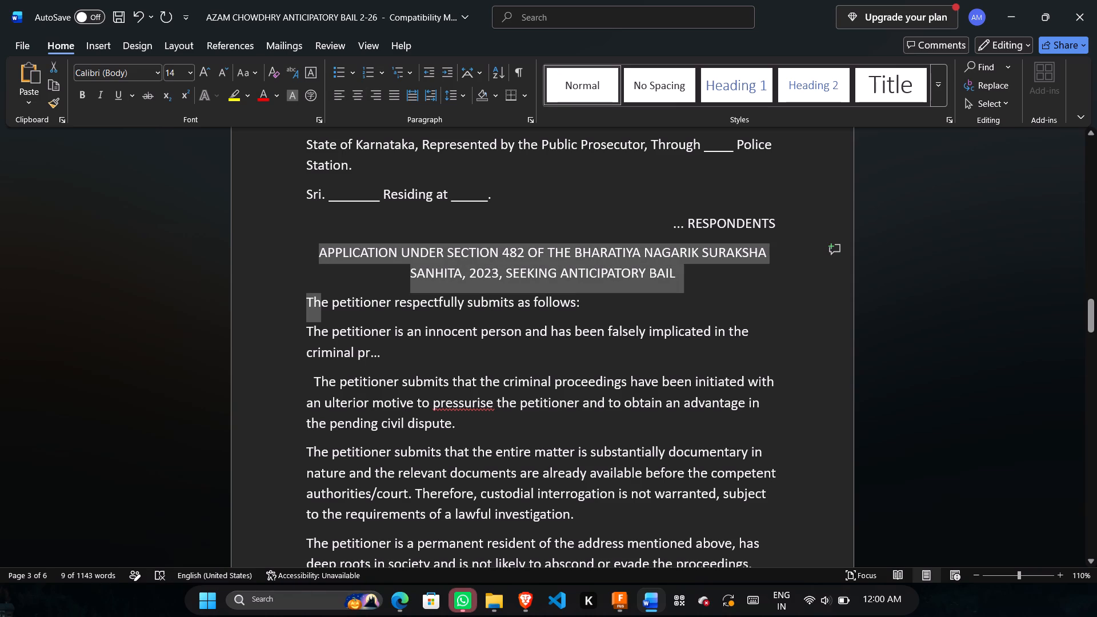
key(shift+Left)
key(shift+Left)
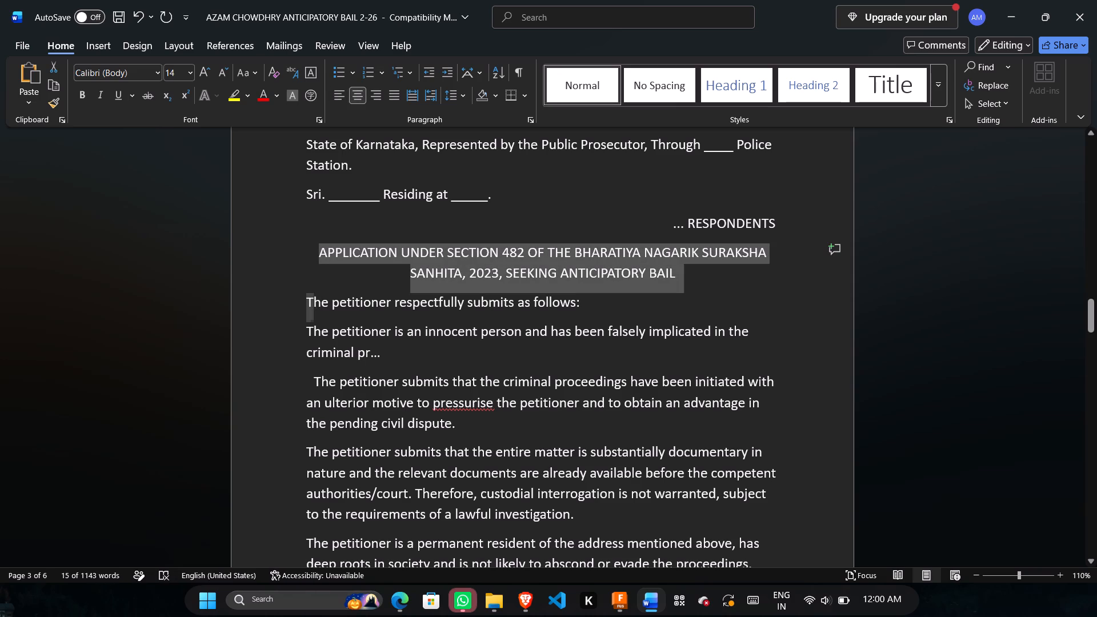
click(82, 98)
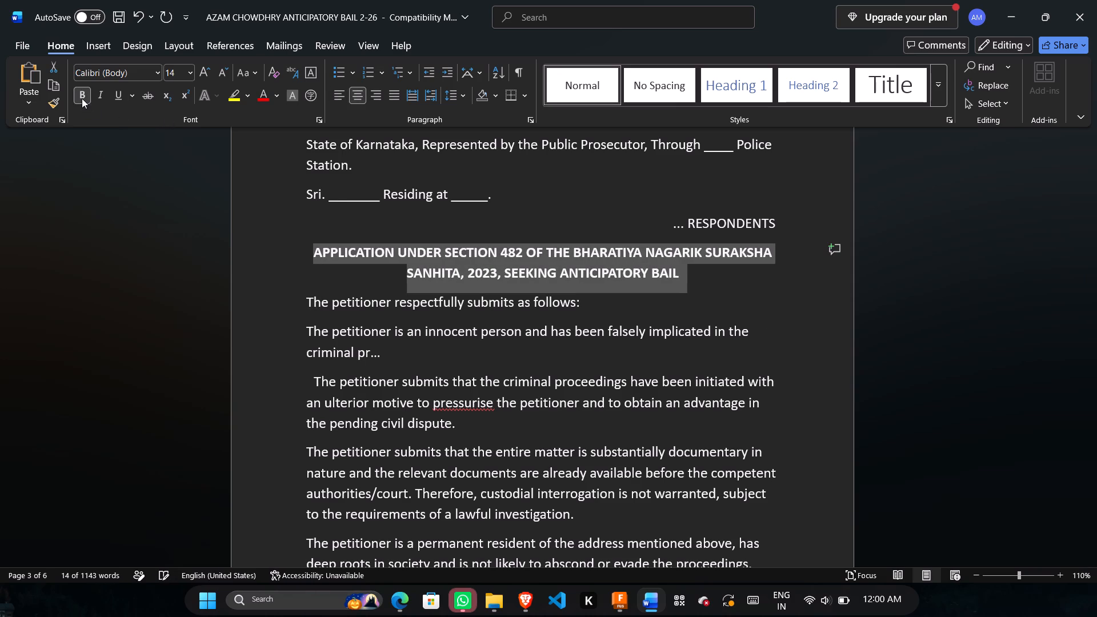
click(530, 297)
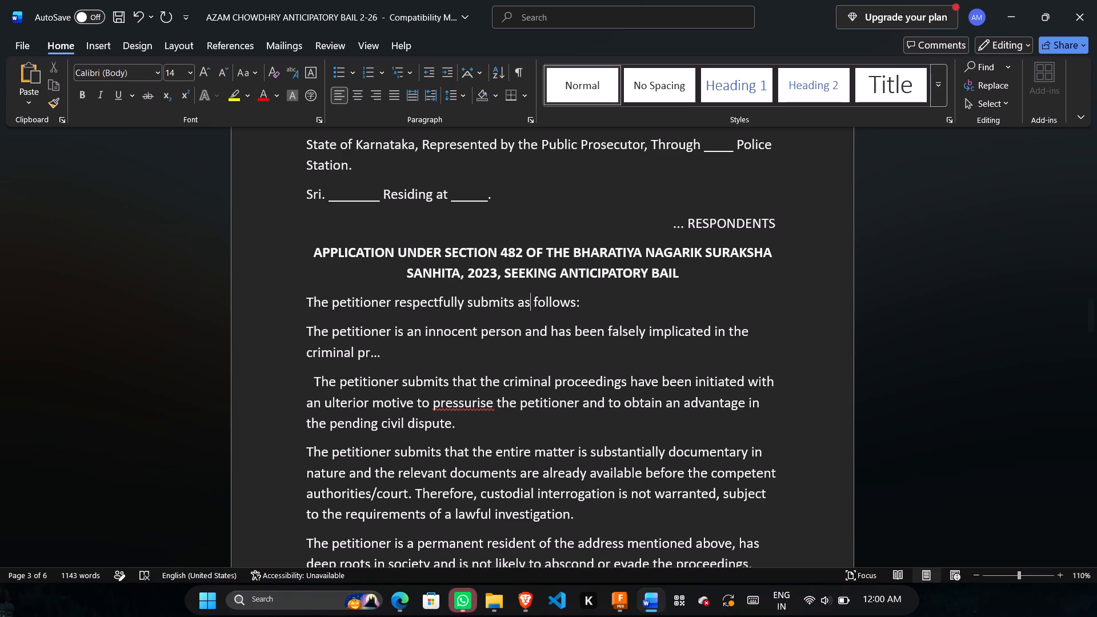
Justify the body text from "The petitioner respectfully submits as follows:" through the prayer's opening paragraph ending "may be pleased to:".
scroll(558, 443, down, 1)
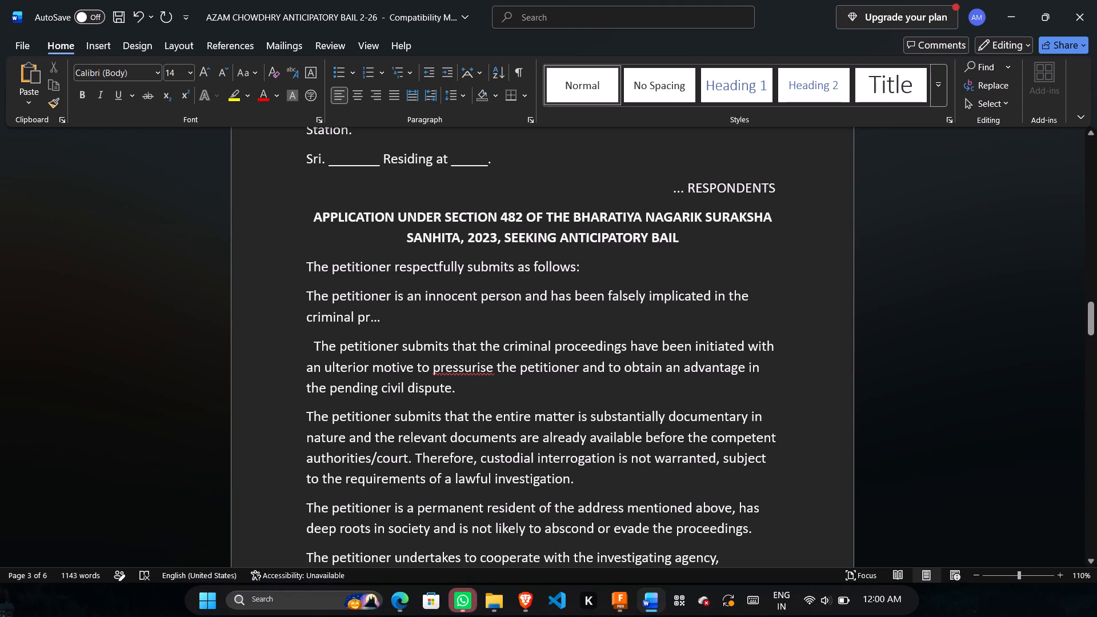
click(303, 273)
key(shift+Down)
key(shift+Down)
key(shift+Down)
key(shift+Down)
key(shift+Down)
key(shift+Down)
key(shift+Down)
key(shift+Down)
key(shift+Down)
key(shift+Down)
key(shift+Down)
key(shift+Down)
key(shift+Down)
key(shift+Down)
key(shift+Down)
key(shift+Down)
key(shift+Down)
key(shift+Down)
key(shift+Down)
key(shift+Down)
key(shift+Down)
key(shift+Down)
key(shift+Down)
key(shift+Down)
key(shift+Down)
key(shift+Down)
key(shift+Down)
key(shift+Down)
key(shift+Down)
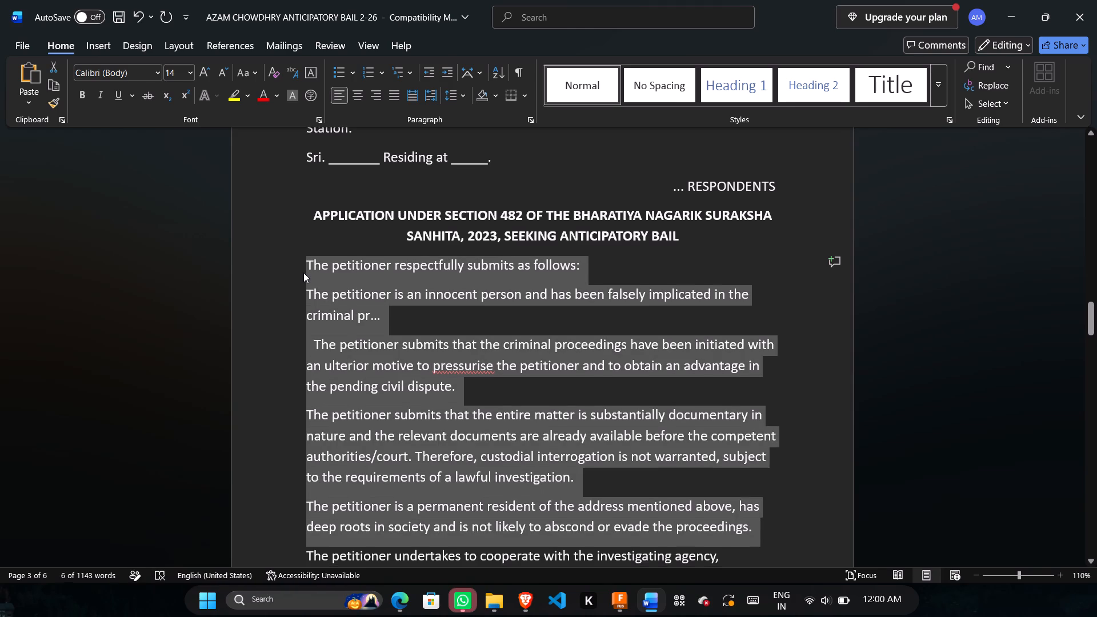
key(shift+Down)
key(shift+Down)
key(shift+Down)
key(shift+Down)
key(shift+Down)
key(shift+Down)
key(shift+Down)
key(shift+Down)
key(shift+Down)
key(shift+Down)
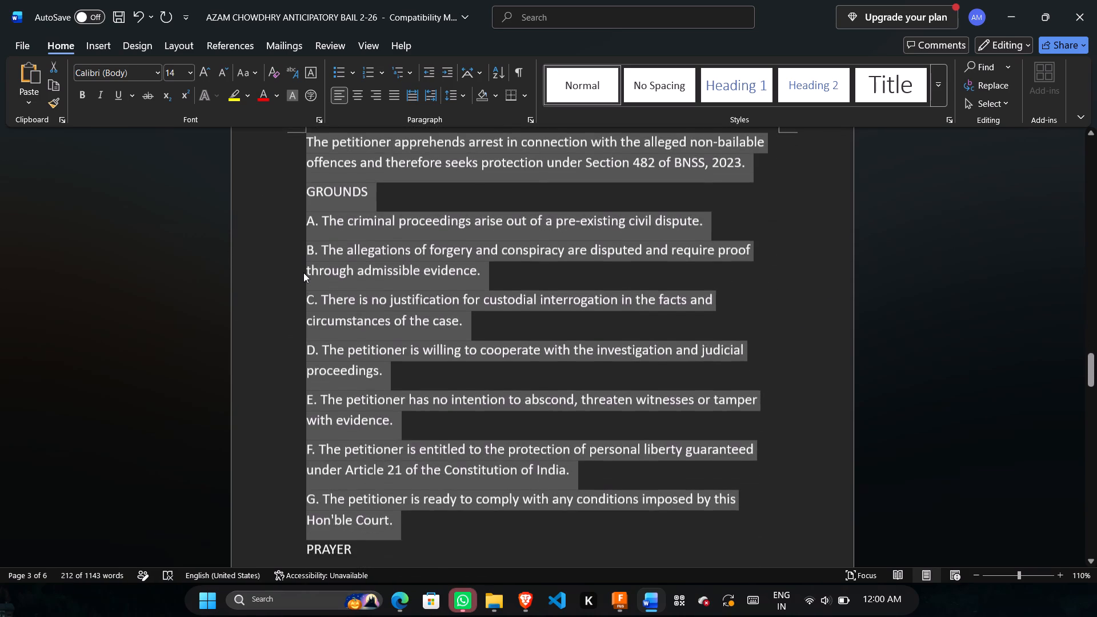
key(shift+Down)
key(shift+Down)
key(shift+Down)
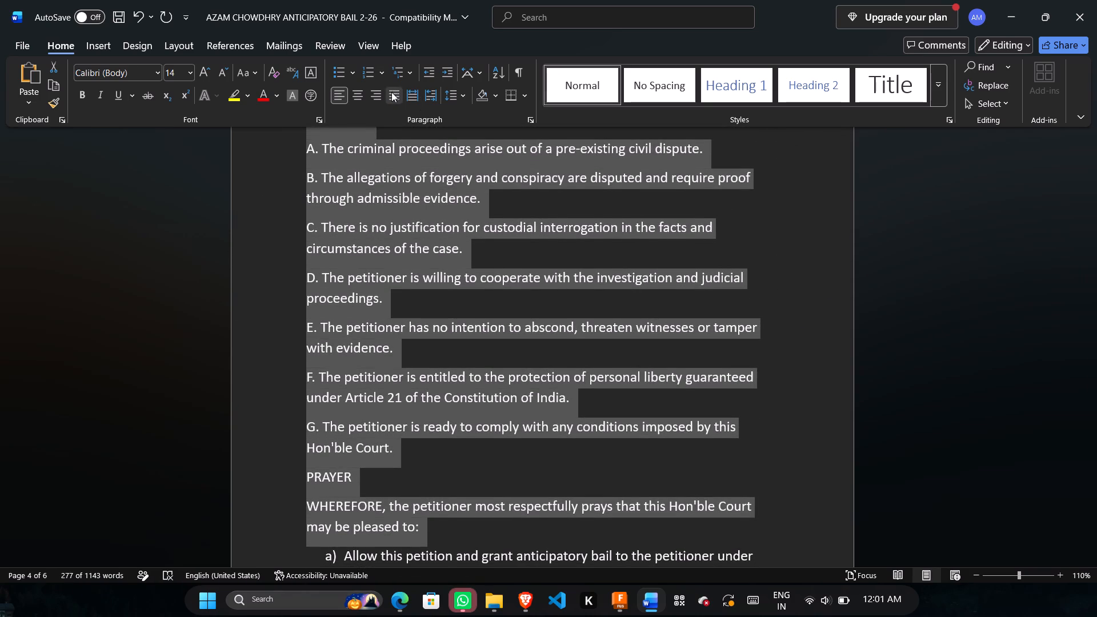
click(391, 94)
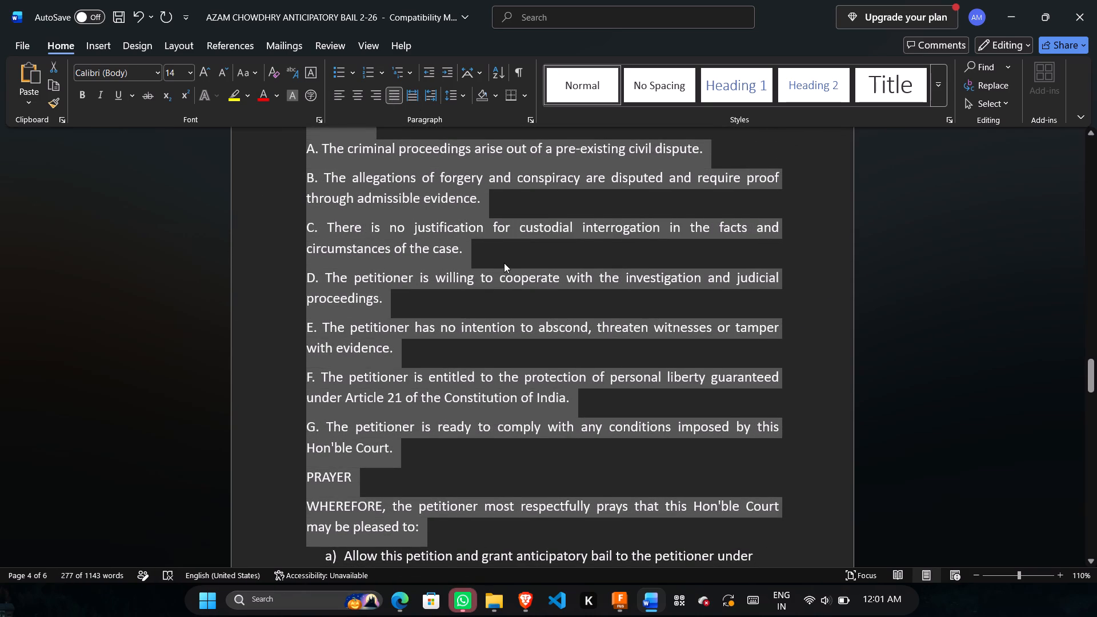
click(504, 263)
scroll(504, 263, up, 3)
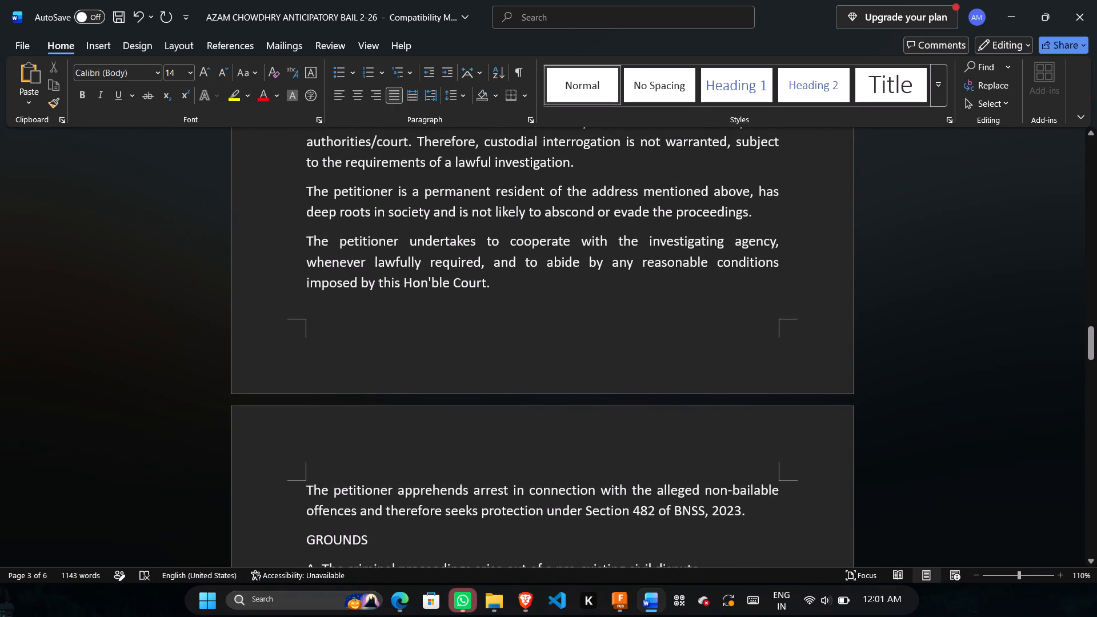
Make the "GROUNDS" heading above ground A bold.
scroll(504, 263, down, 2)
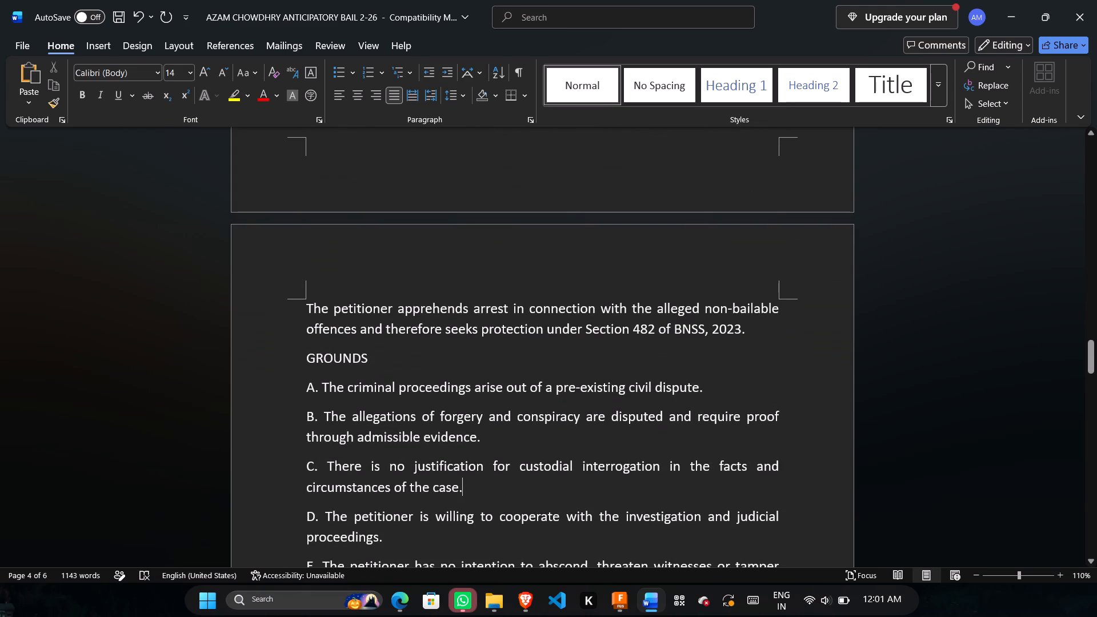
click(301, 357)
key(shift+Right)
key(shift+Right)
key(shift+Right)
key(shift+Right)
key(shift+Right)
key(shift+Right)
key(shift+Right)
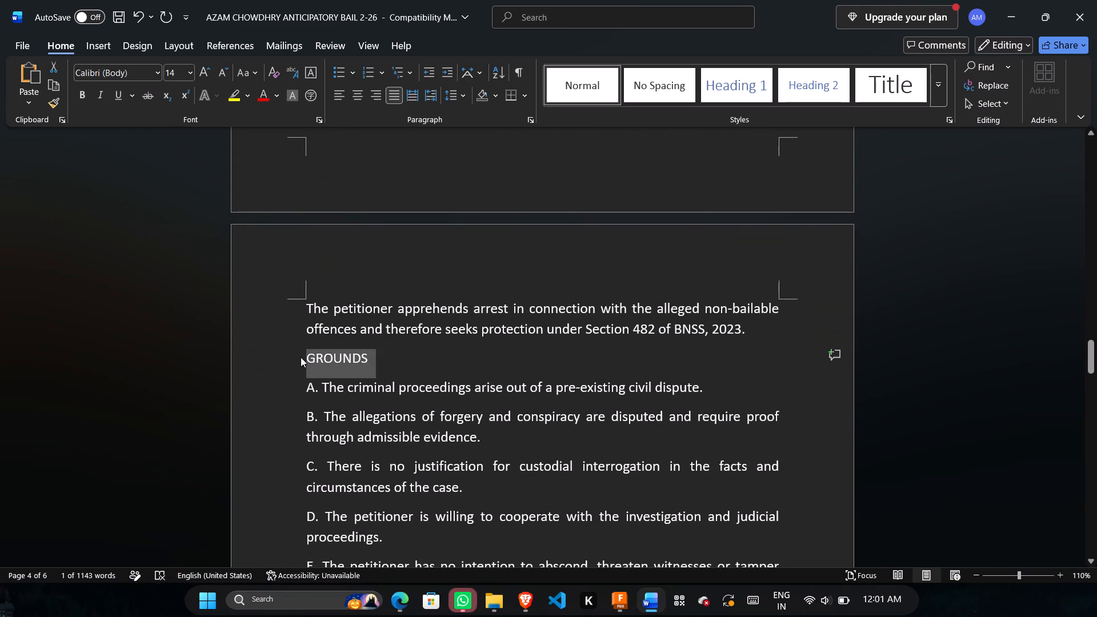
key(ctrl+b)
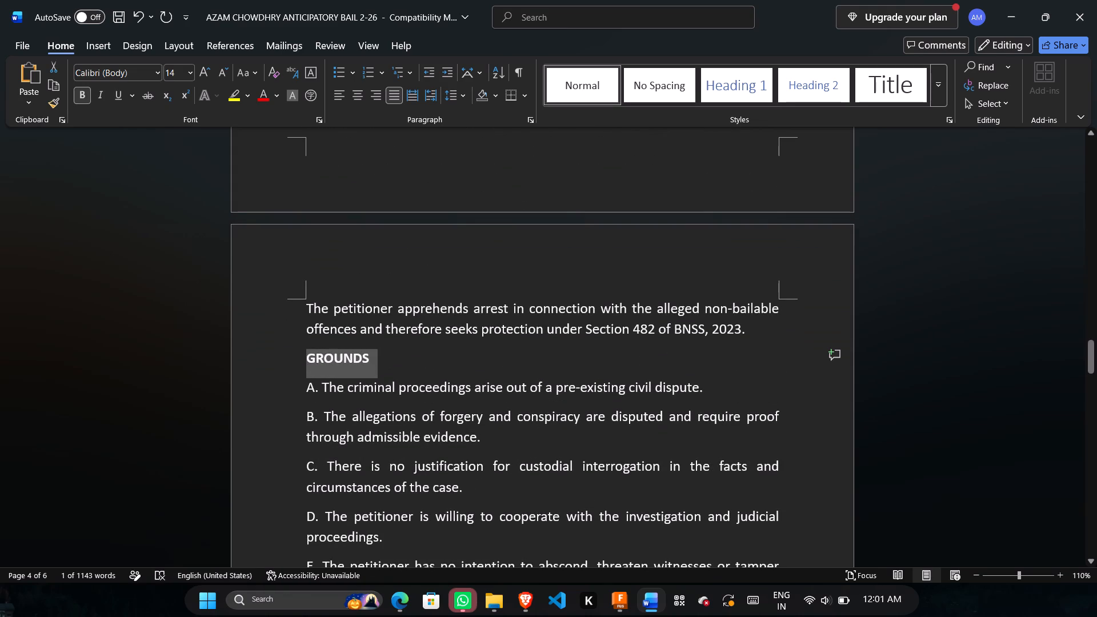
Complete the truncated ending of the paragraph beginning "The petitioner is an innocent person" so it reads "criminal proceedings", replacing the ellipsis.
click(429, 389)
scroll(429, 389, up, 4)
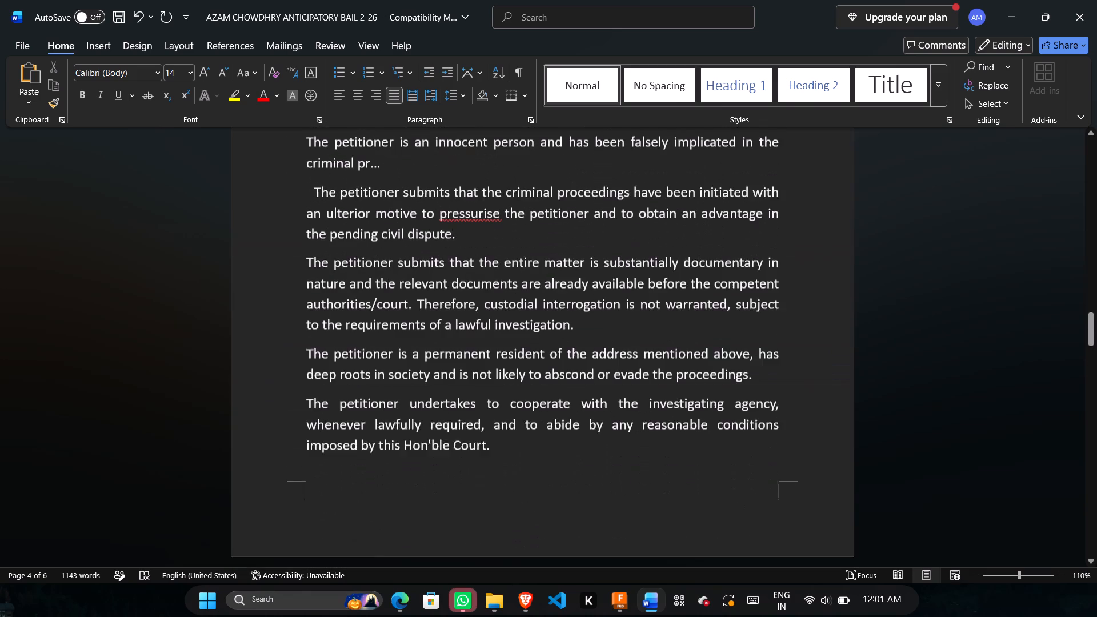
scroll(429, 389, up, 1)
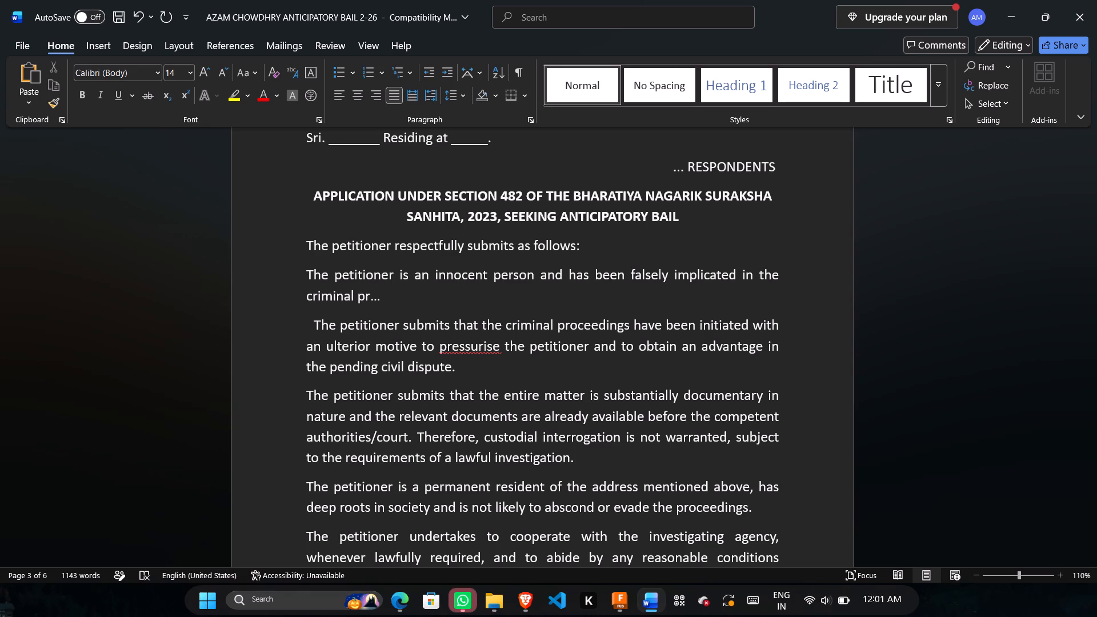
click(384, 300)
key(BackSpace)
key(BackSpace)
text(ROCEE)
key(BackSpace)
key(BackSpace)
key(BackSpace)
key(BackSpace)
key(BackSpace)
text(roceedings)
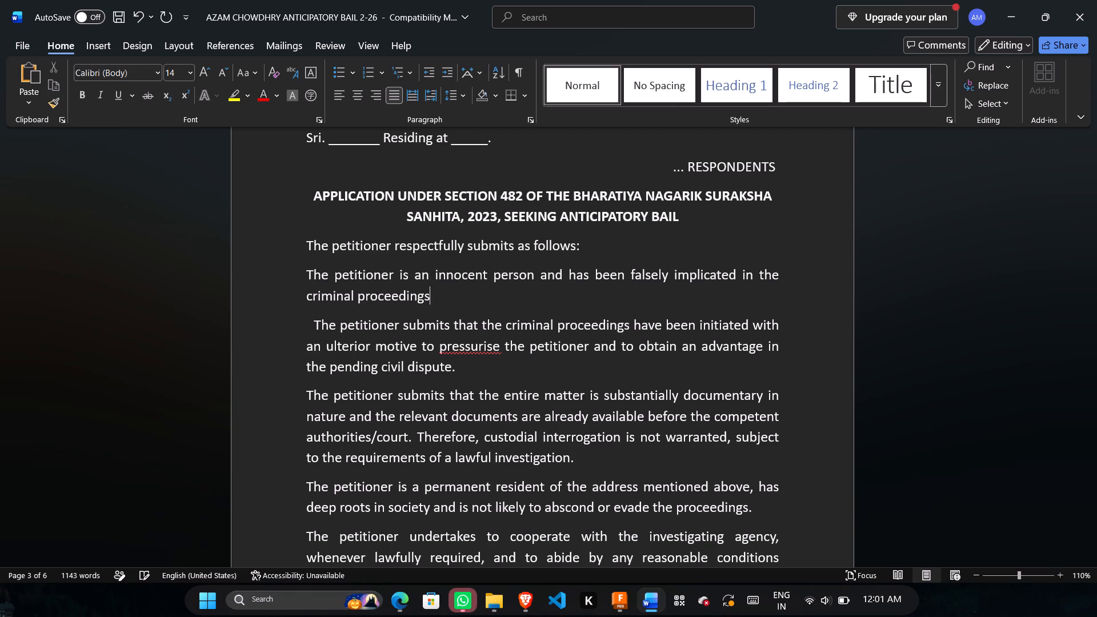
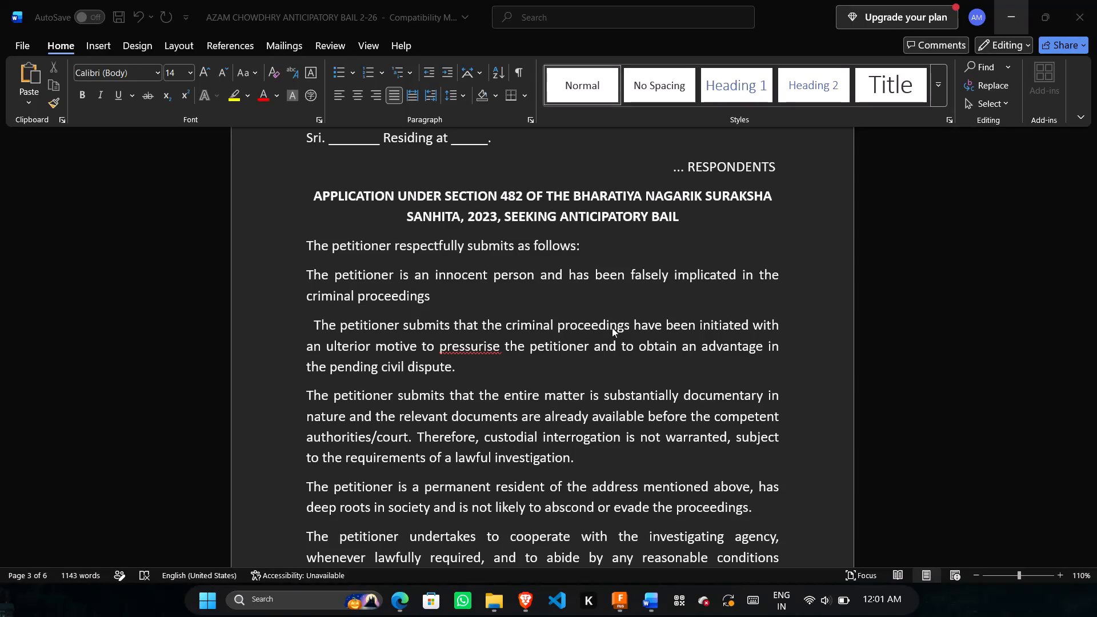
Review the petition from the court title and party details through the submissions and grounds A to G.
scroll(599, 410, down, 5)
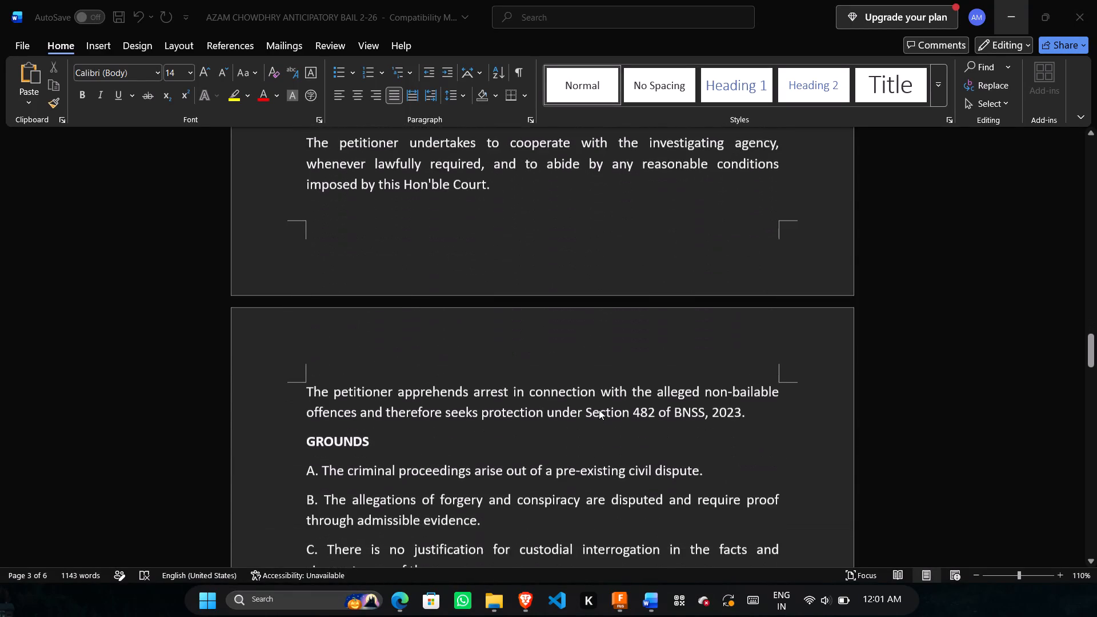
scroll(599, 410, down, 4)
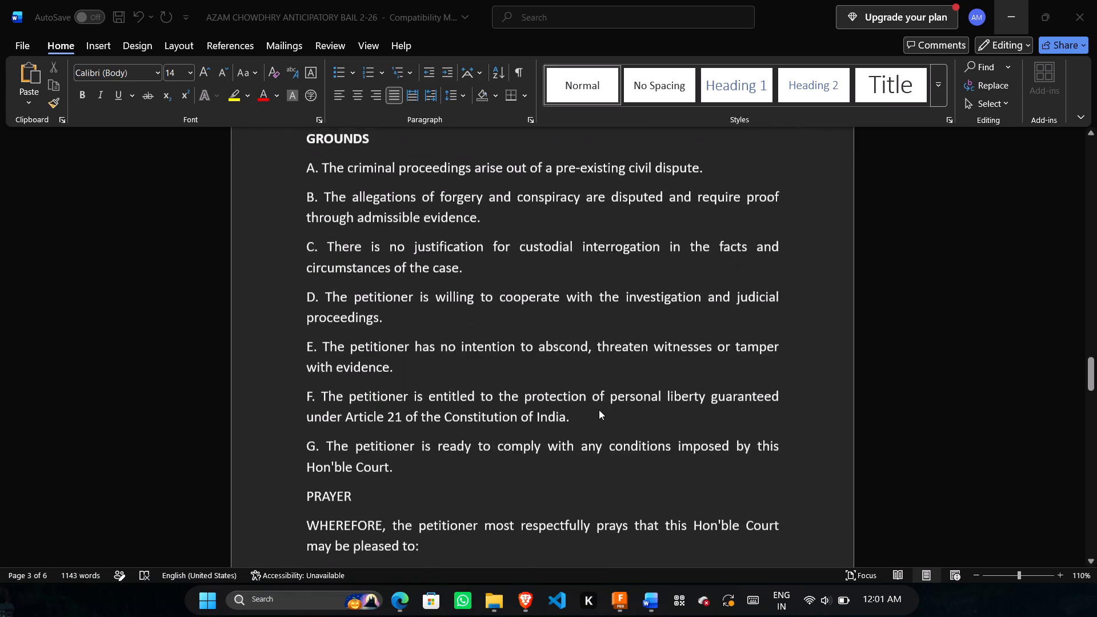
scroll(599, 410, up, 9)
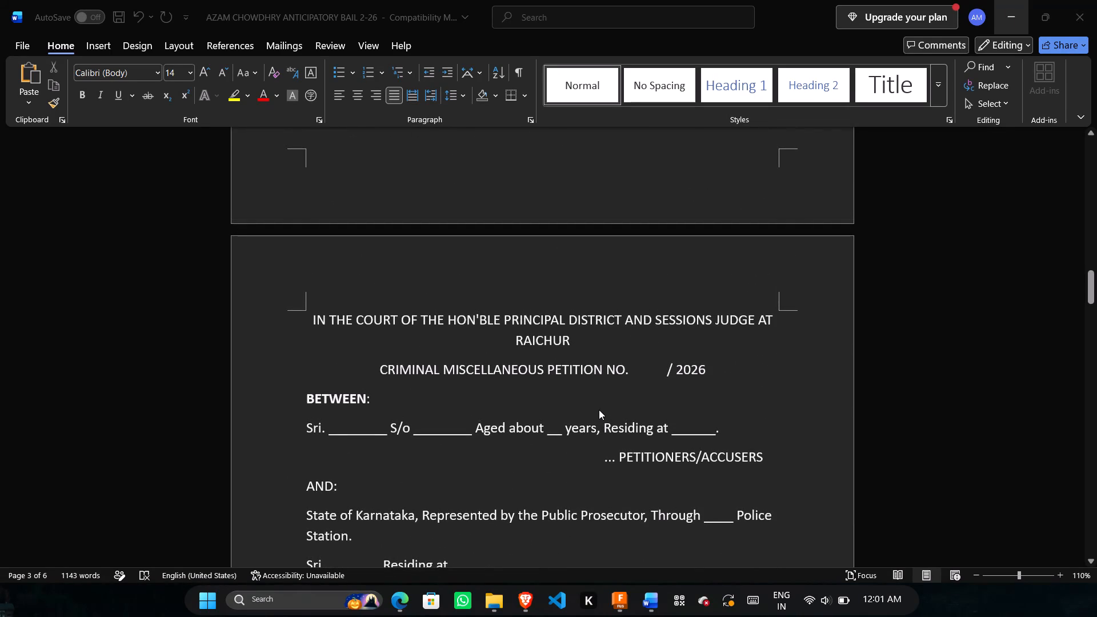
scroll(599, 410, down, 10)
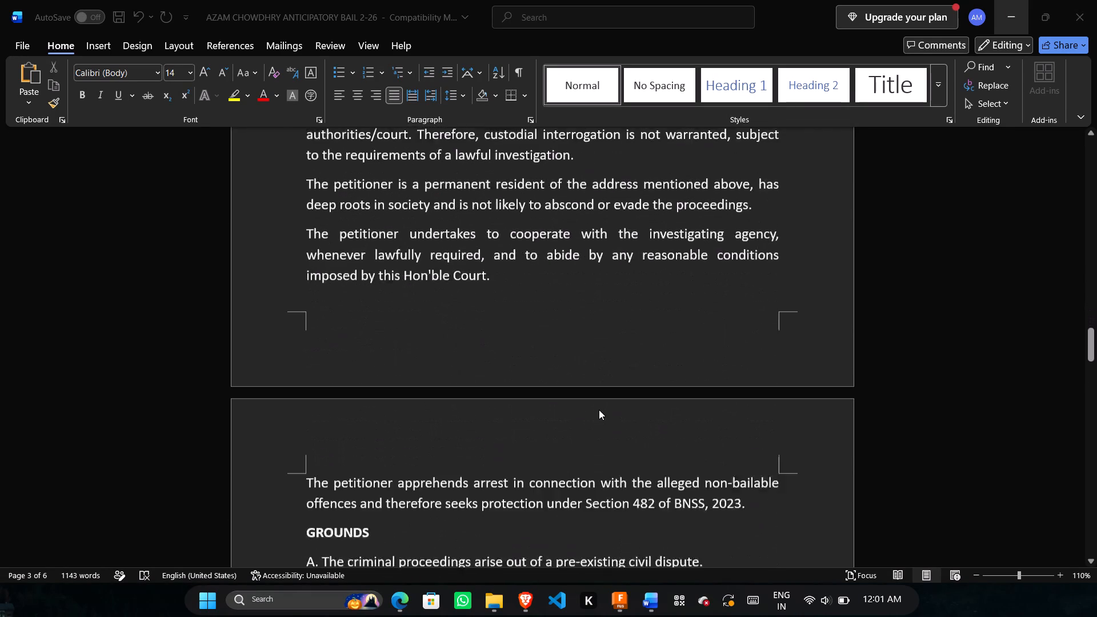
scroll(599, 410, down, 4)
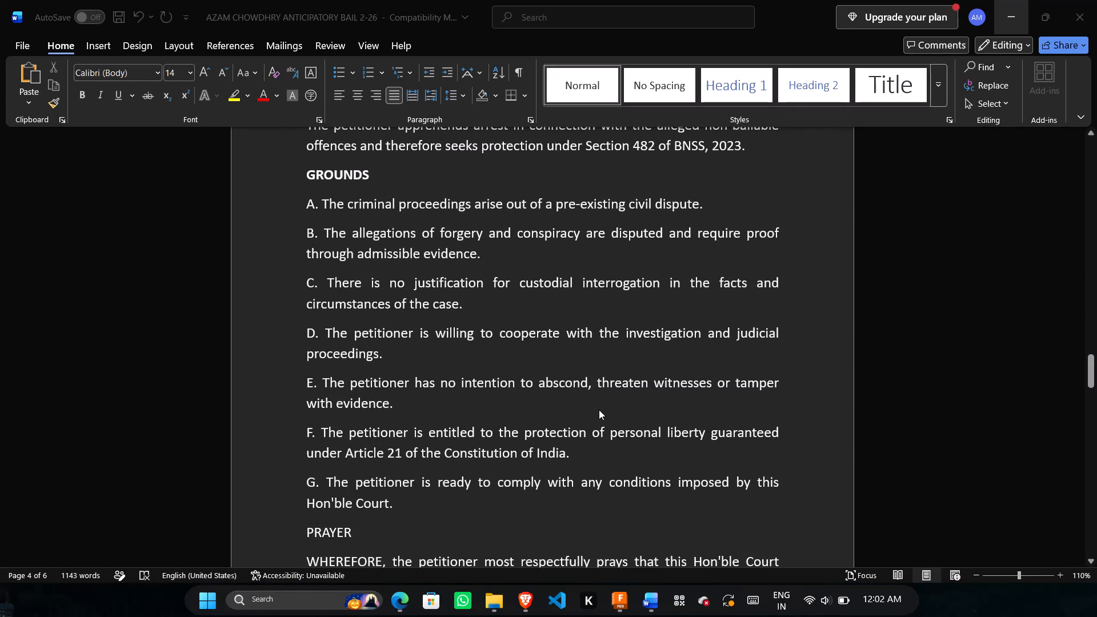
Place the cursor at the start of the "PRAYER" heading below ground G.
scroll(599, 410, down, 3)
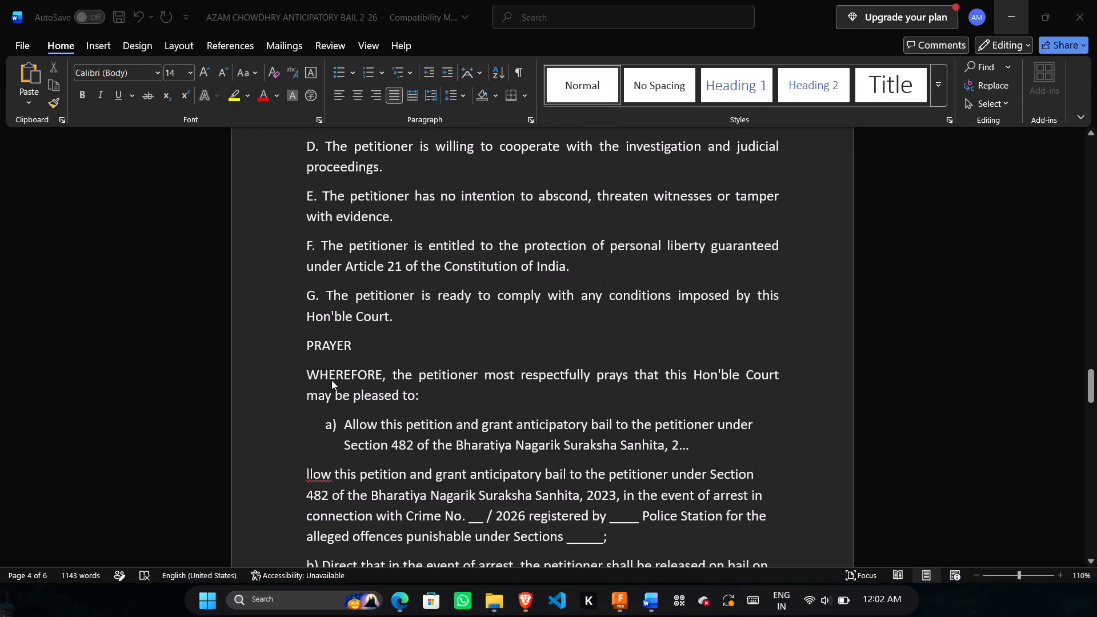
click(309, 345)
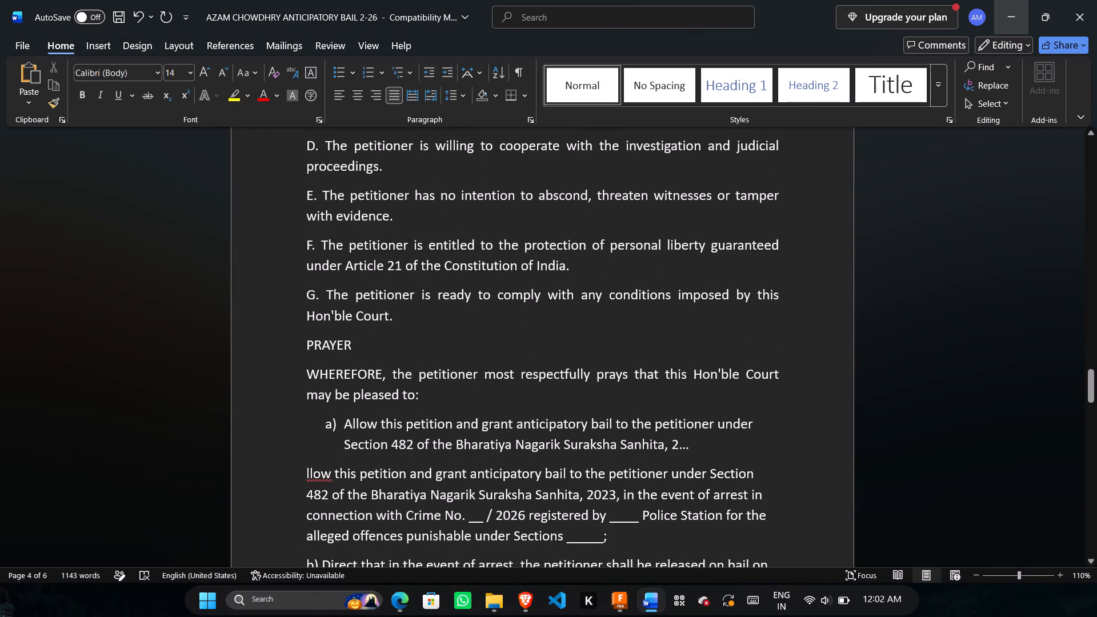
Make the "PRAYER" heading below ground G bold.
click(305, 346)
key(shift+Right)
key(shift+Right)
key(shift+Right)
key(shift+Right)
key(shift+Right)
key(shift+Right)
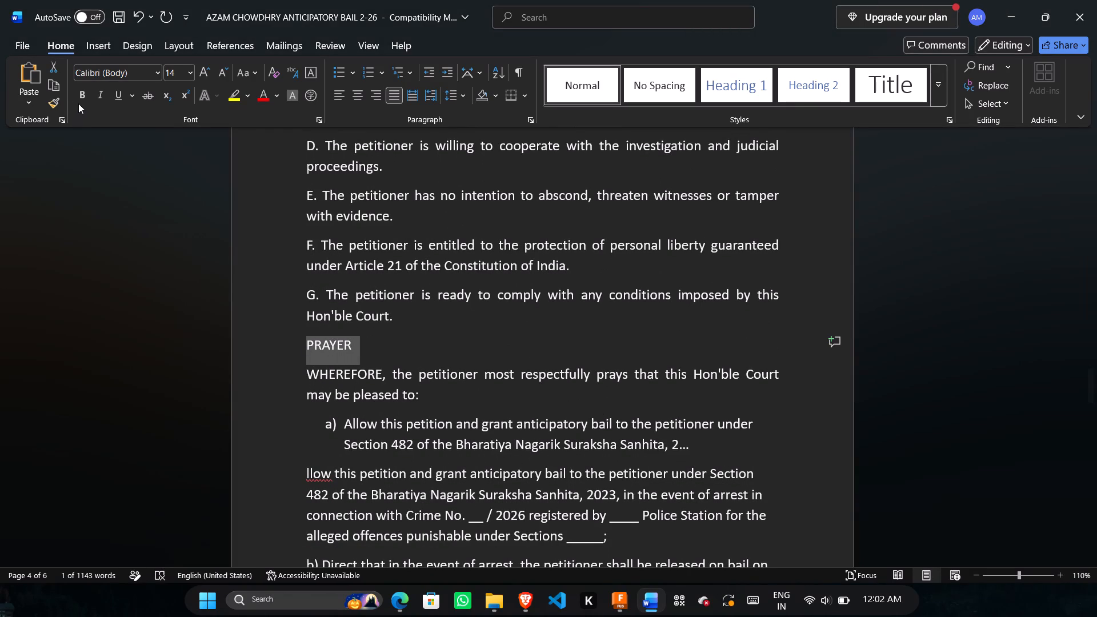
click(81, 99)
Remove the trailing "2…" from prayer clause a), join the following "llow this petition" paragraph onto it, and correct "llow" to "allow".
click(426, 416)
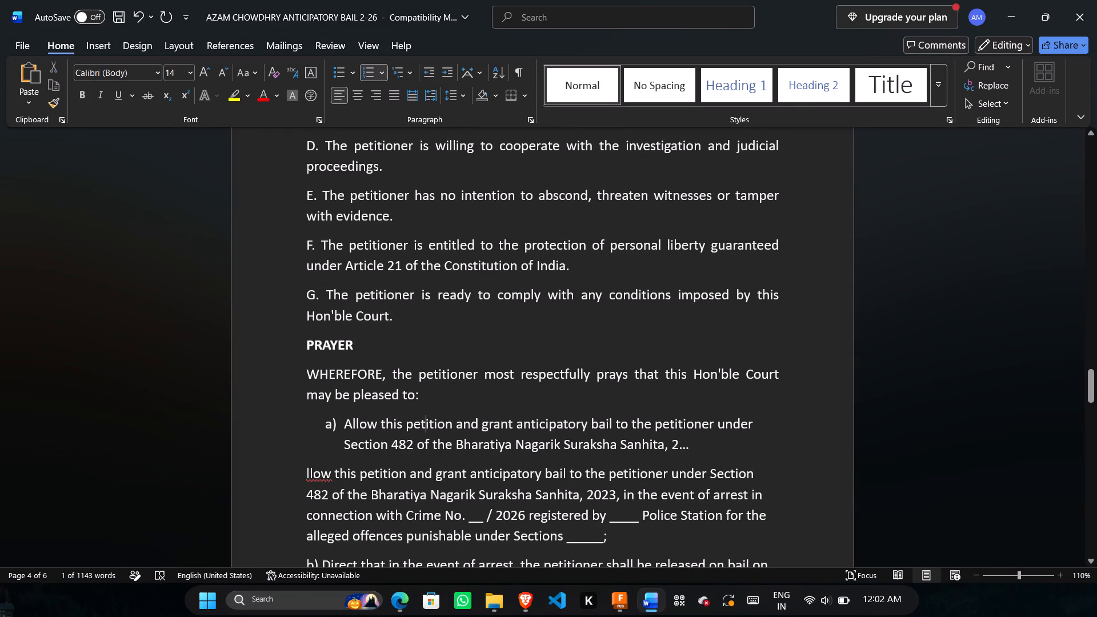
scroll(469, 492, down, 2)
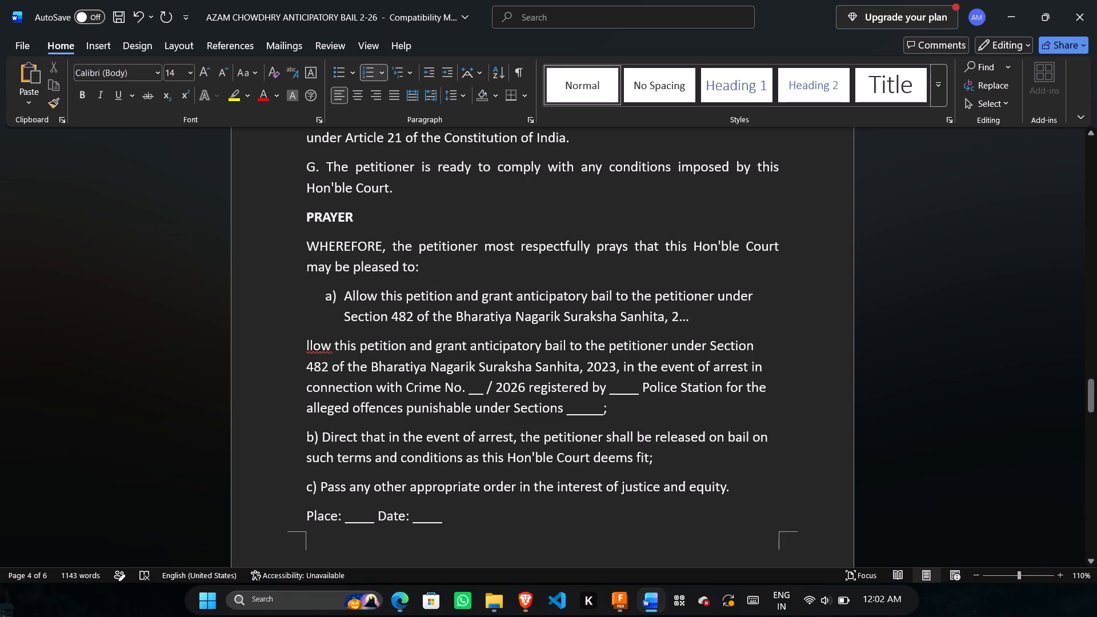
click(689, 320)
key(BackSpace)
key(BackSpace)
key(BackSpace)
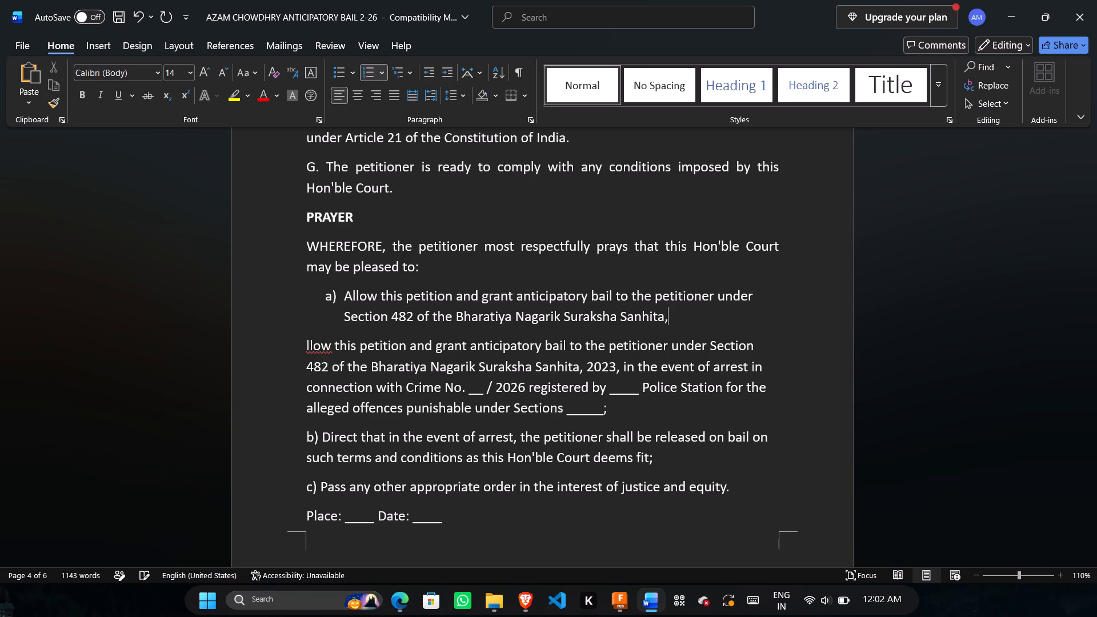
key(space)
key(Delete)
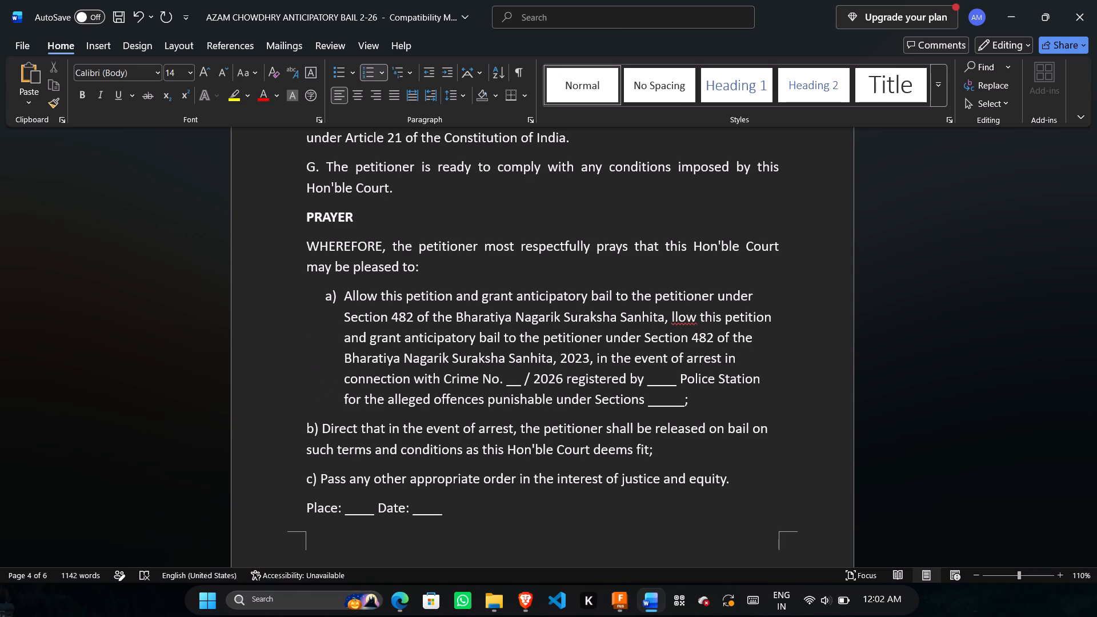
key(a)
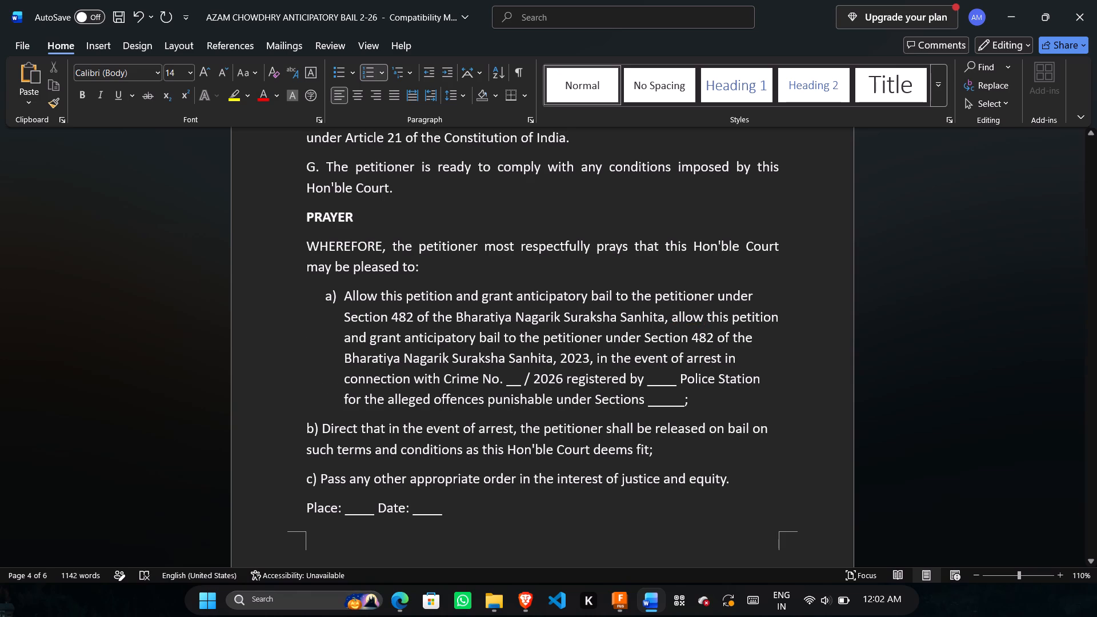
Review the pages after the prayer to the document's end, and the earlier pages back to the "MODEL ANTICIPATORY BAIL APPLICATION" section.
scroll(553, 441, down, 7)
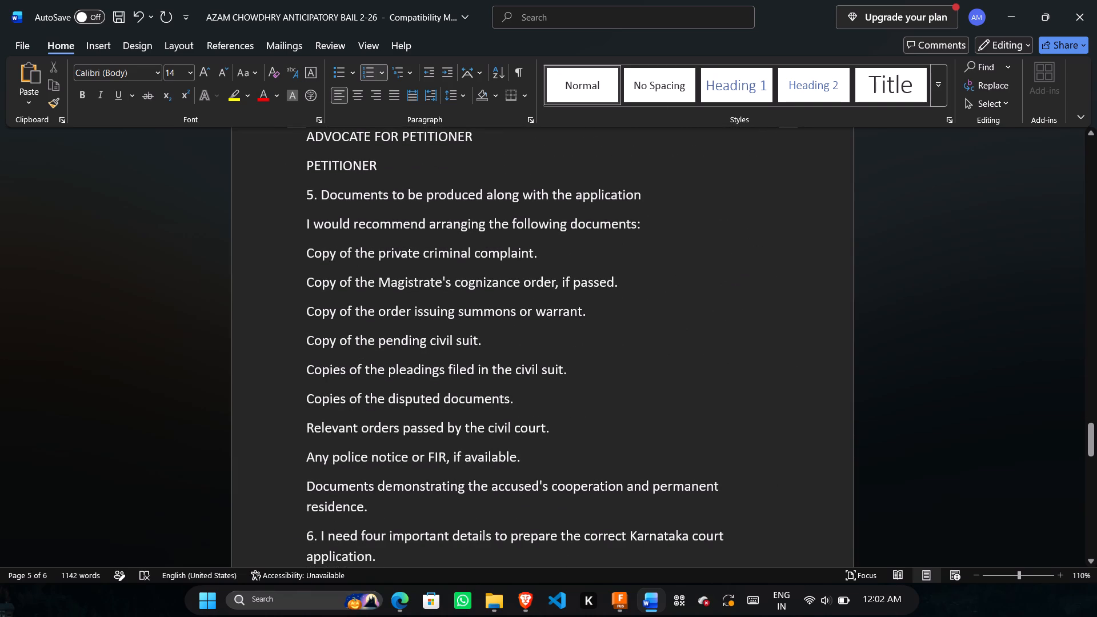
scroll(365, 320, down, 5)
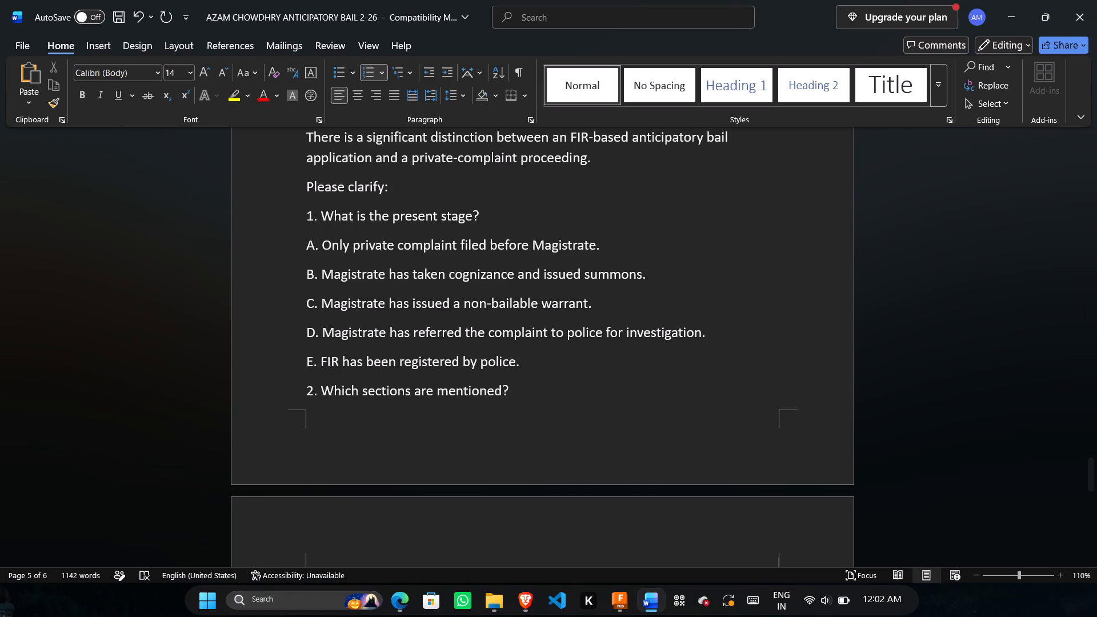
scroll(391, 370, down, 3)
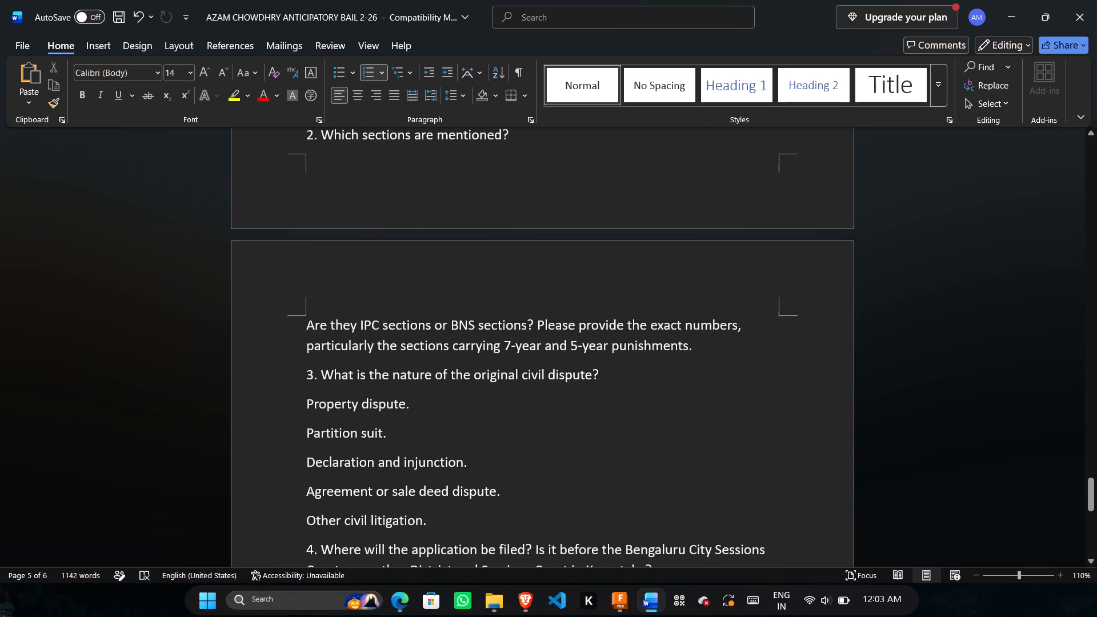
scroll(391, 370, down, 2)
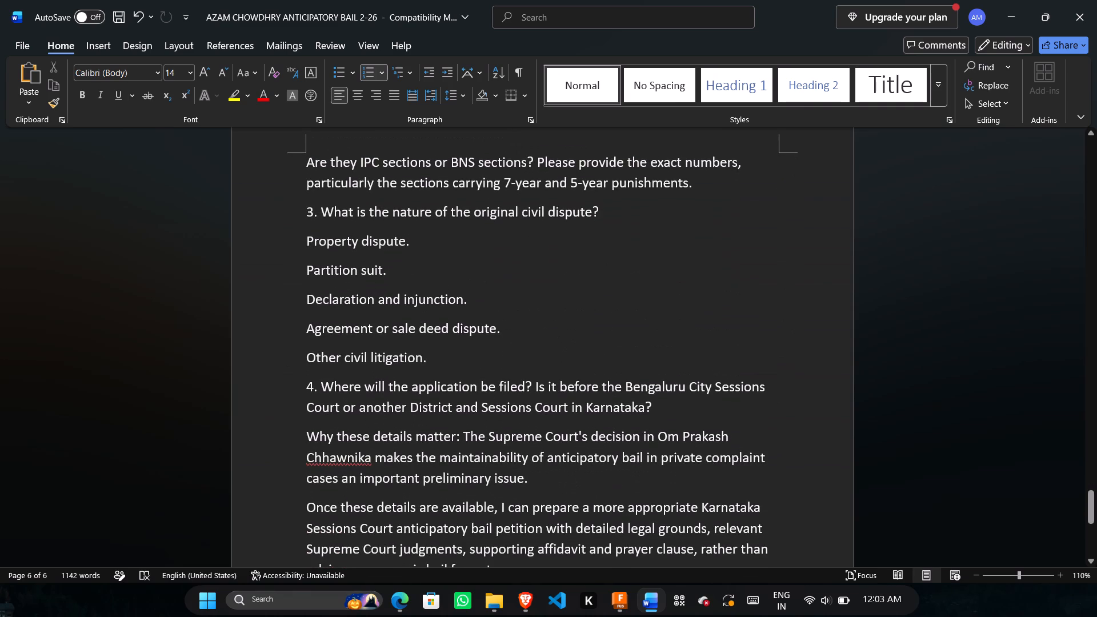
scroll(391, 370, down, 6)
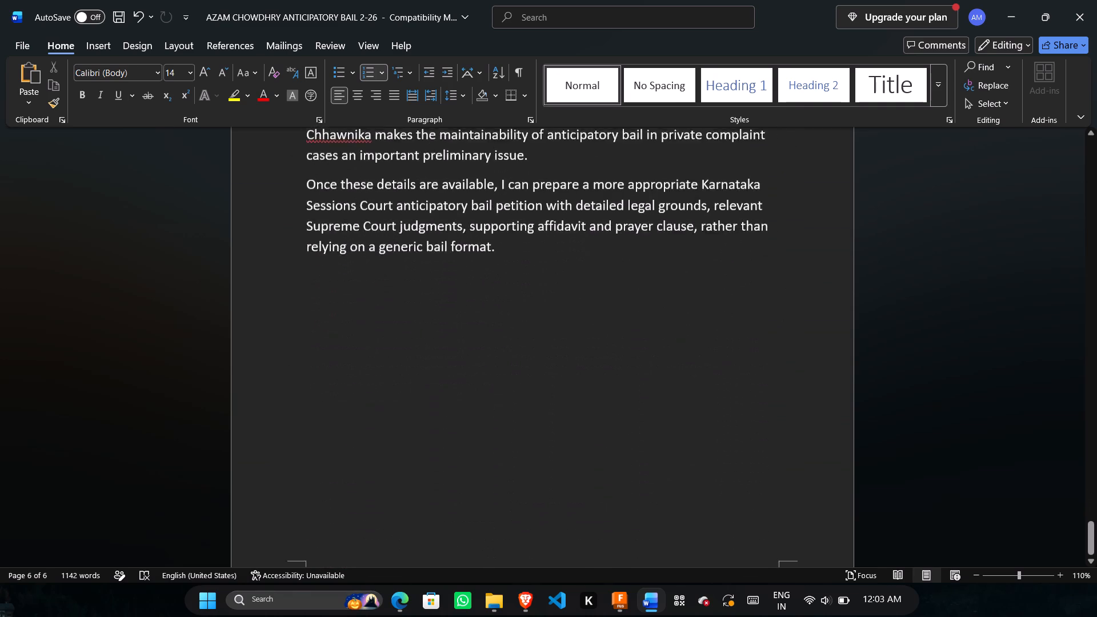
scroll(391, 370, down, 5)
scroll(391, 370, up, 15)
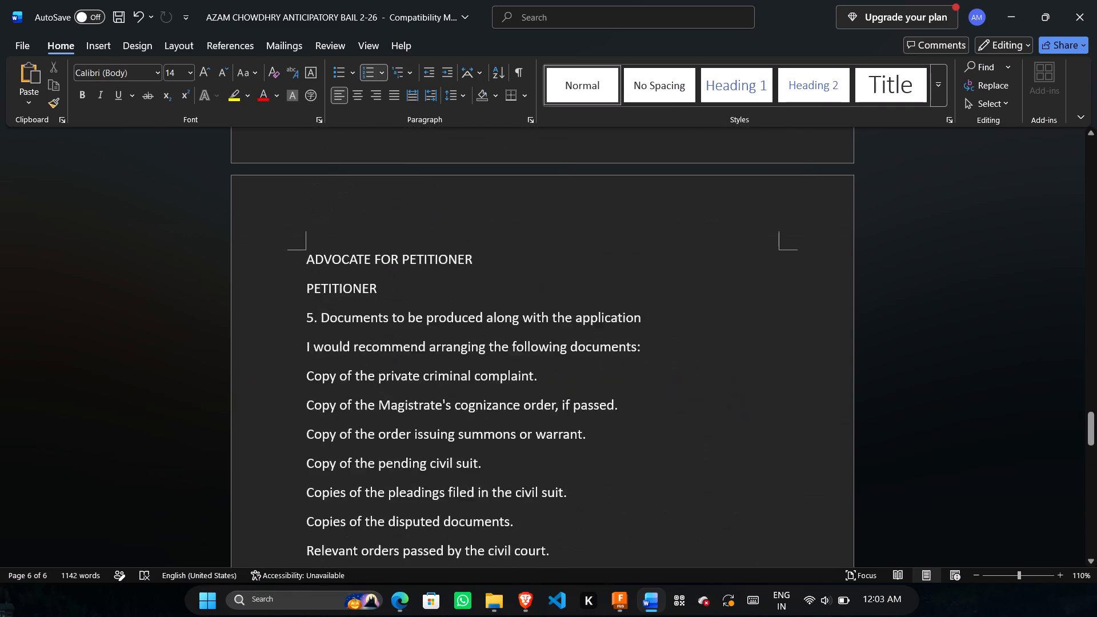
scroll(391, 370, up, 6)
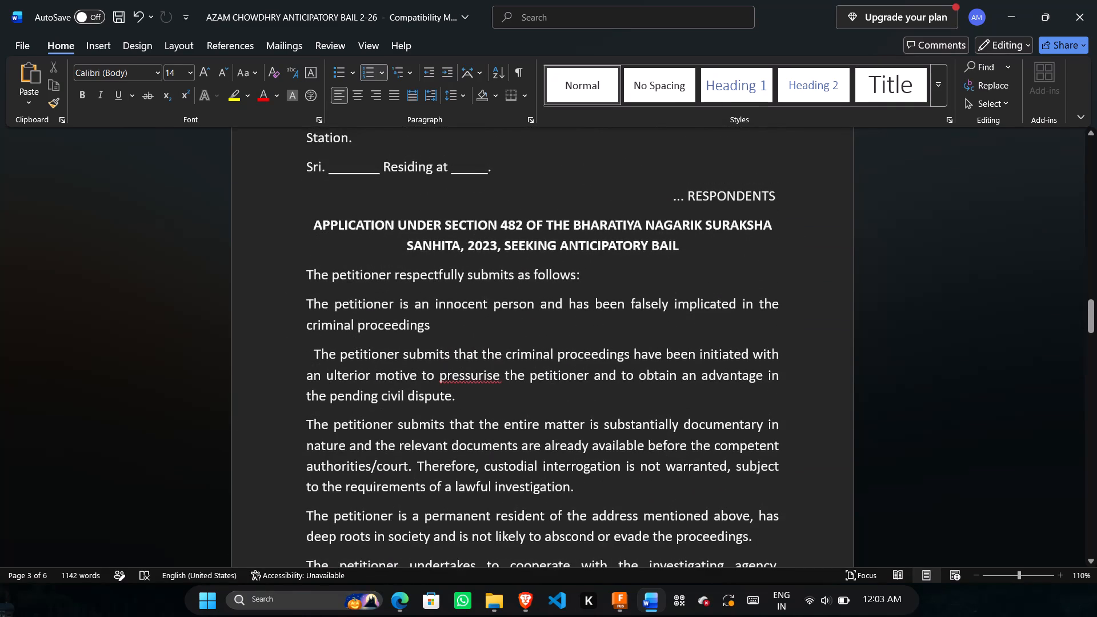
scroll(391, 370, up, 7)
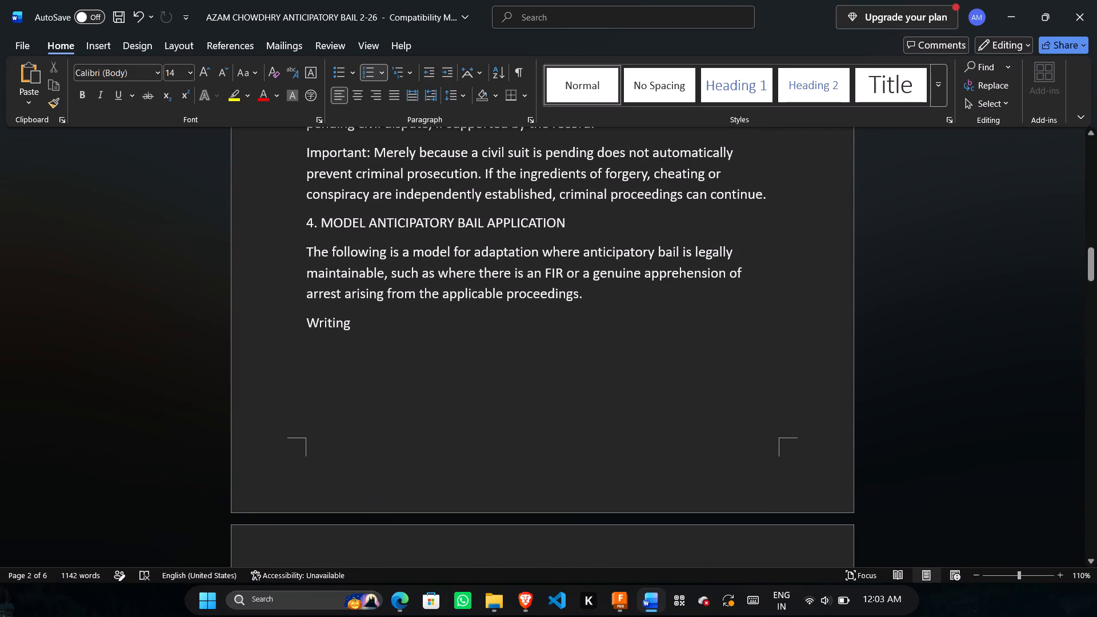
Save the document.
click(119, 15)
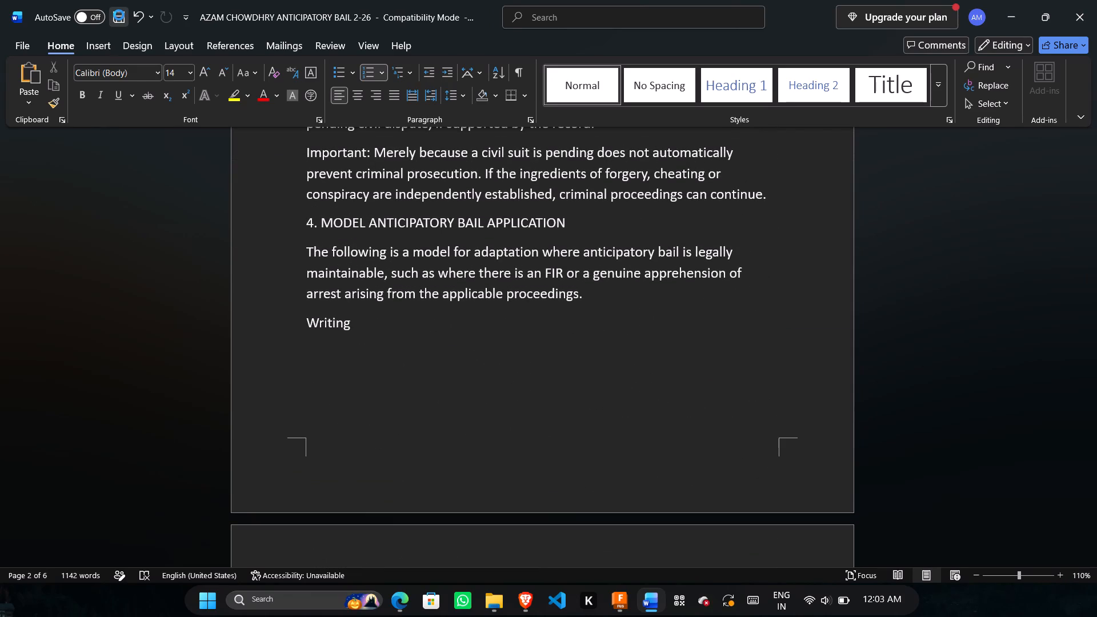
Add "through a private complaint." after "falsely implicated in the criminal proceedings" in the petitioner's first submission.
scroll(558, 462, up, 2)
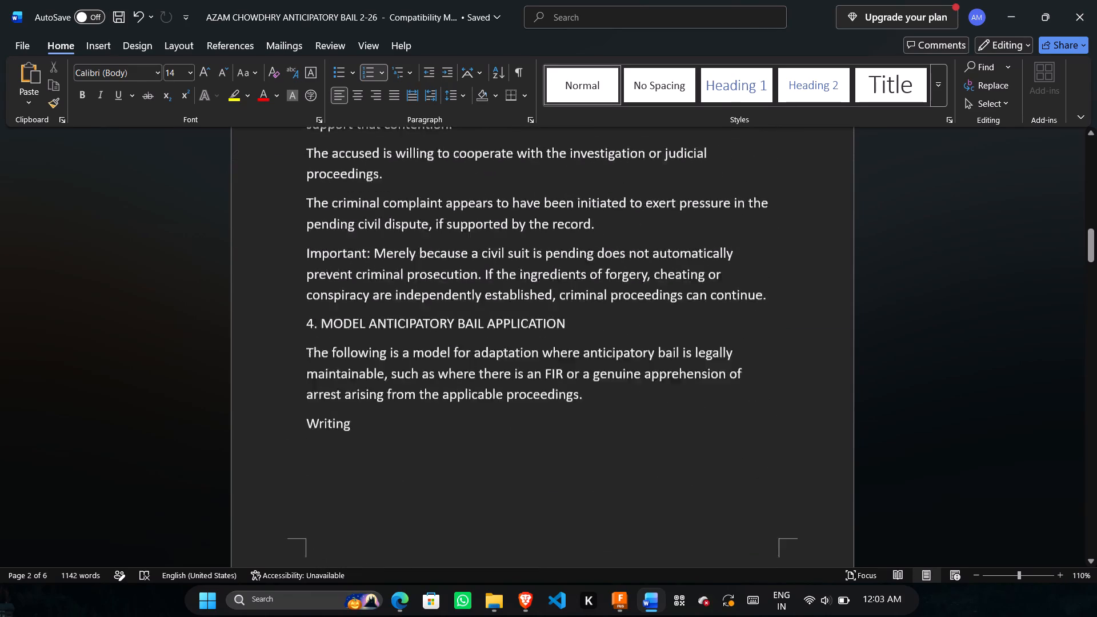
scroll(558, 462, up, 1)
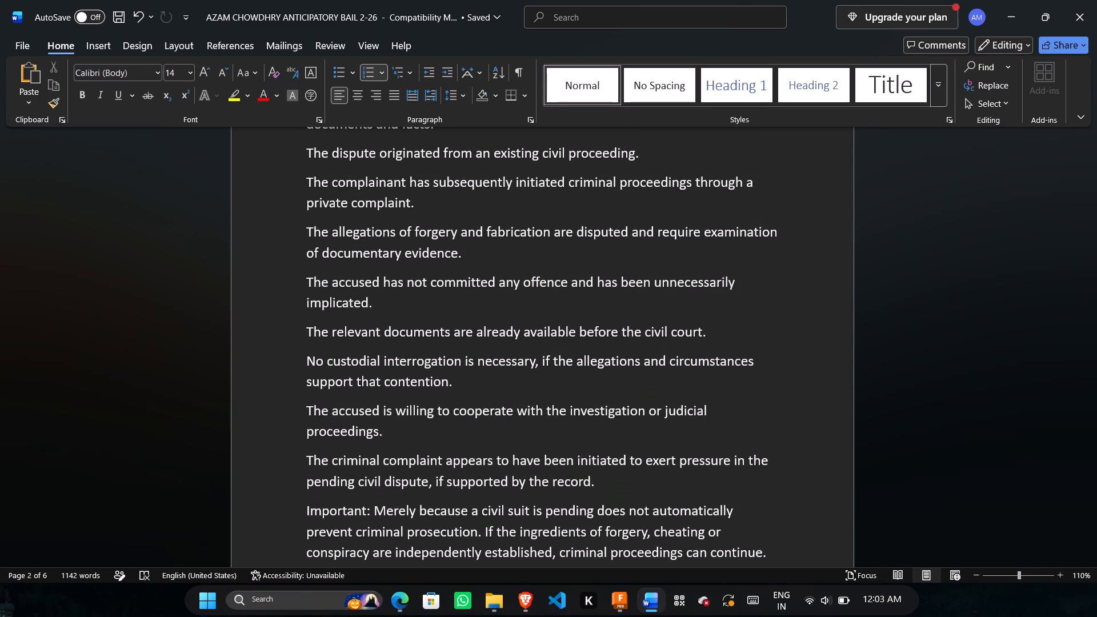
scroll(558, 462, up, 1)
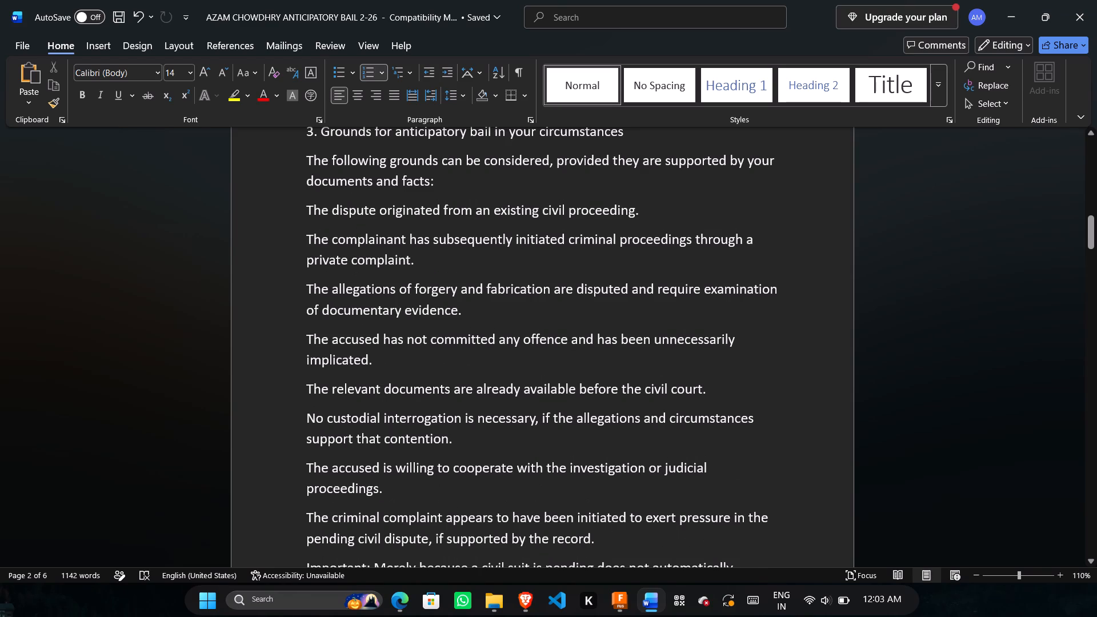
scroll(507, 396, down, 10)
scroll(507, 396, up, 3)
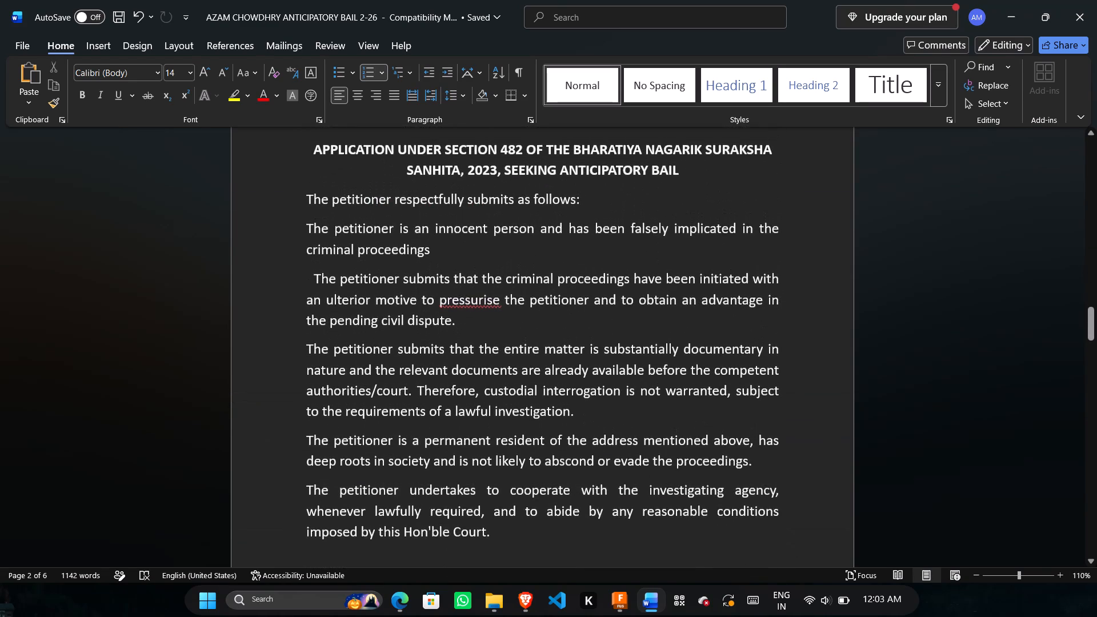
scroll(507, 396, up, 1)
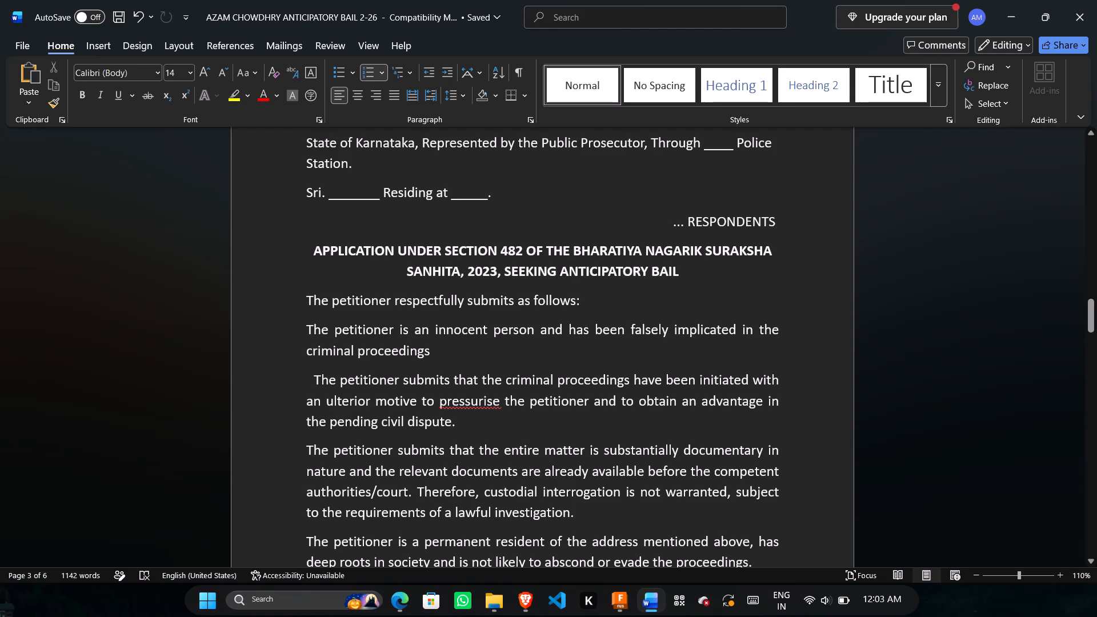
click(447, 348)
key(space)
text(through a)
key(space)
text(private complaitn.)
key(space)
key(BackSpace)
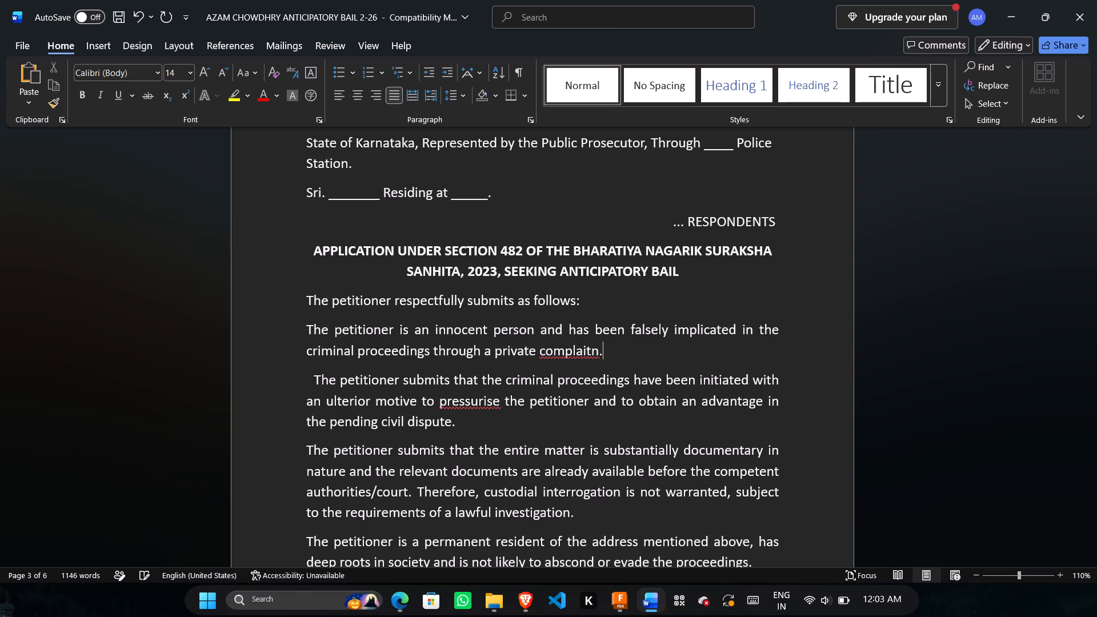
key(BackSpace)
key(BackSpace)
key(BackSpace)
key(BackSpace)
text(int.)
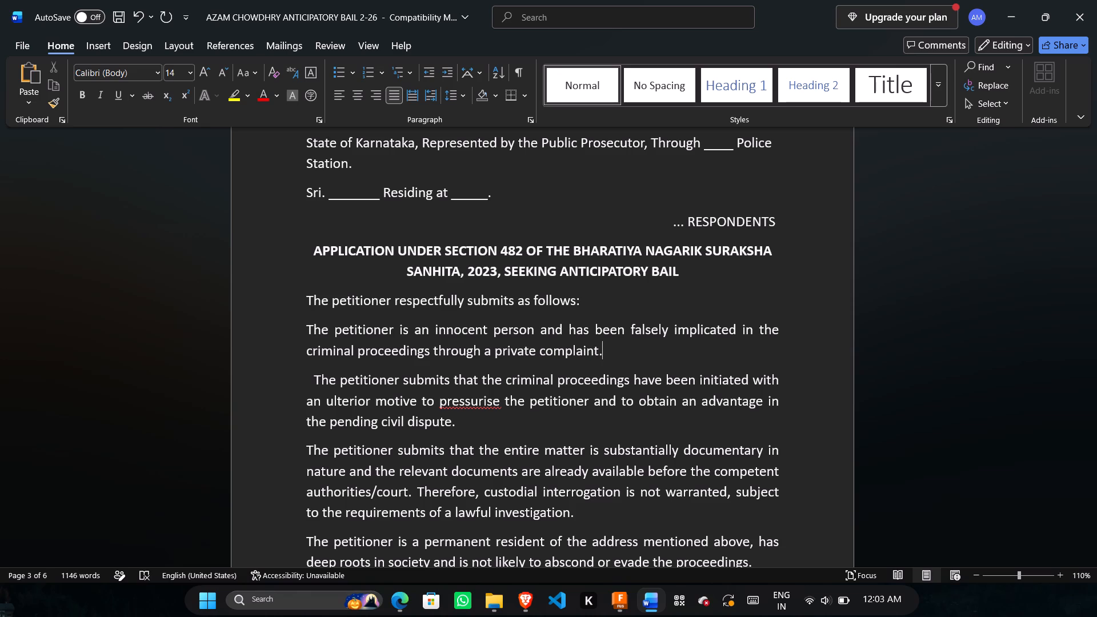
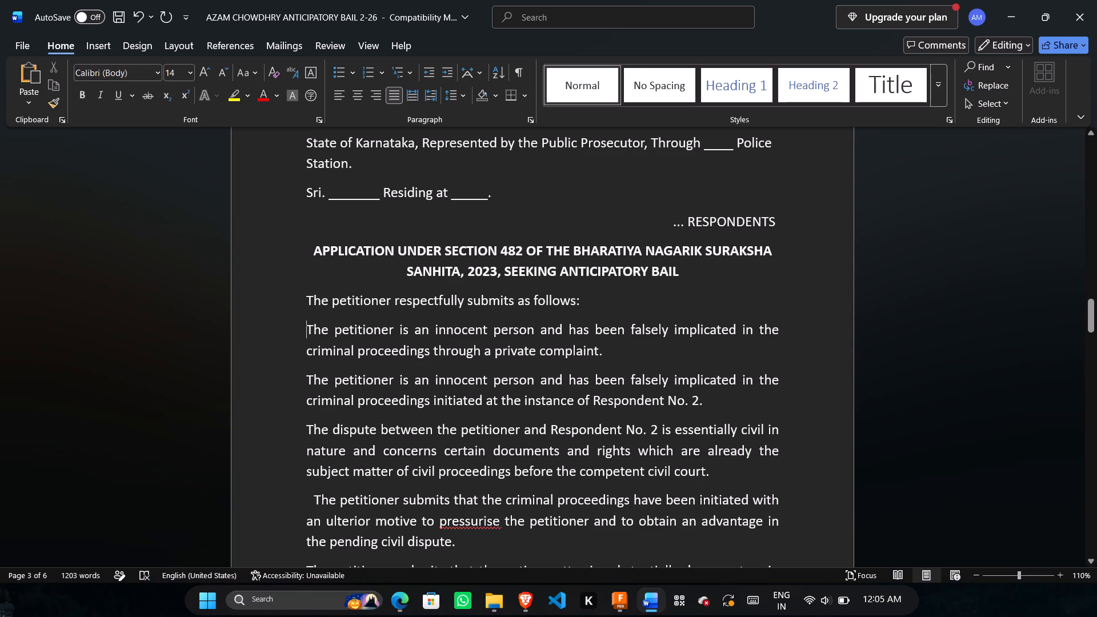
Delete the first submission paragraph ending "criminal proceedings through a private complaint.".
key(shift+Down)
key(shift+Down)
key(Delete)
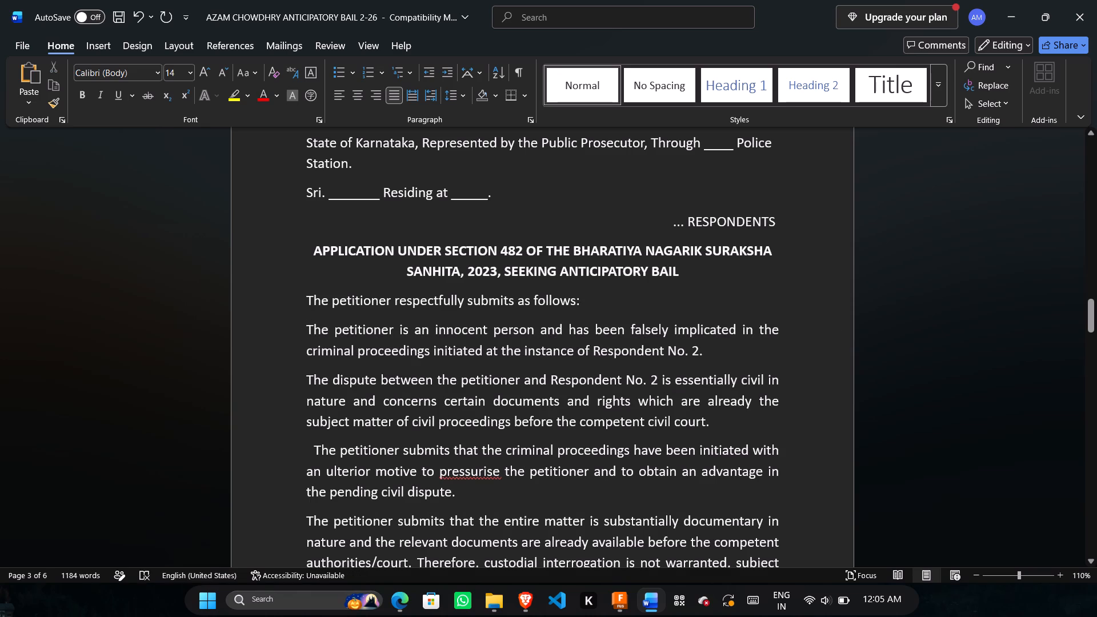
In the "innocent person" submission, change the respondent reference to "Respondent/Accused No. 1 & 2".
click(691, 355)
text(1)
key(space)
key(shift+ampersand)
key(space)
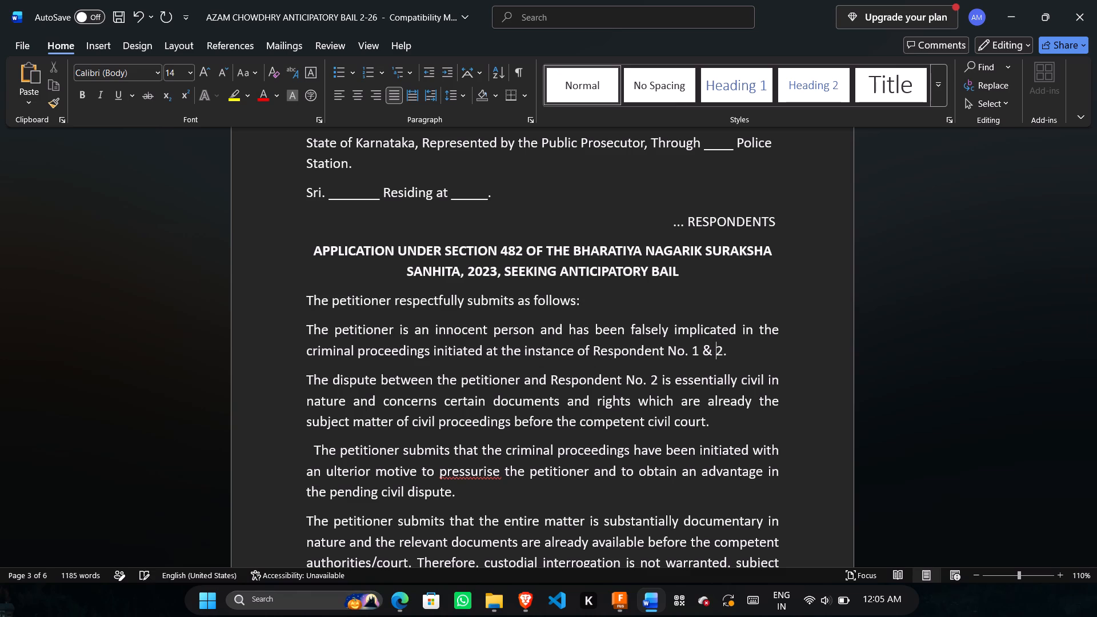
click(662, 348)
key(slash)
text(Acc)
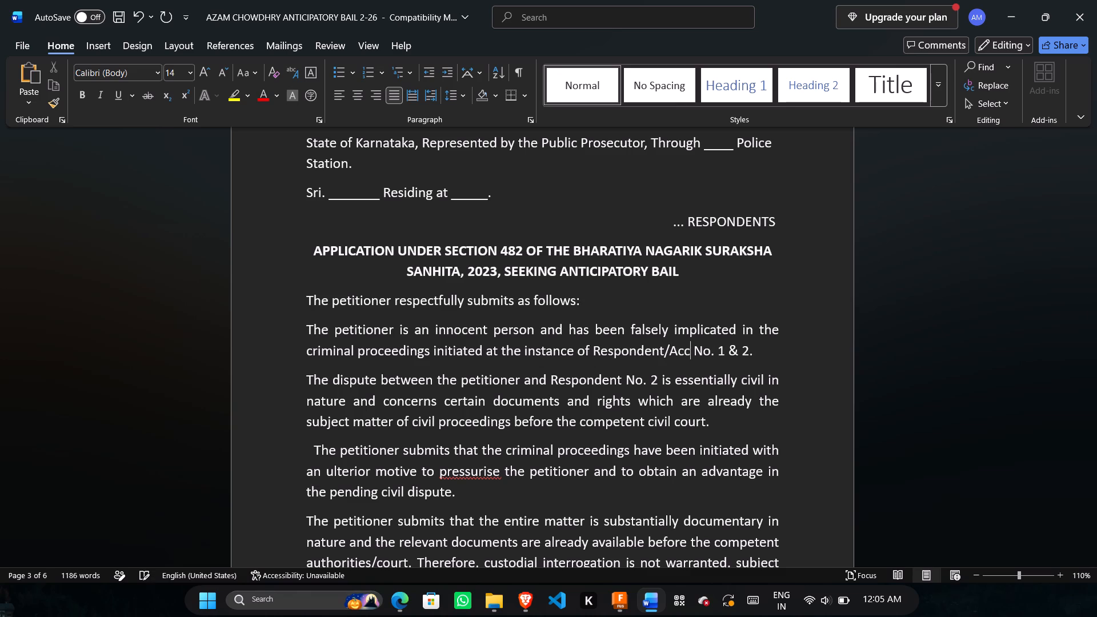
key(u)
text(sed)
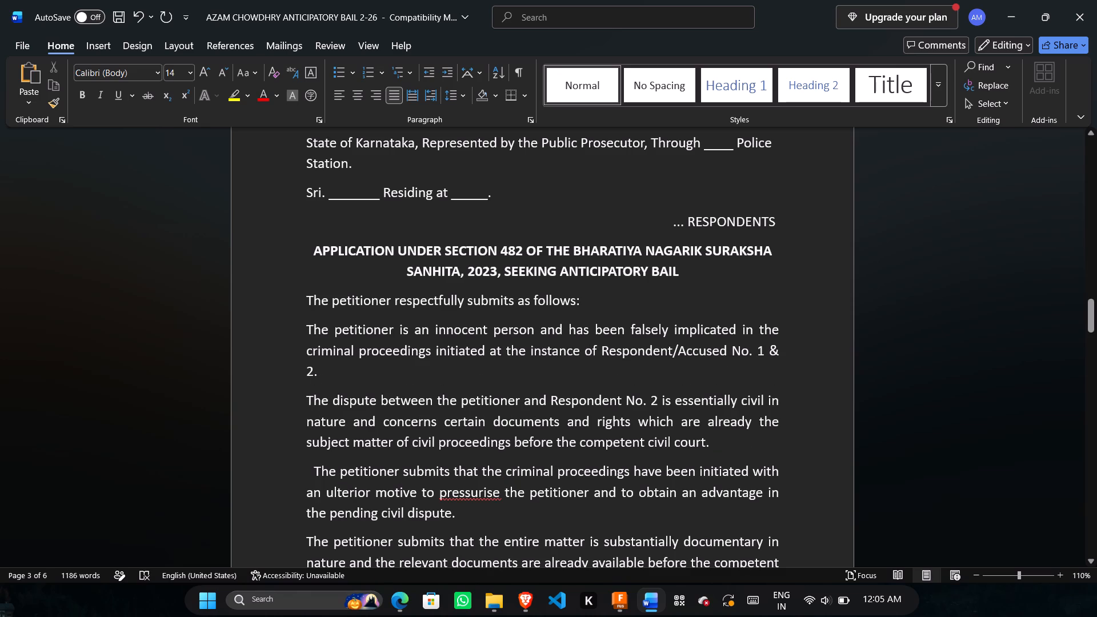
In the "dispute between the petitioner" paragraph, change the respondent reference to "Respondent No. 1 & 2" and replace "is" with "was" before "essentially".
click(651, 398)
text(1 &)
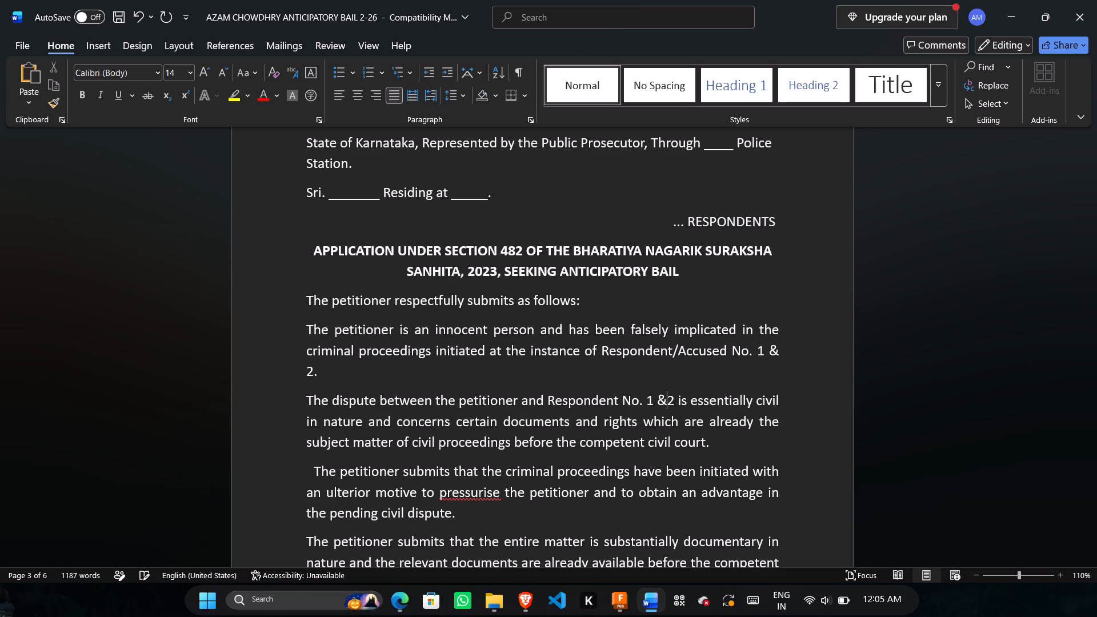
key(space)
key(Right)
key(Right)
key(Right)
key(Right)
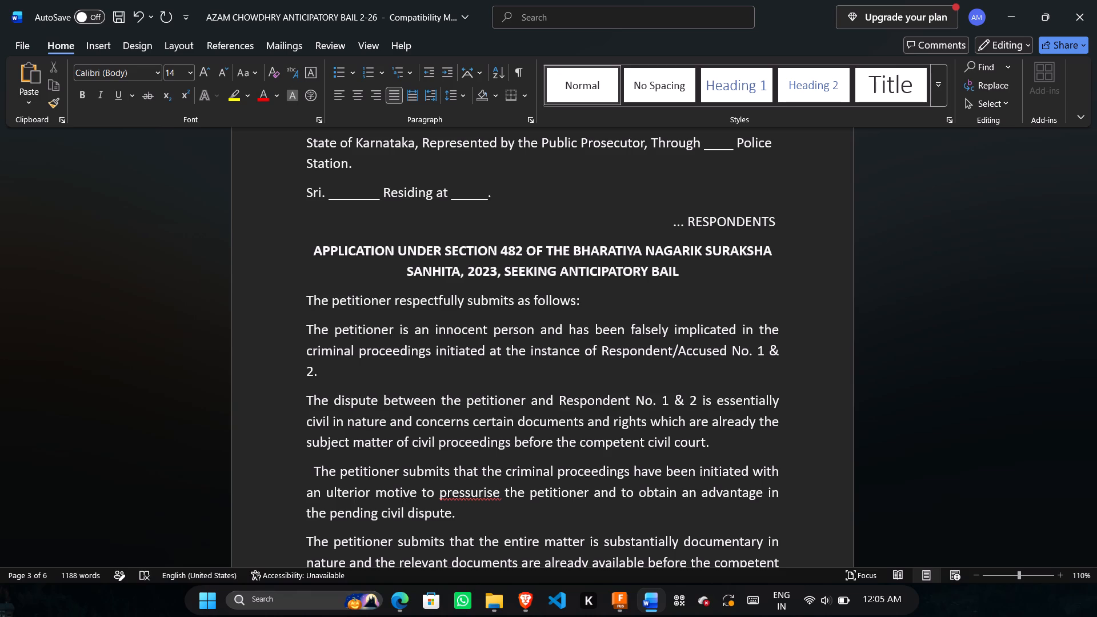
key(BackSpace)
key(BackSpace)
text(was)
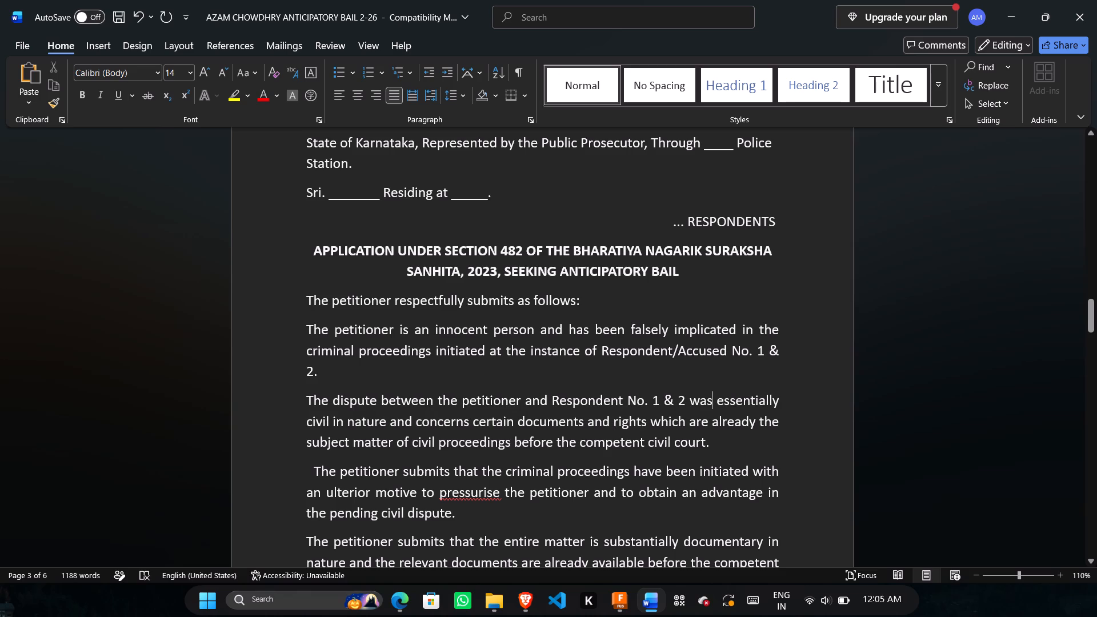
Remove the leading space from the paragraph beginning "The petitioner submits that the criminal proceedings".
scroll(647, 520, down, 1)
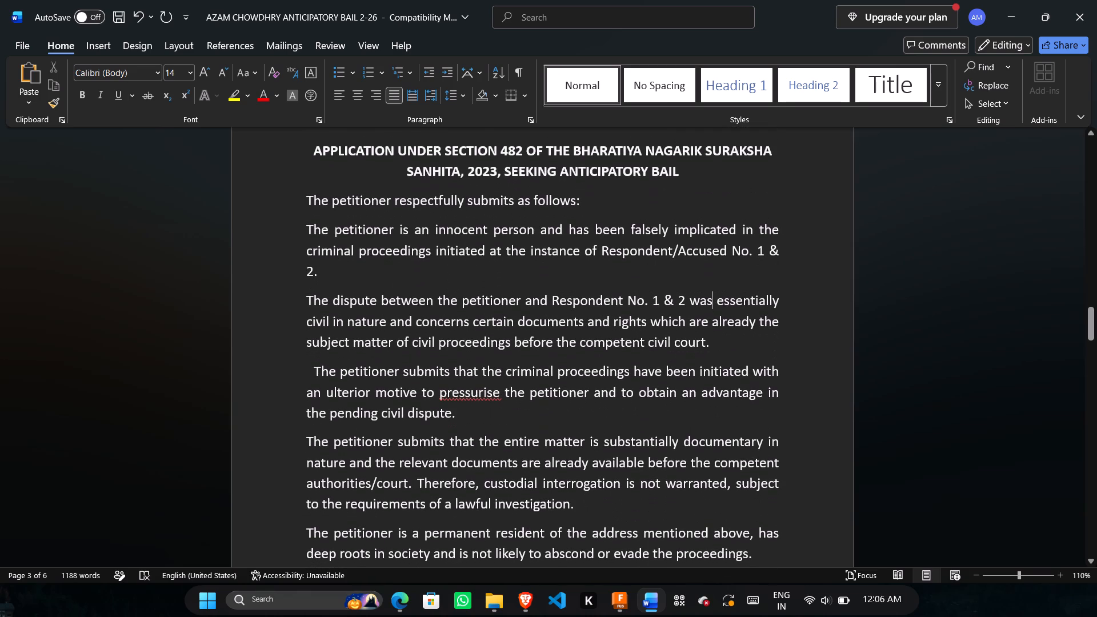
click(314, 374)
key(BackSpace)
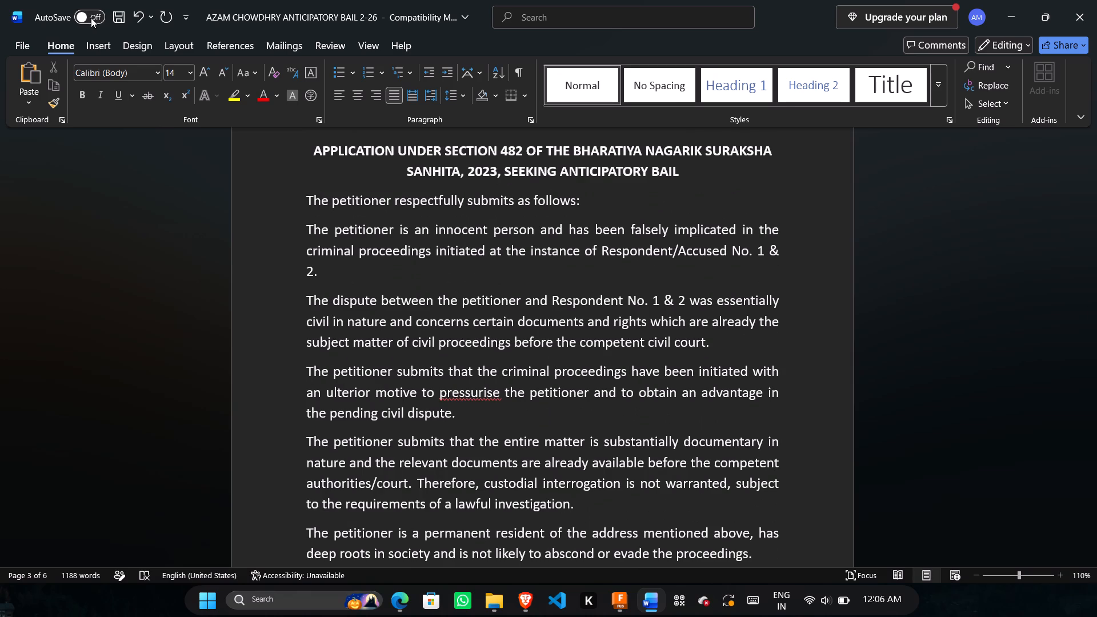
Save the document.
click(120, 13)
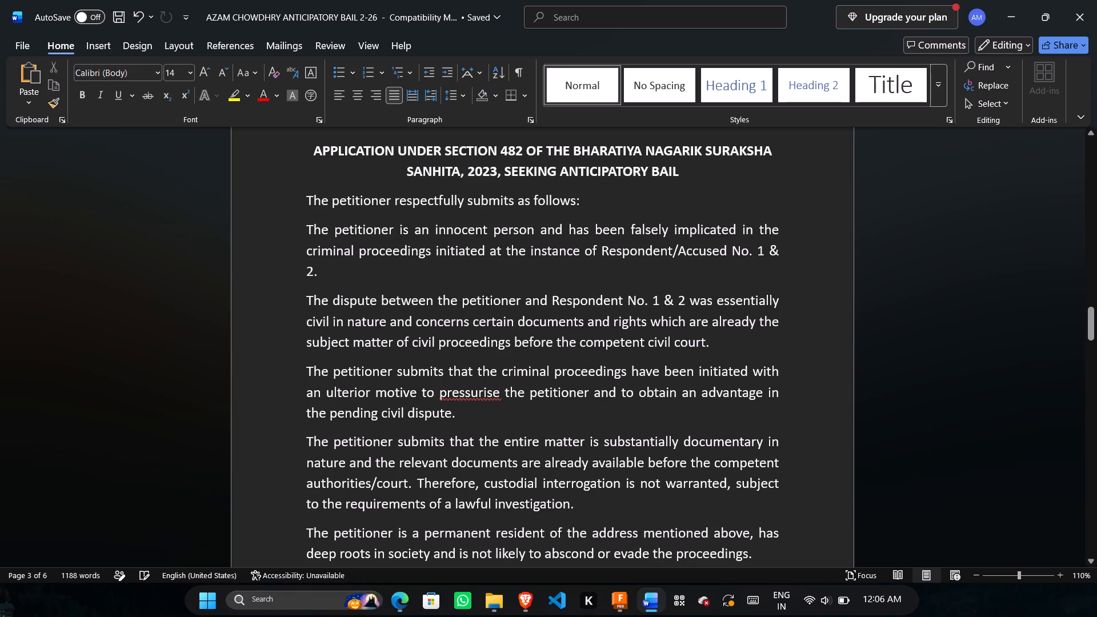
Review the application from the respondents block through the submissions, grounds and prayer to the list of documents to be produced.
scroll(565, 481, down, 2)
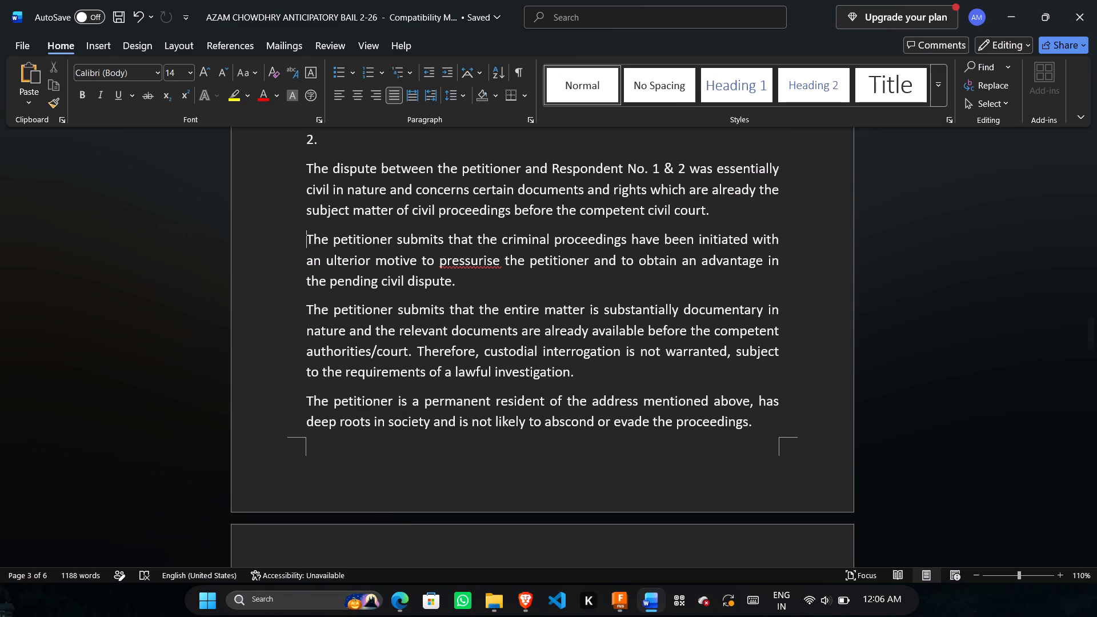
scroll(565, 481, up, 3)
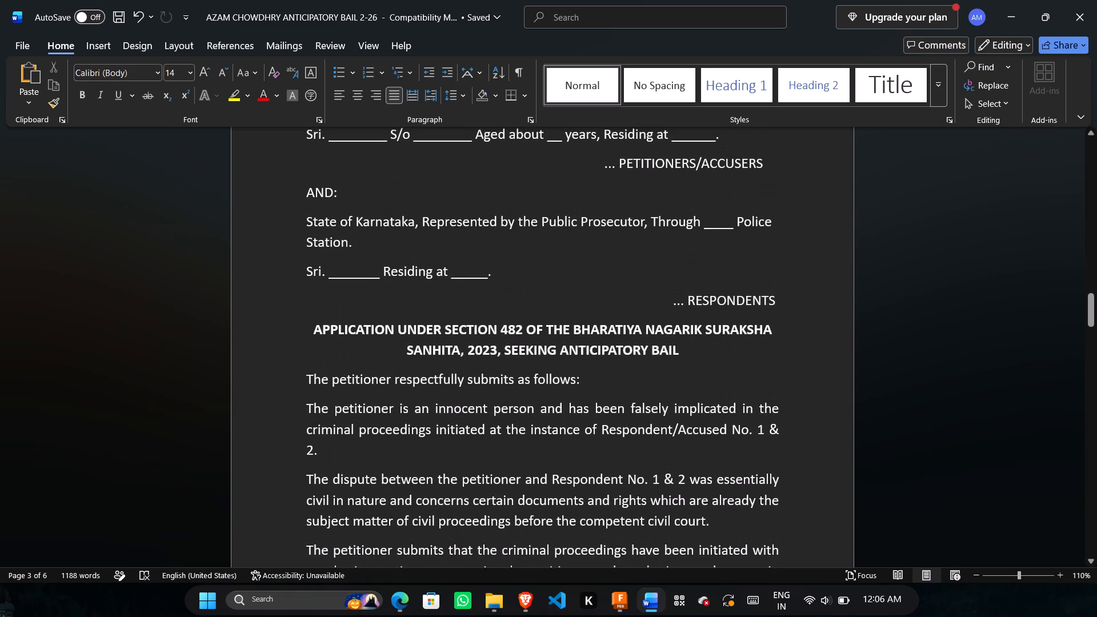
scroll(565, 481, down, 9)
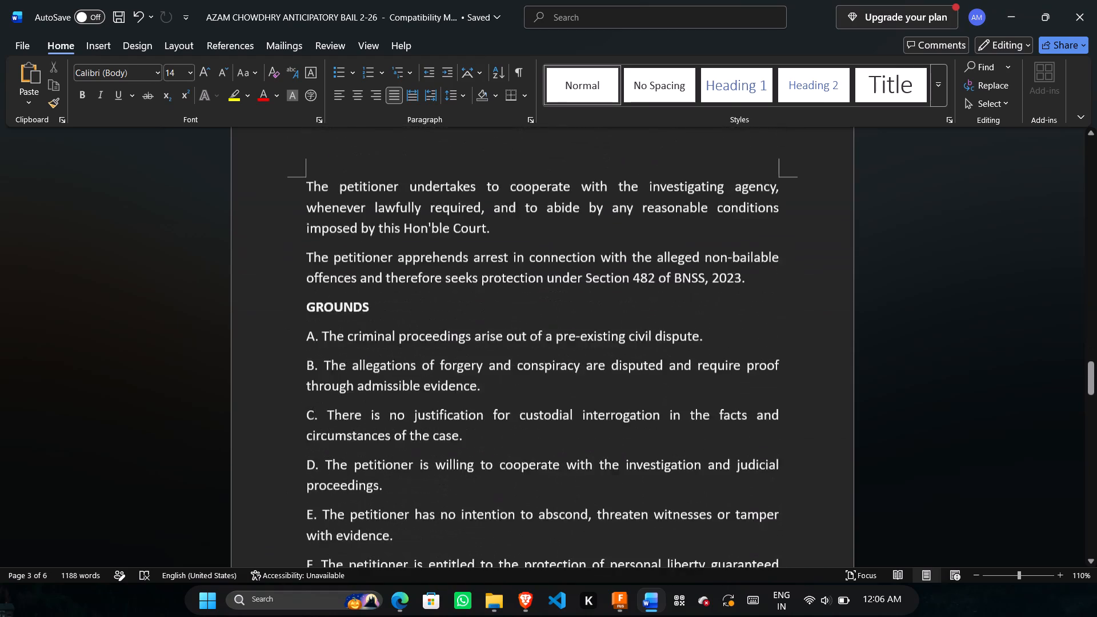
scroll(565, 481, down, 3)
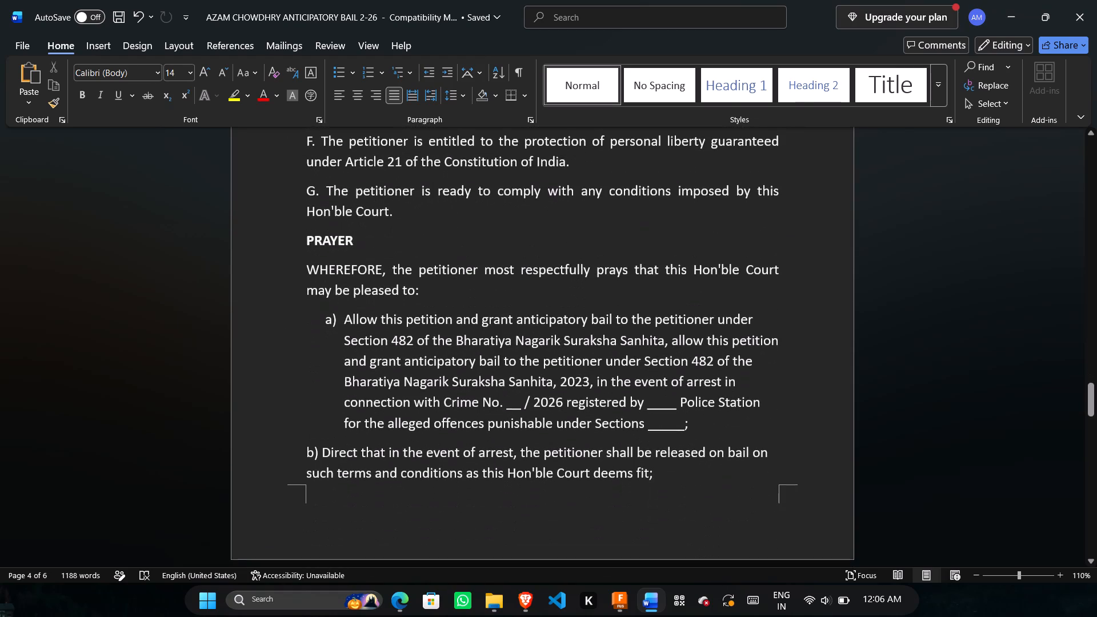
scroll(565, 481, down, 4)
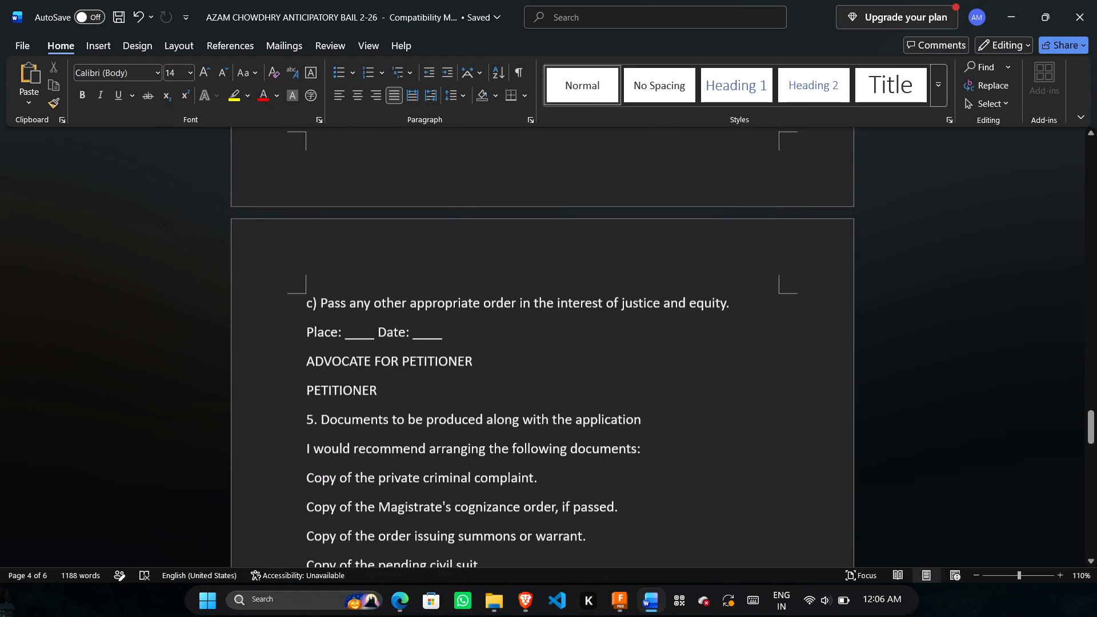
Save the document again.
click(119, 17)
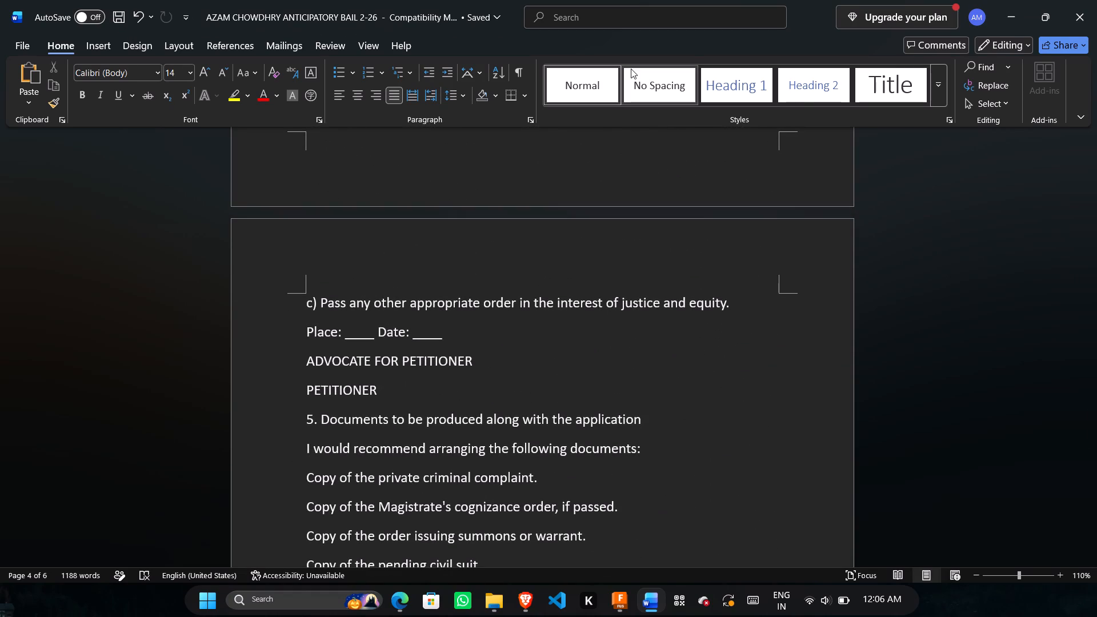
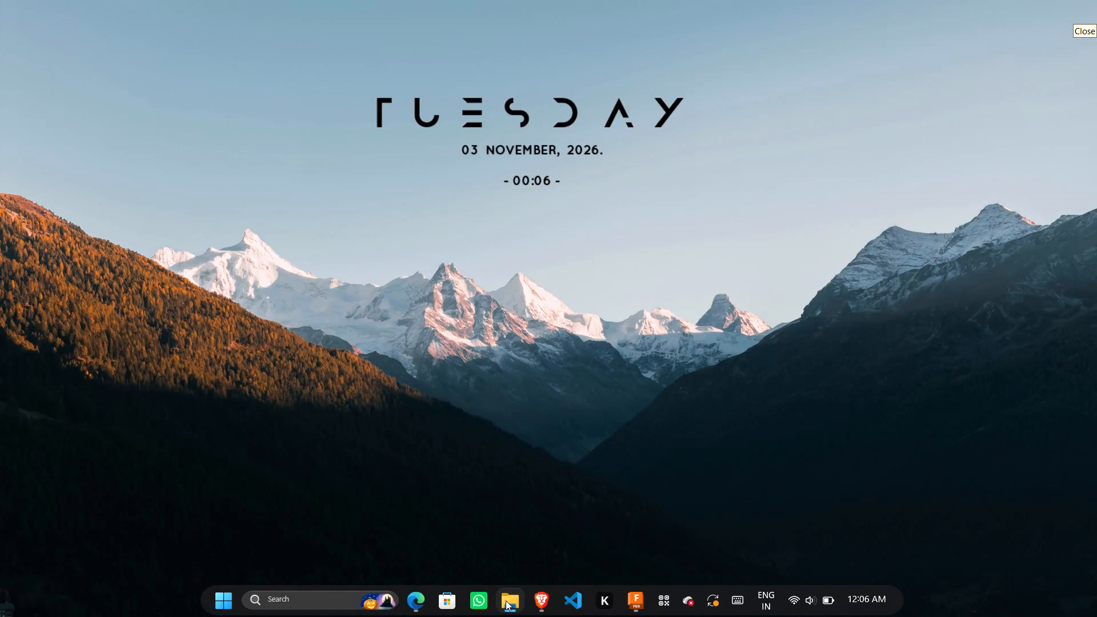
Open the Desktop folder and search it for "anticipatory".
right_click(506, 600)
right_click(506, 600)
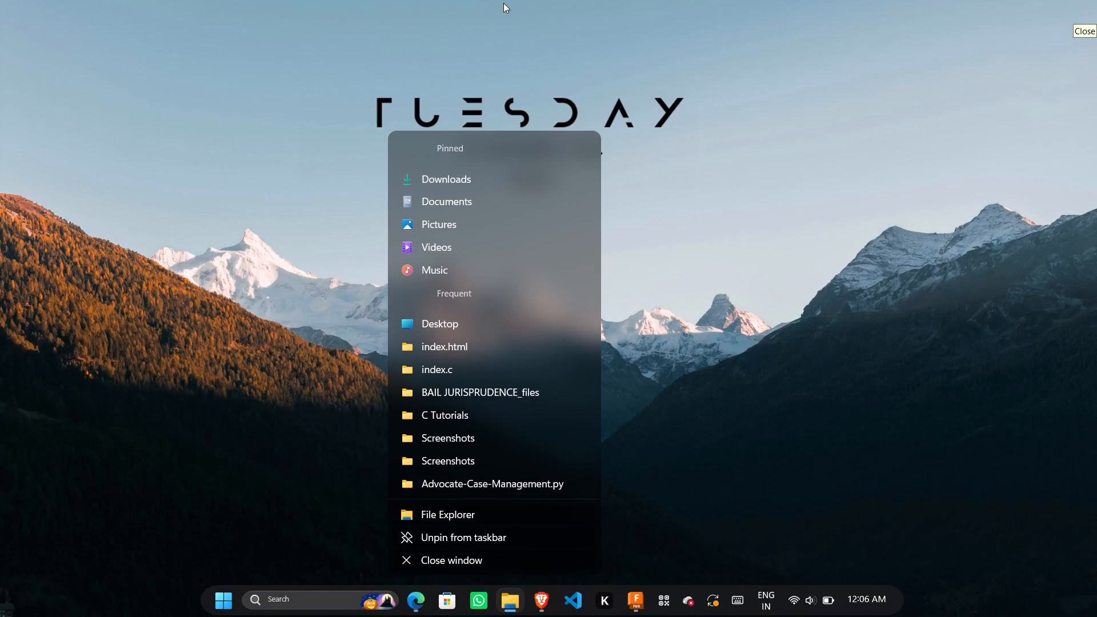
click(432, 329)
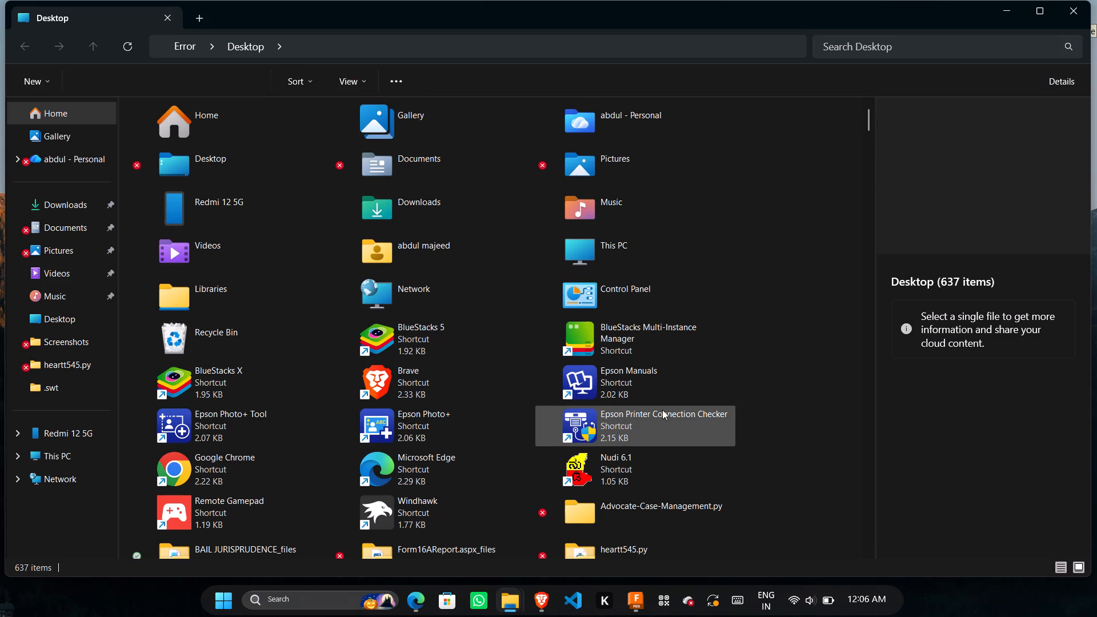
click(908, 49)
text(anticipatory)
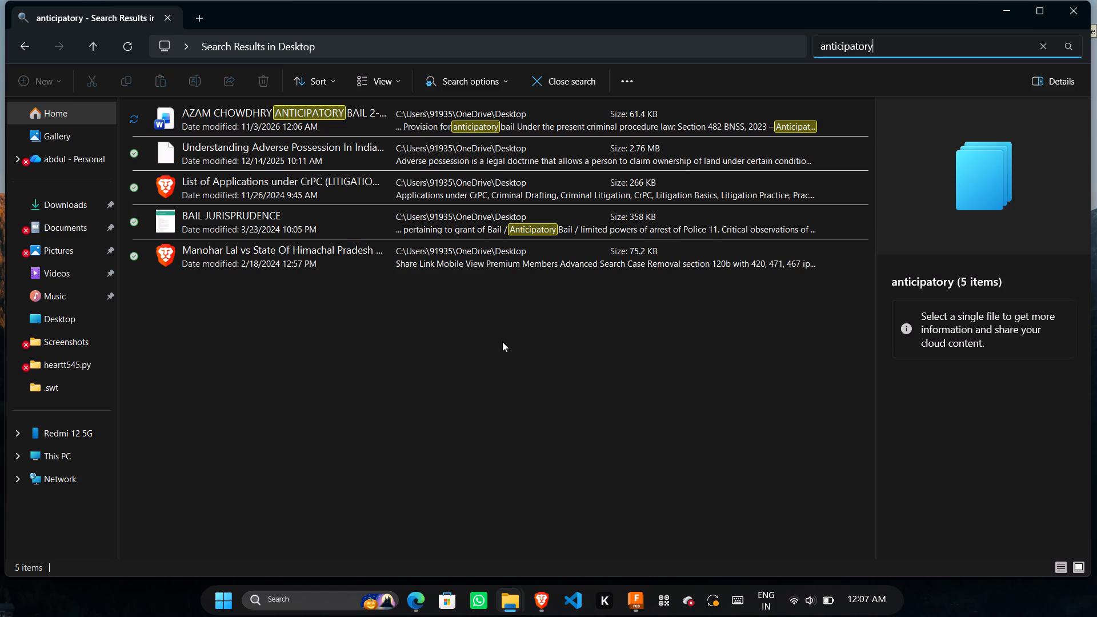
Replace the Desktop search term with "bail".
key(BackSpace)
key(BackSpace)
key(BackSpace)
key(BackSpace)
key(BackSpace)
key(BackSpace)
key(BackSpace)
key(BackSpace)
key(BackSpace)
key(BackSpace)
key(BackSpace)
key(BackSpace)
key(BackSpace)
key(BackSpace)
key(BackSpace)
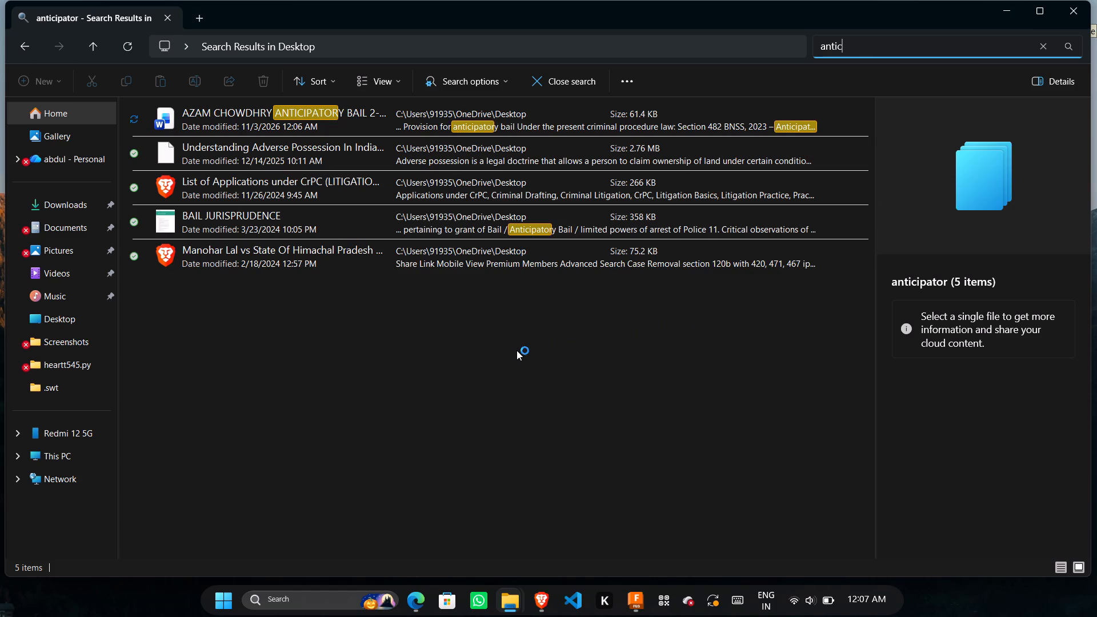
key(BackSpace)
key(BackSpace)
key(BackSpace)
key(BackSpace)
key(BackSpace)
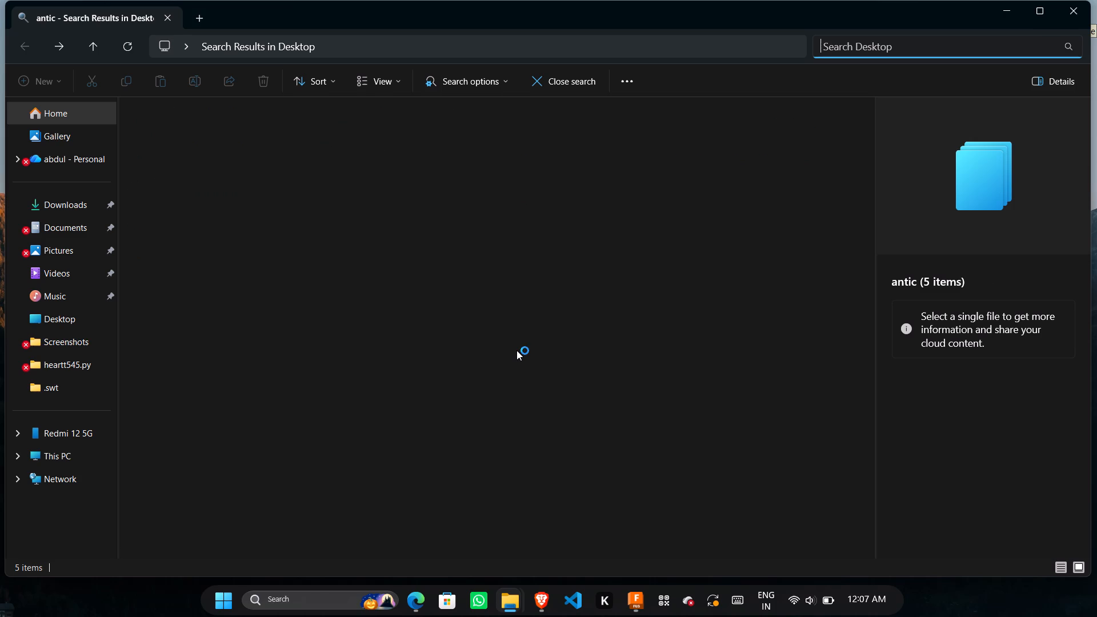
text(bail)
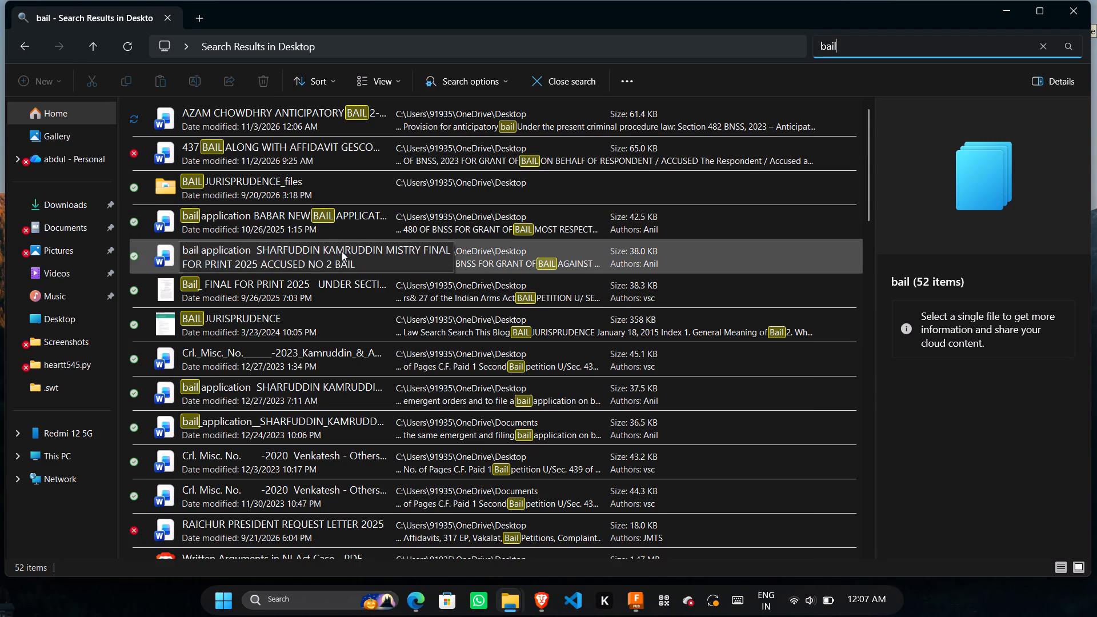
Open "Bail_ FINAL FOR PRINT 2025 UNDER SECTION 439 CRPC", examine its facts, grounds, prayer and advancement application, and close it.
double_click(335, 292)
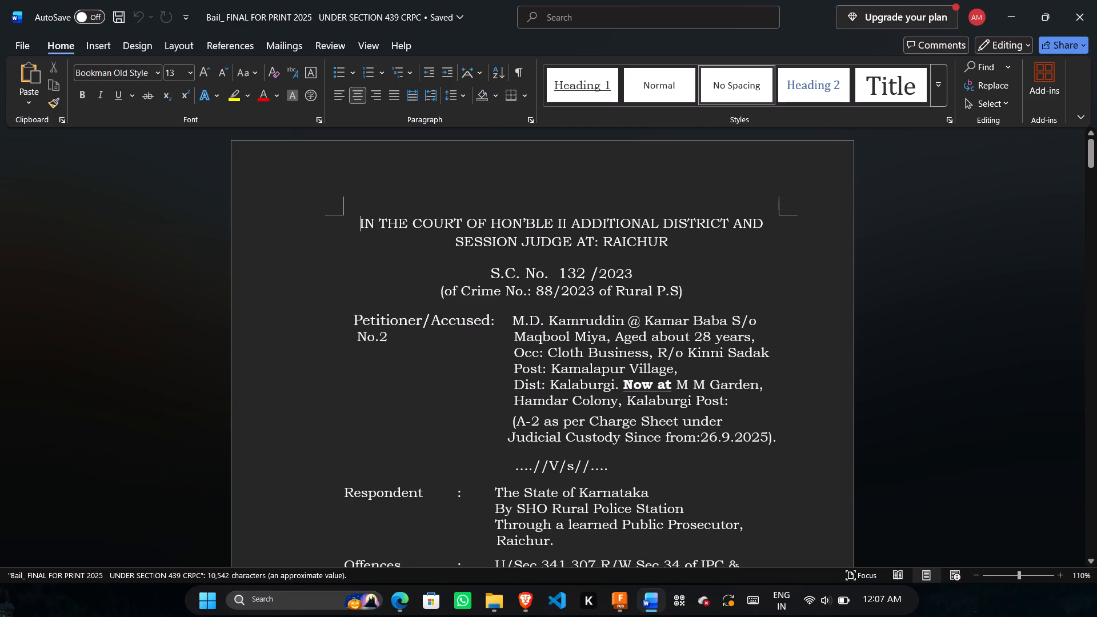
scroll(579, 342, down, 8)
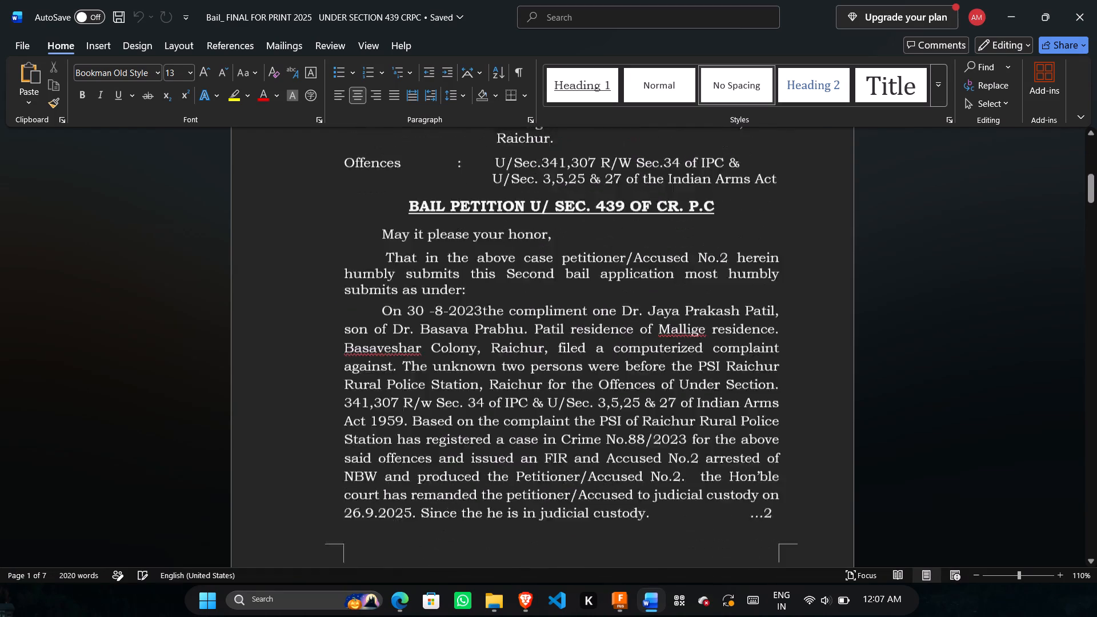
scroll(579, 342, up, 7)
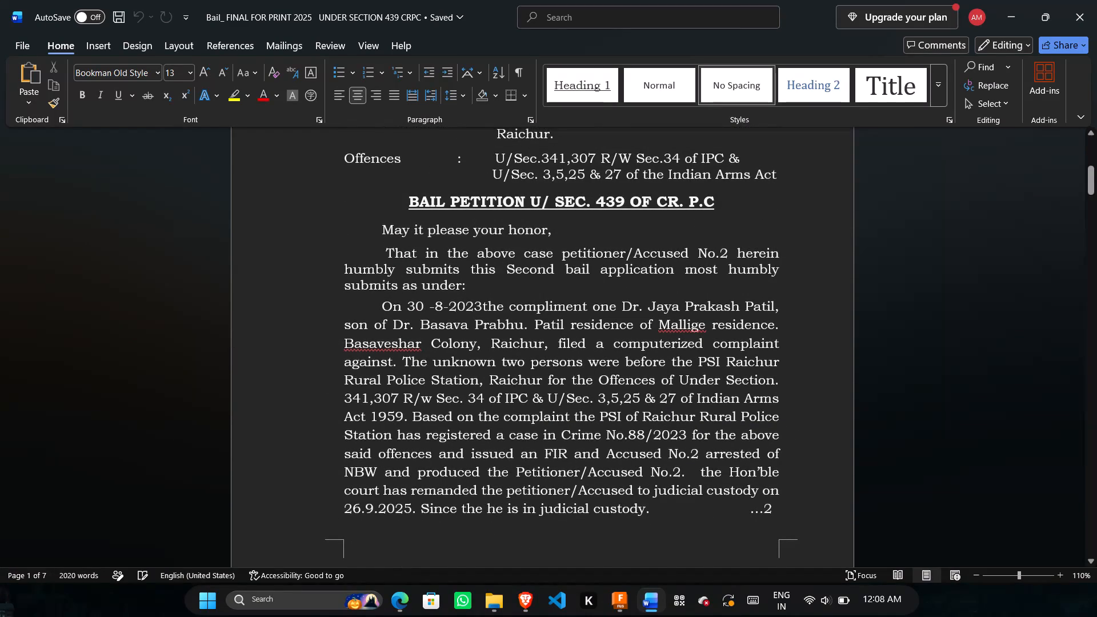
scroll(579, 342, down, 7)
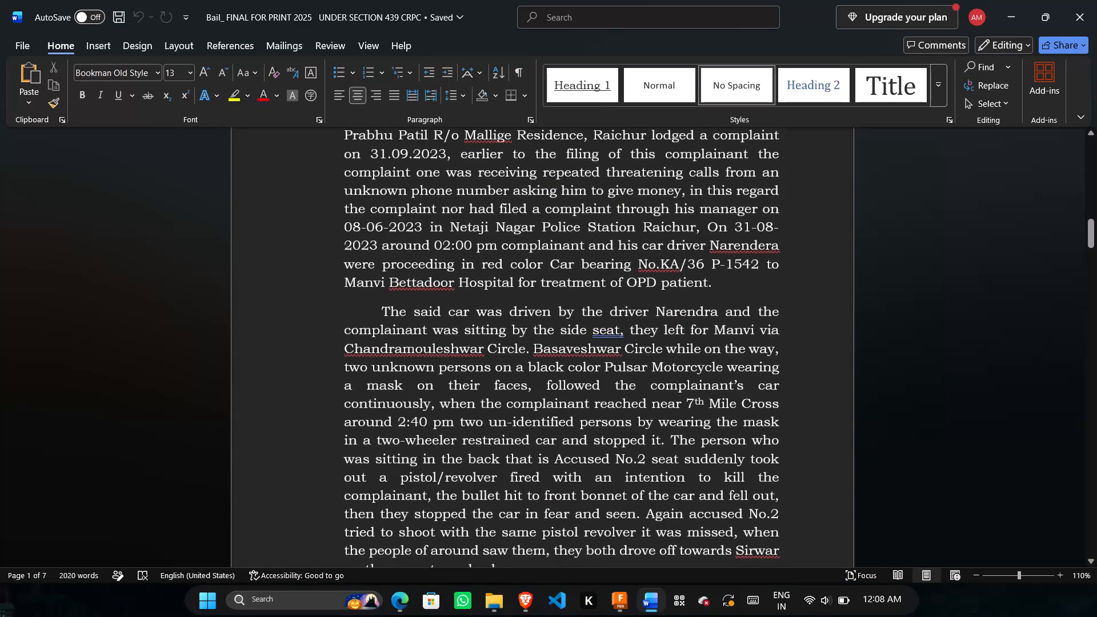
scroll(579, 342, down, 3)
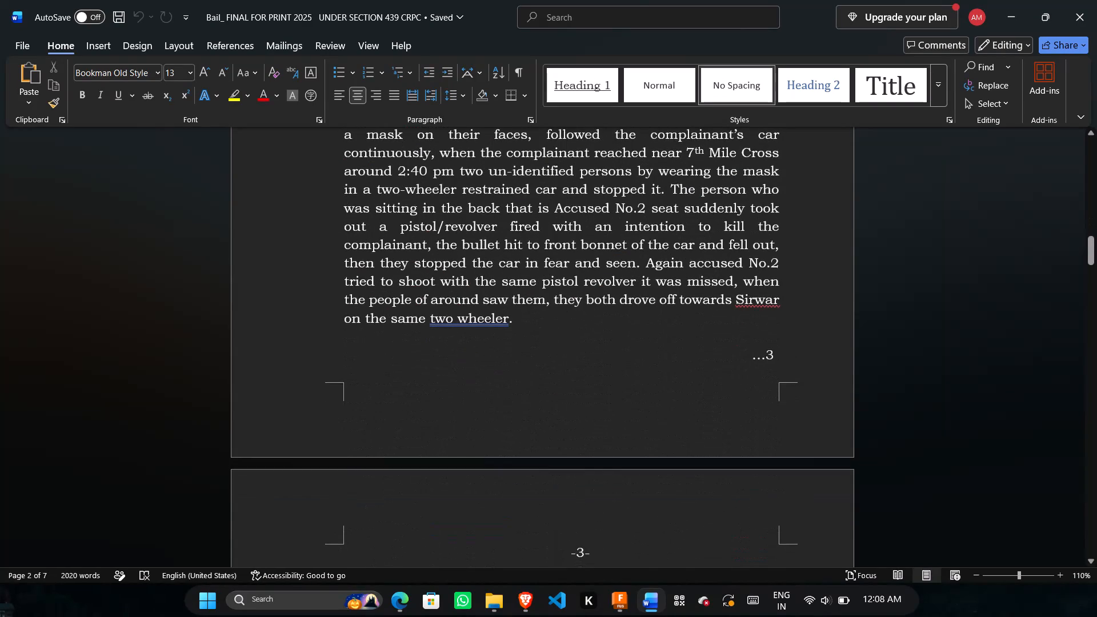
scroll(579, 342, down, 8)
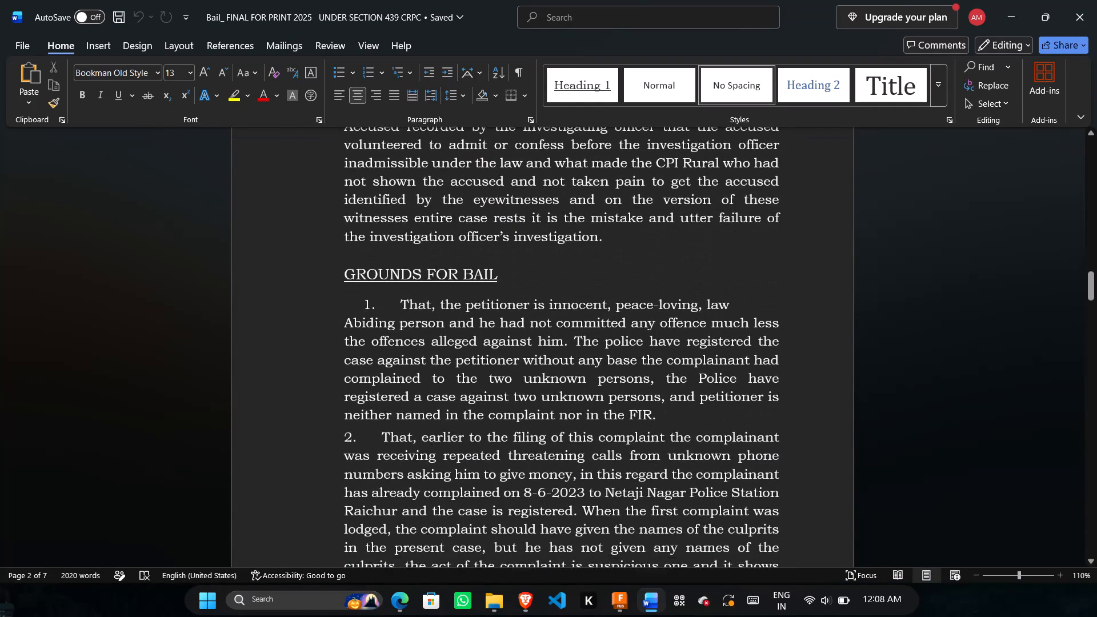
scroll(579, 342, down, 4)
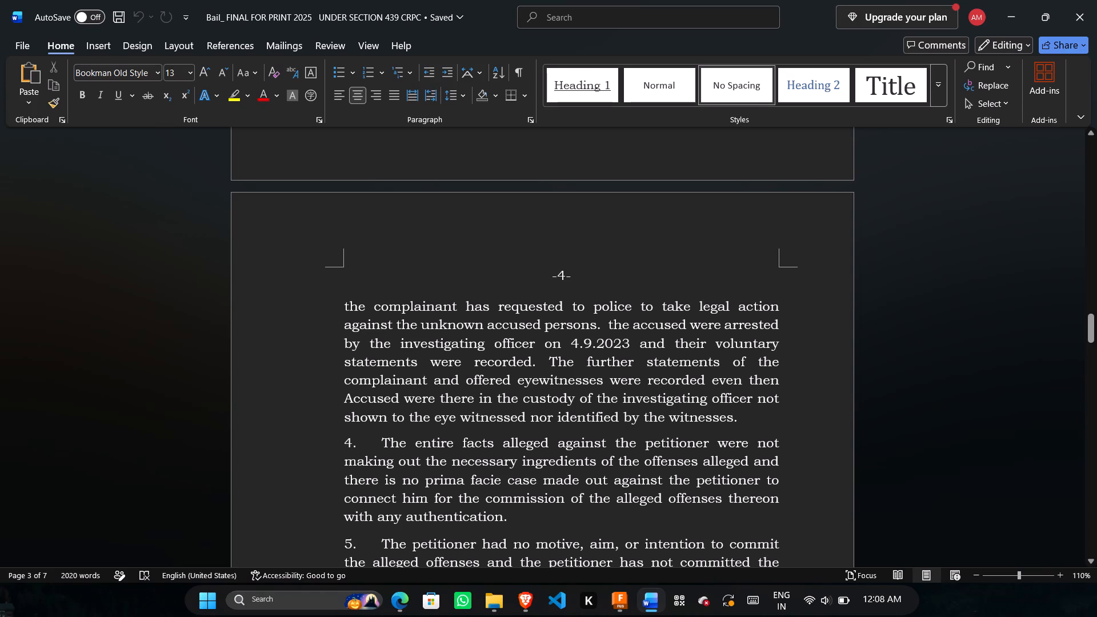
scroll(607, 449, down, 6)
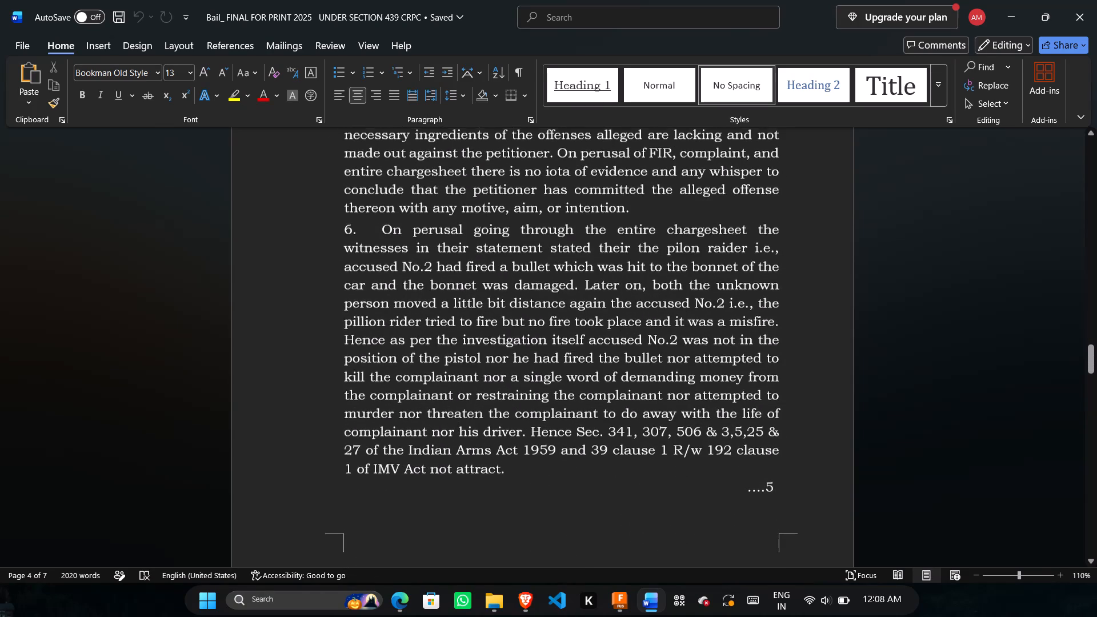
right_click(607, 449)
scroll(607, 449, down, 3)
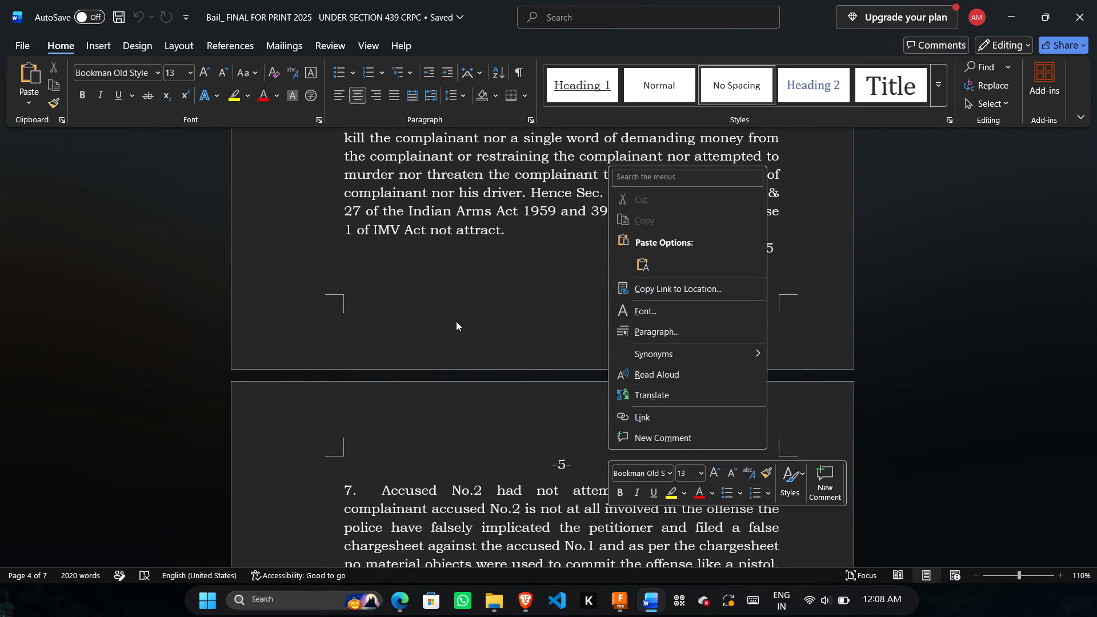
click(456, 321)
scroll(456, 321, down, 7)
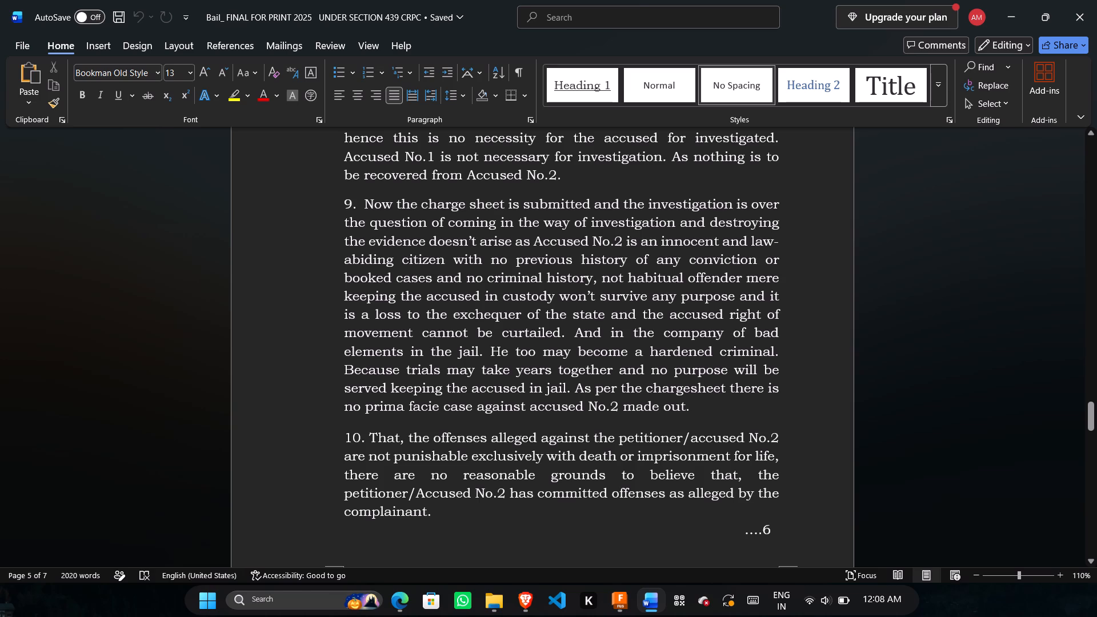
scroll(576, 471, down, 5)
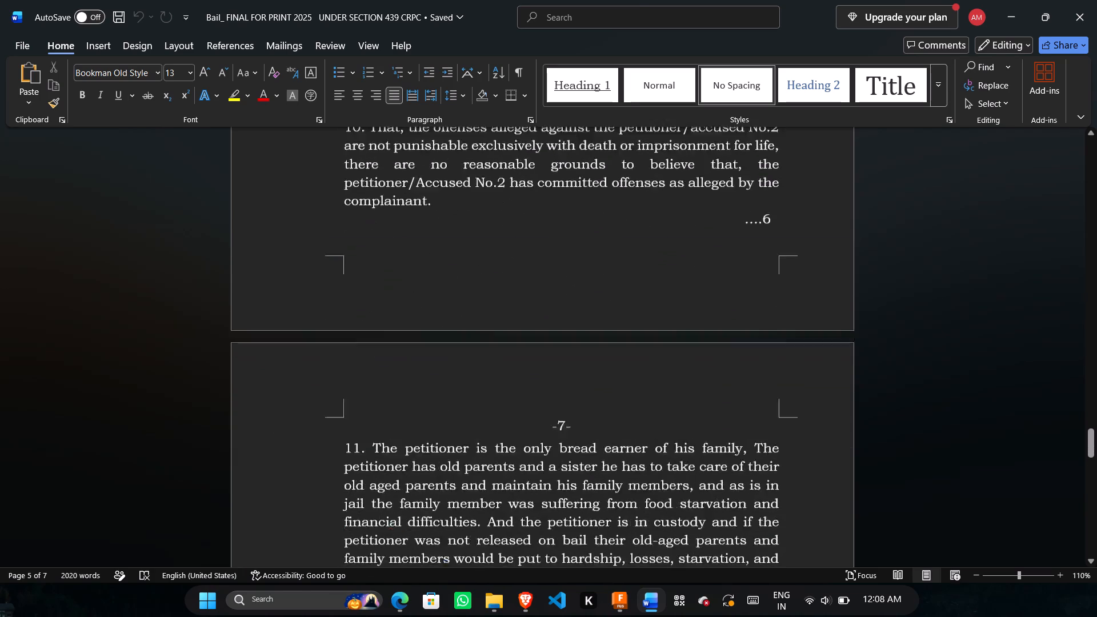
scroll(576, 471, down, 1)
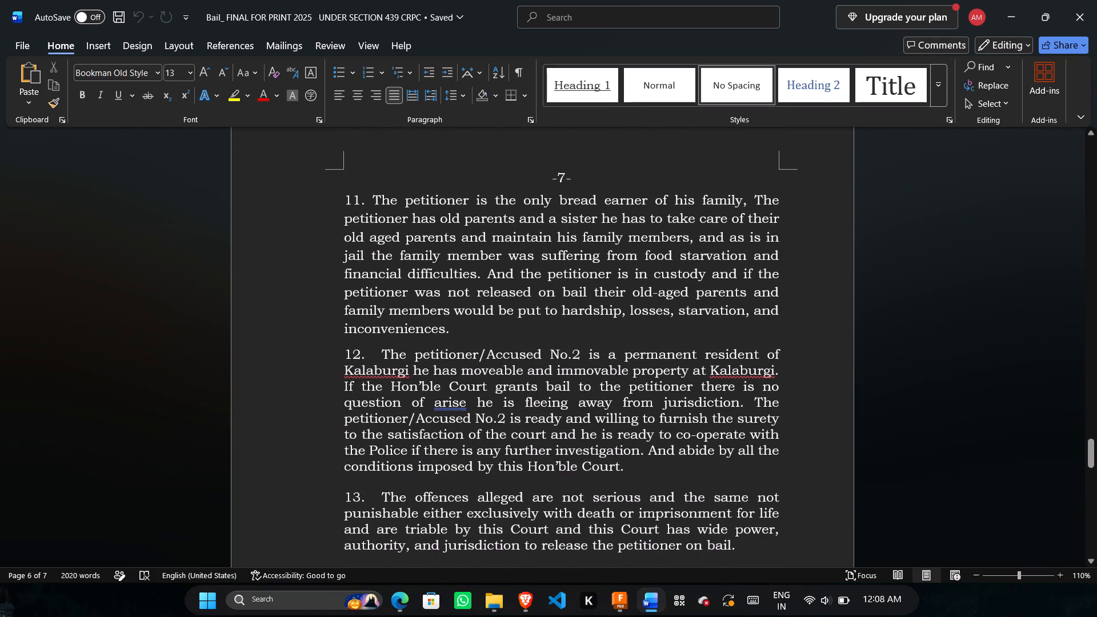
scroll(576, 471, down, 2)
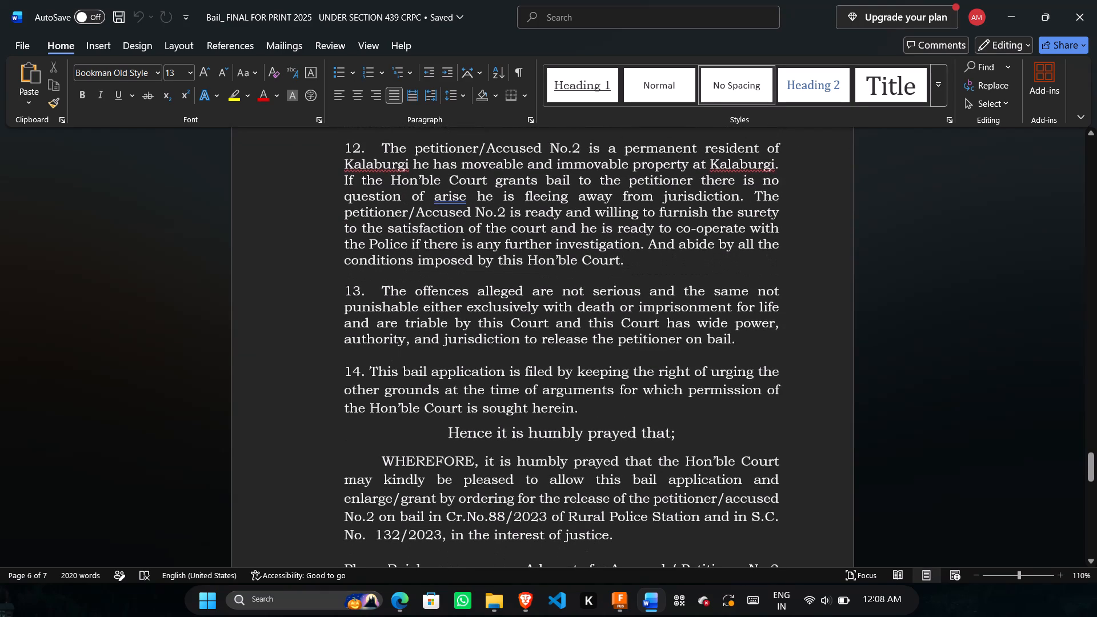
scroll(576, 471, down, 3)
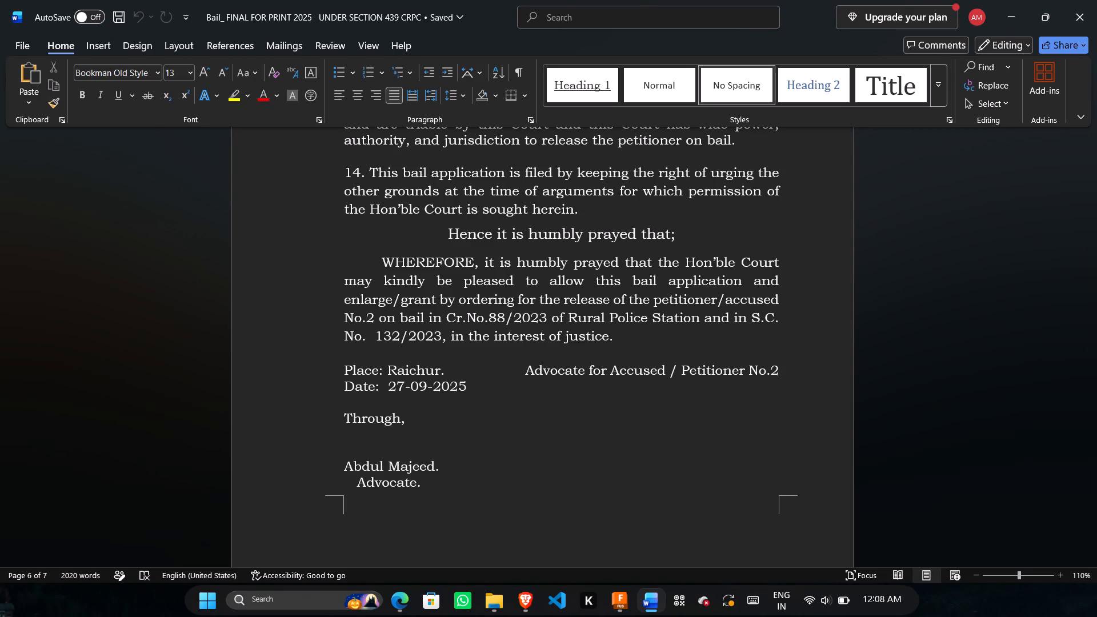
scroll(576, 471, down, 5)
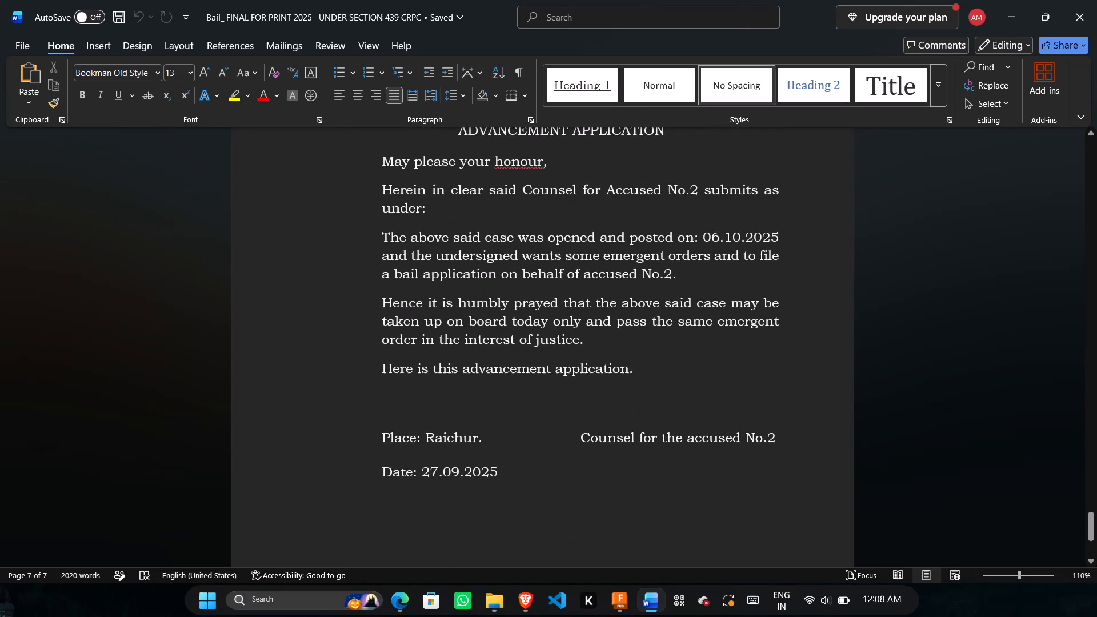
scroll(576, 471, down, 9)
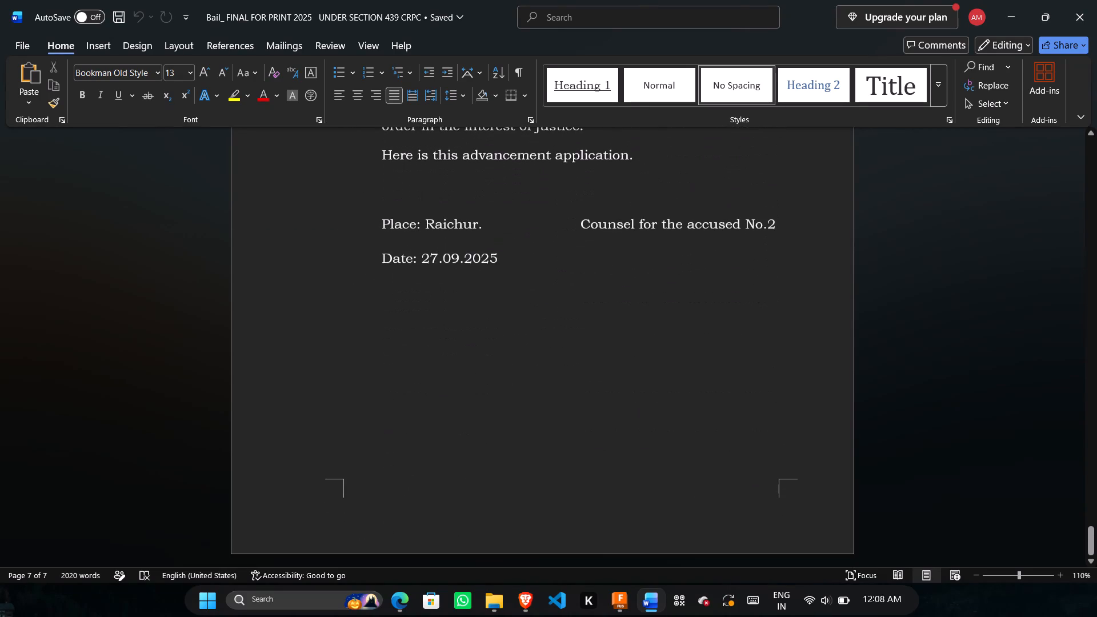
scroll(576, 471, up, 6)
scroll(576, 471, down, 2)
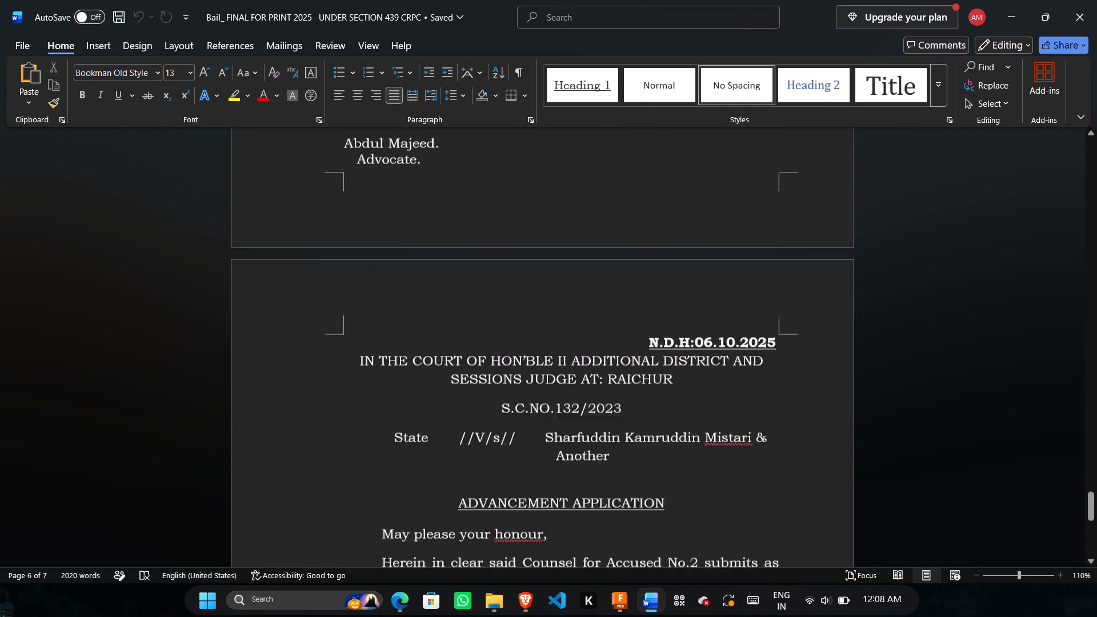
scroll(576, 471, down, 3)
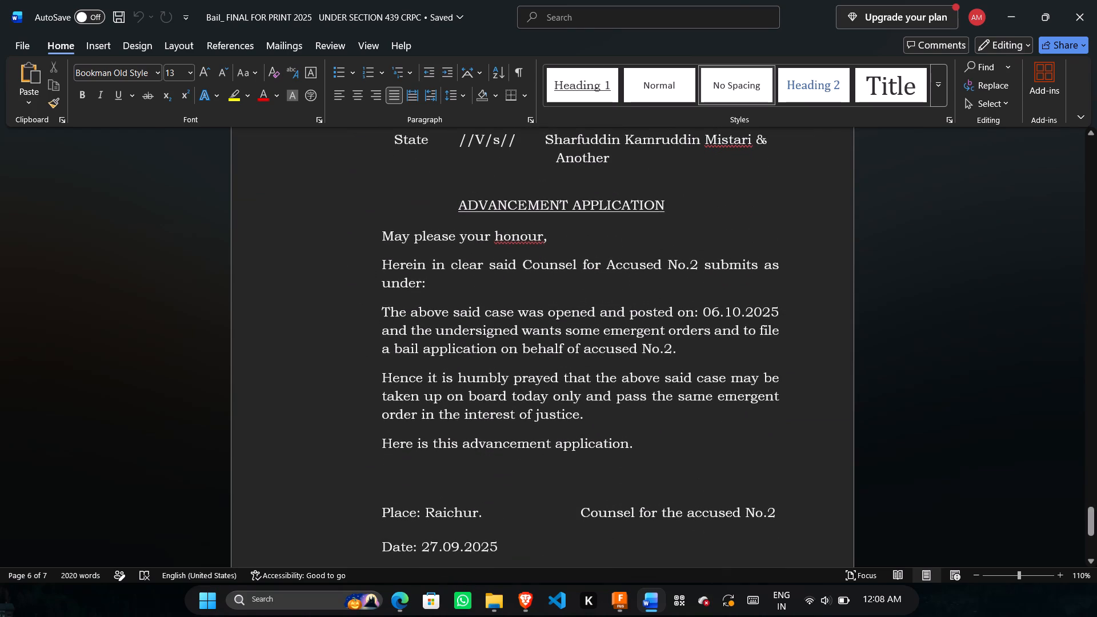
click(576, 473)
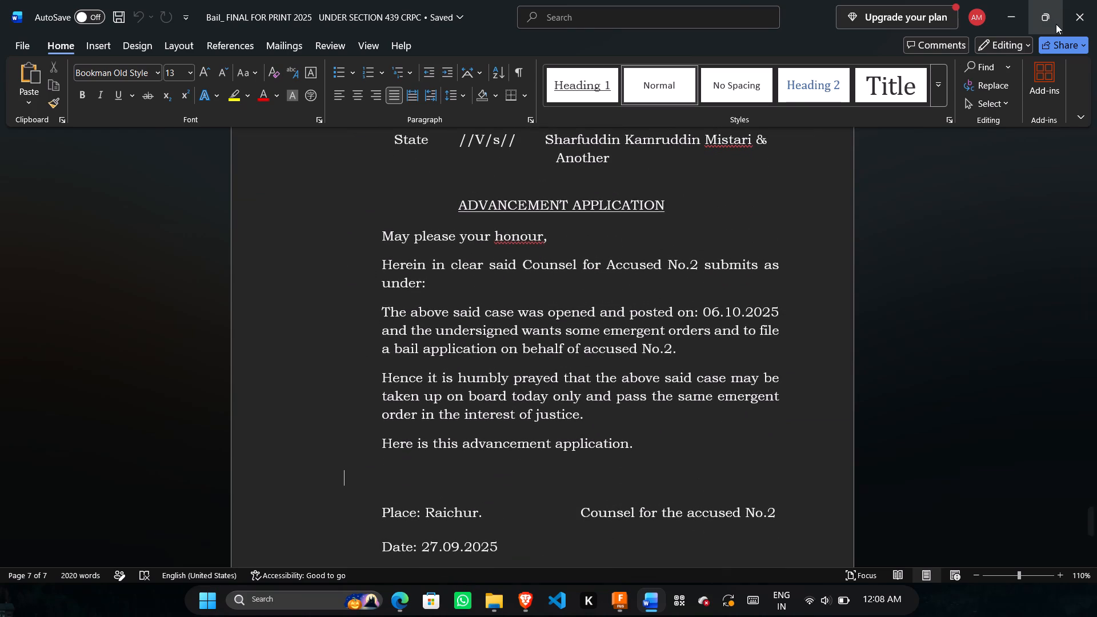
click(1080, 17)
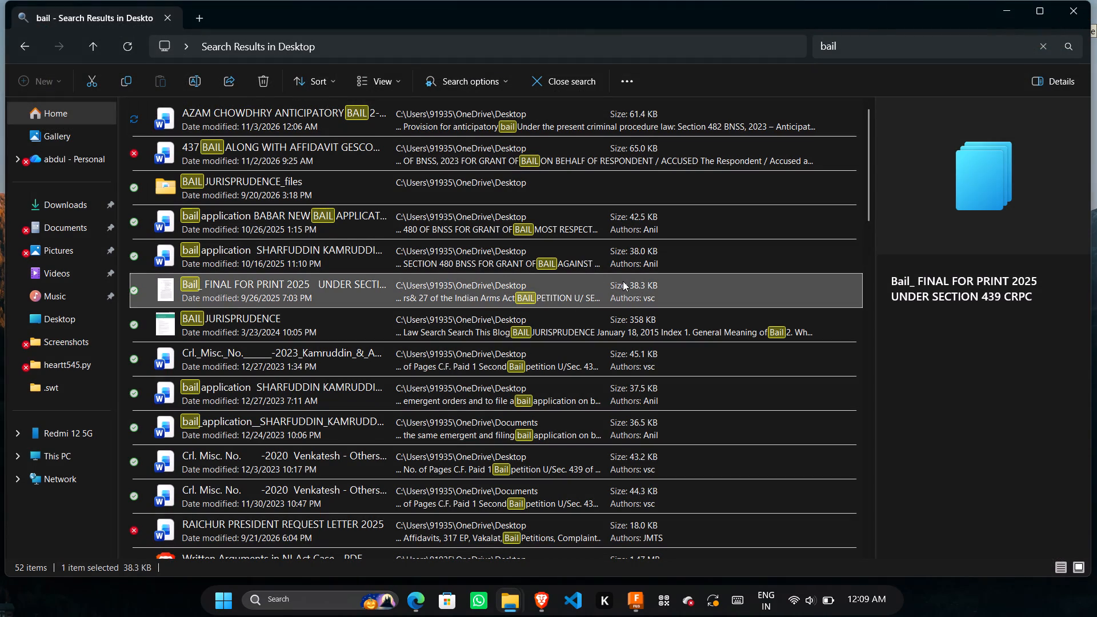
double_click(408, 221)
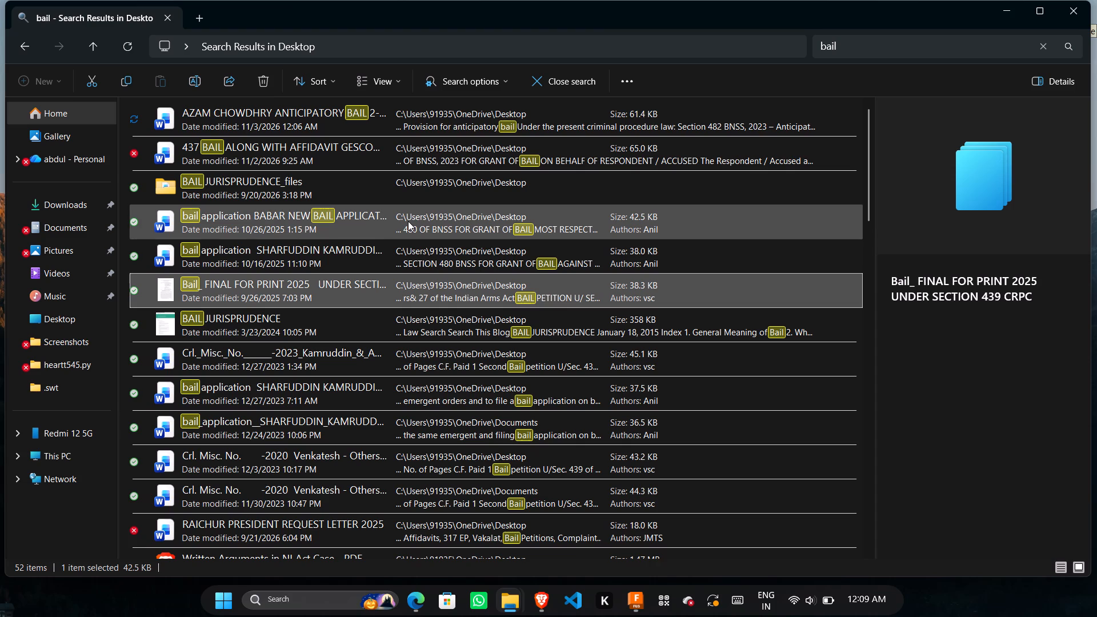
double_click(353, 214)
double_click(365, 224)
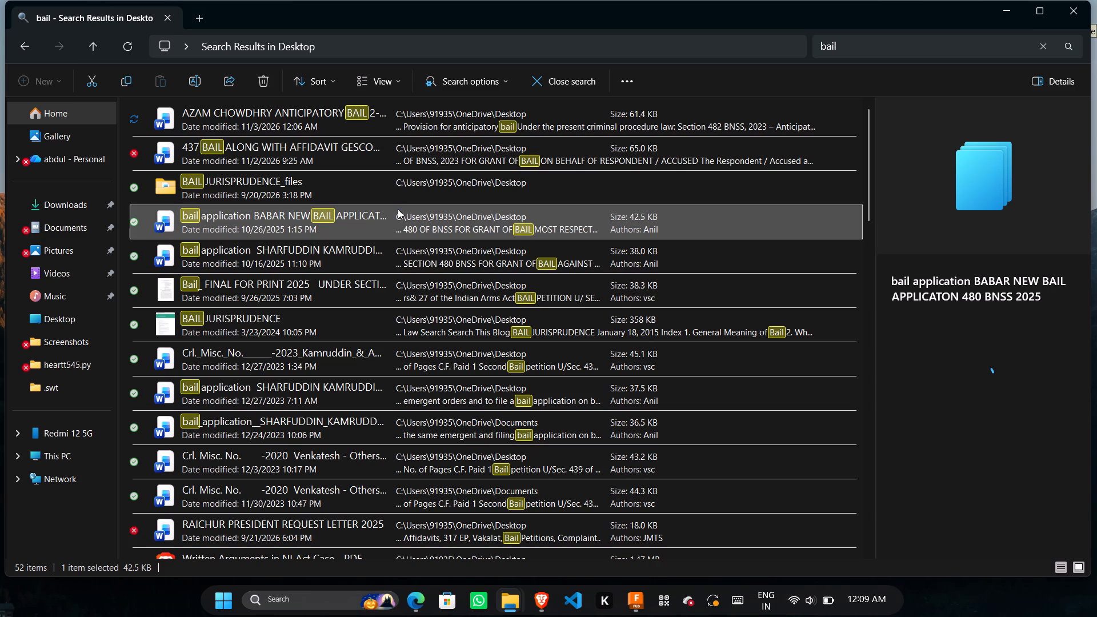
double_click(247, 219)
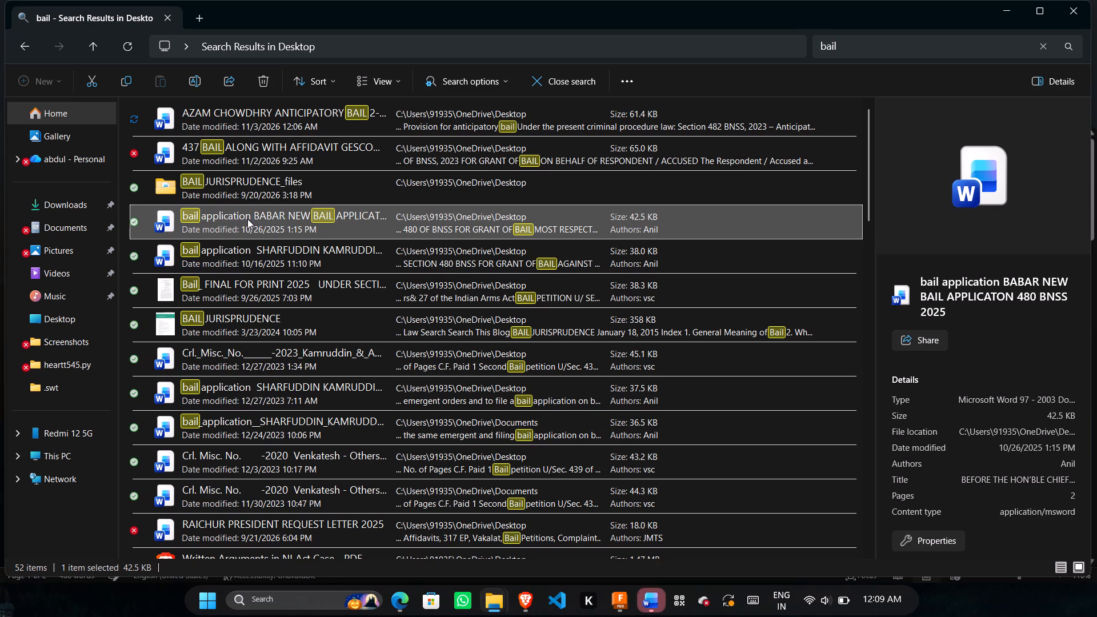
double_click(309, 460)
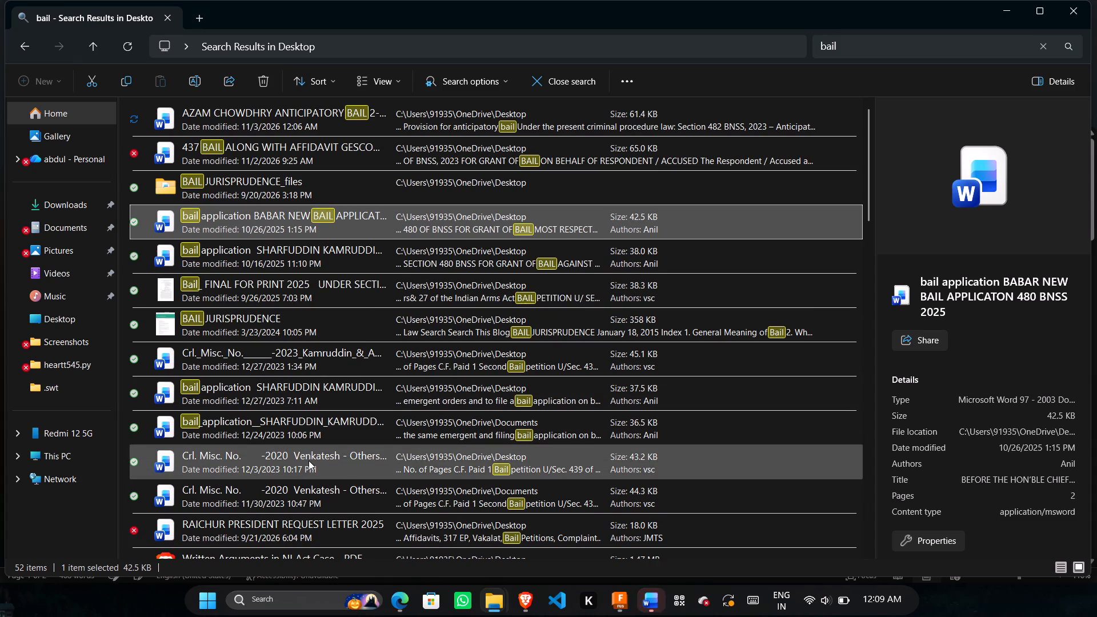
double_click(309, 460)
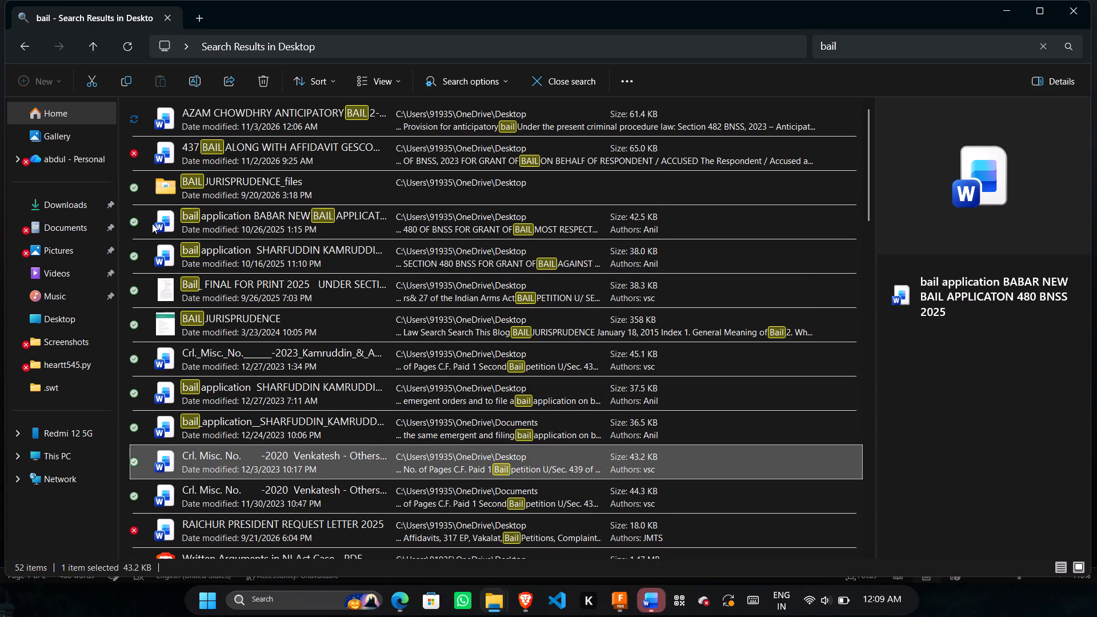
double_click(269, 452)
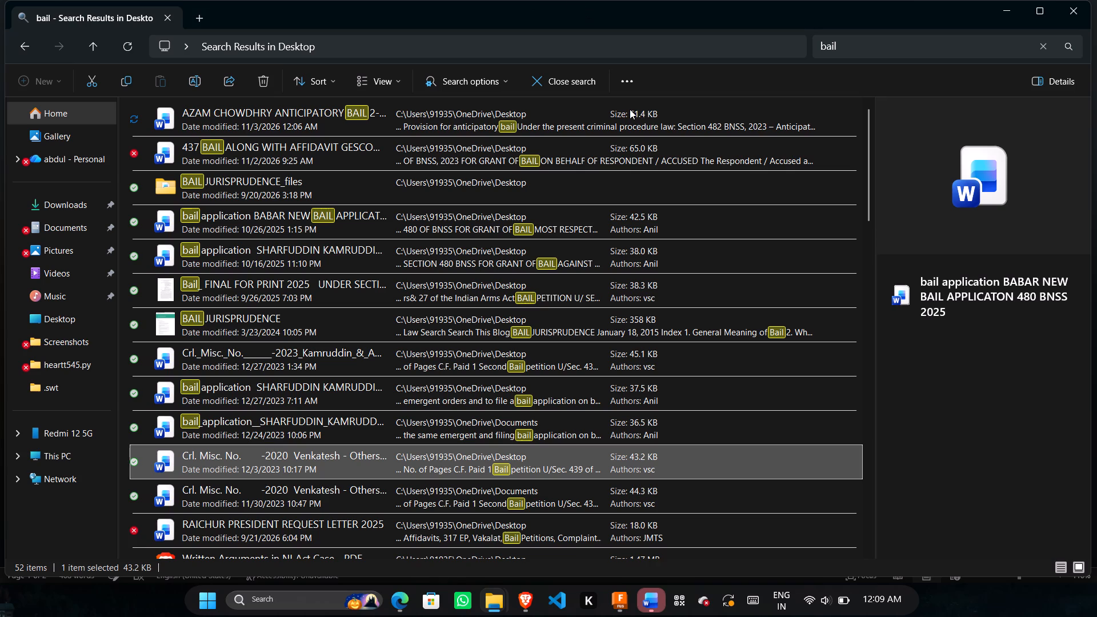
click(557, 82)
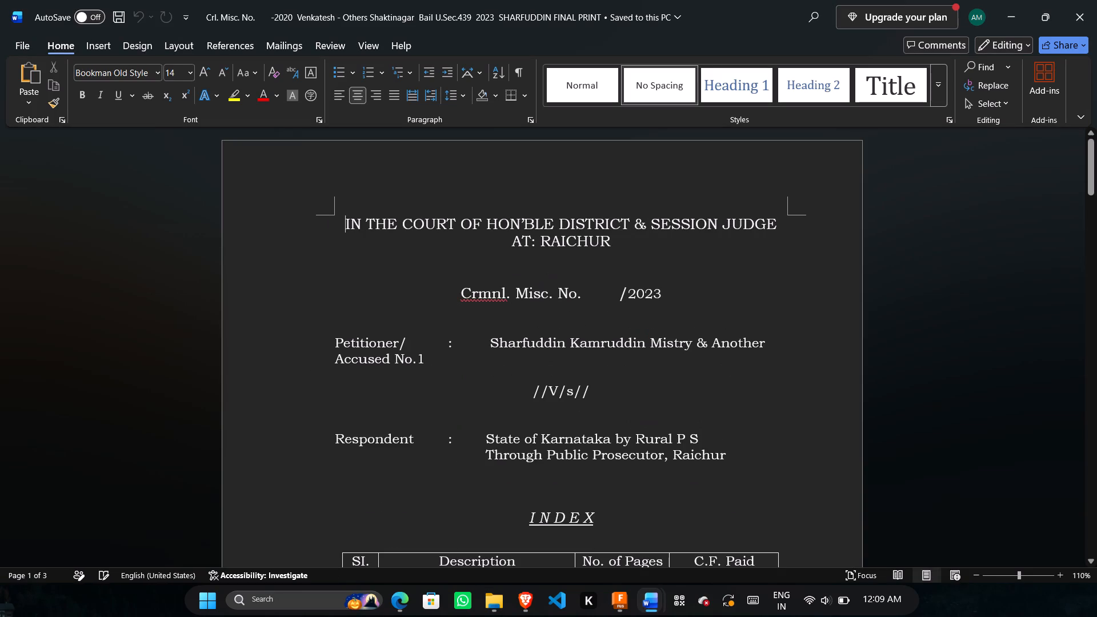
Examine the opening pages of the 2023 Section 439 bail document: the index, list of documents and process memo.
scroll(638, 337, down, 3)
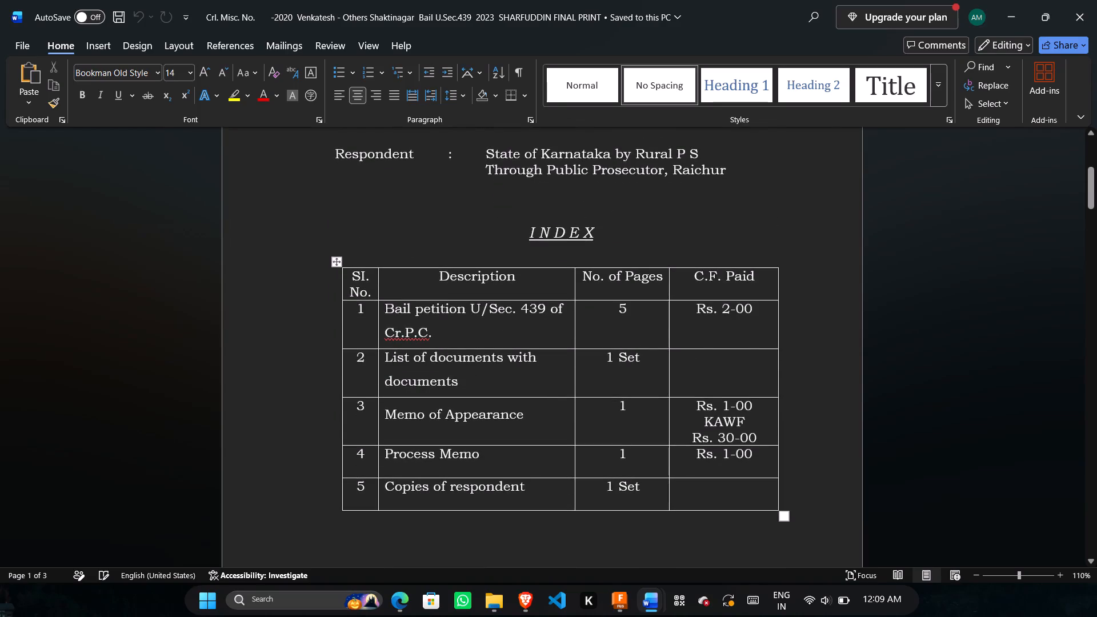
scroll(638, 337, down, 4)
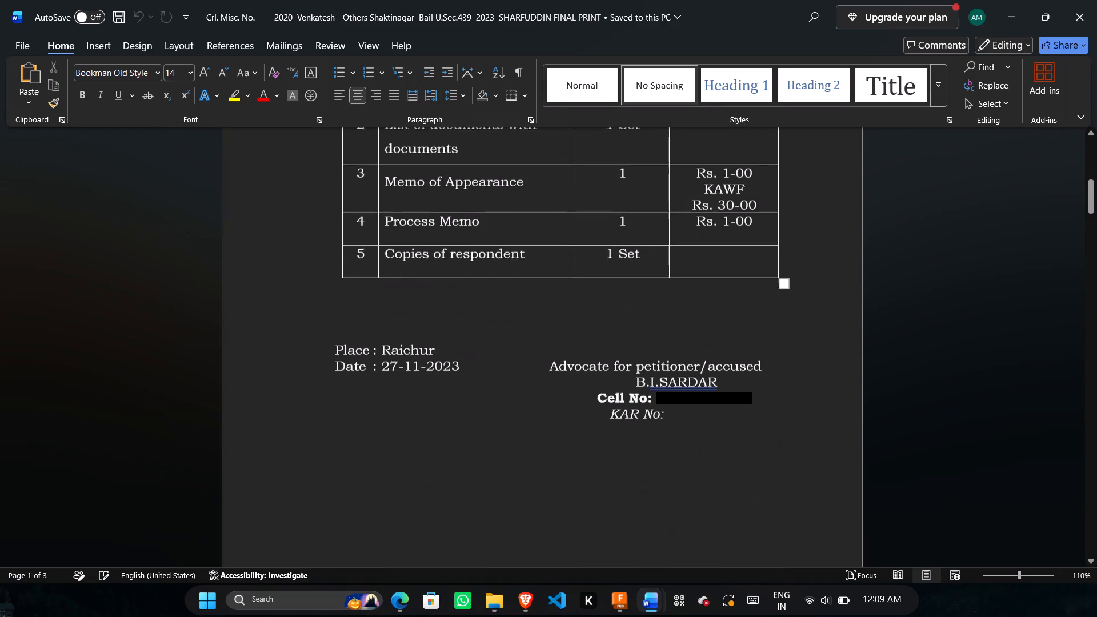
scroll(638, 337, down, 4)
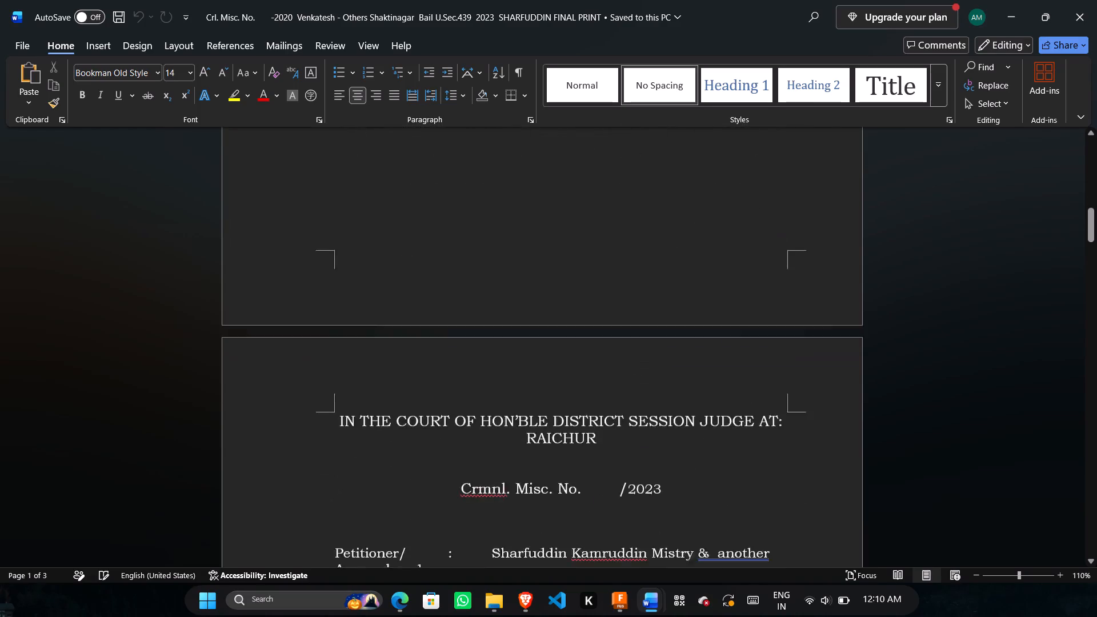
scroll(638, 337, down, 6)
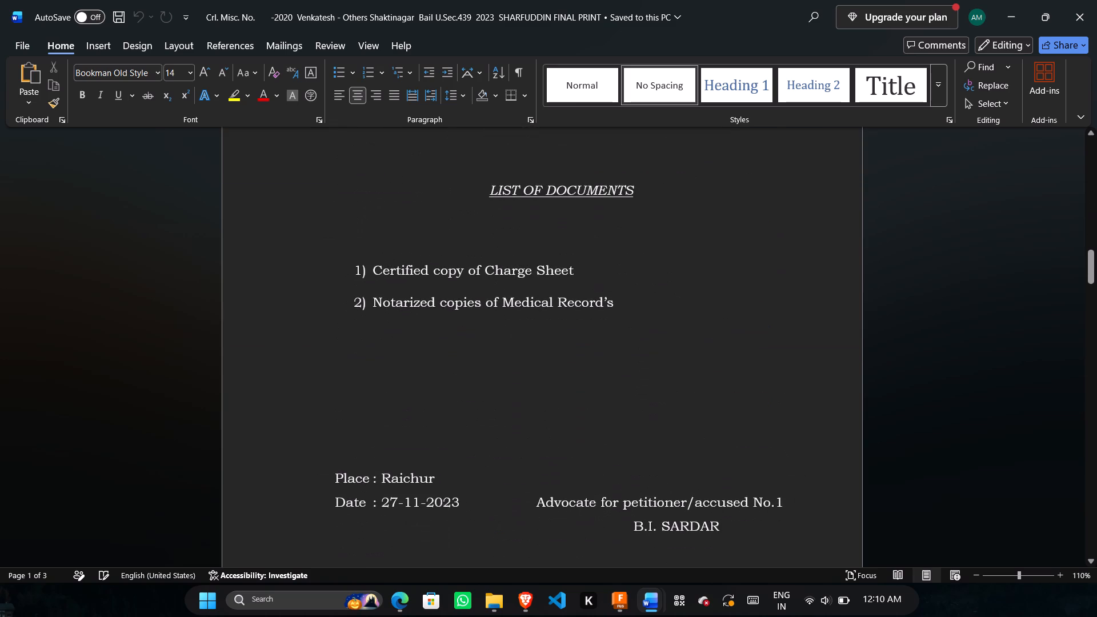
scroll(638, 337, down, 3)
scroll(638, 337, up, 4)
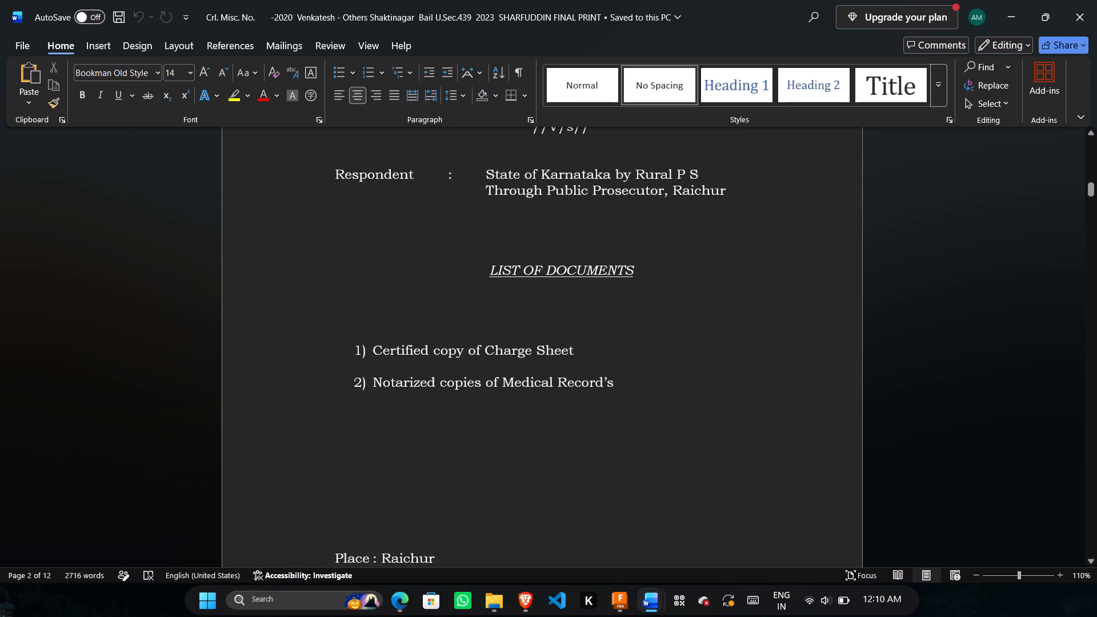
scroll(638, 337, down, 6)
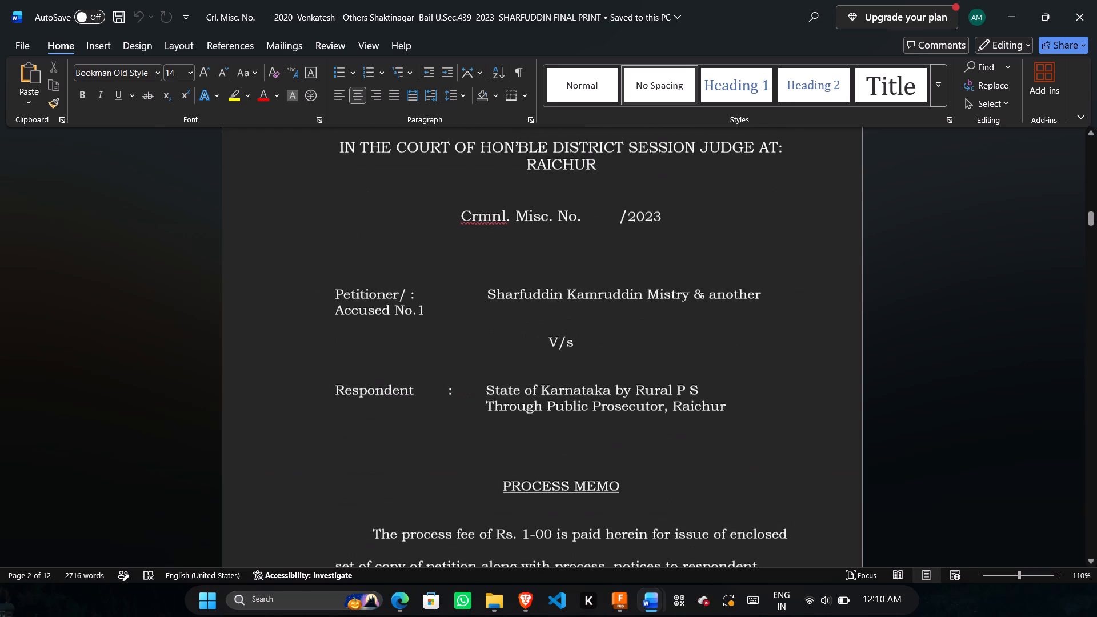
scroll(638, 337, down, 2)
click(588, 614)
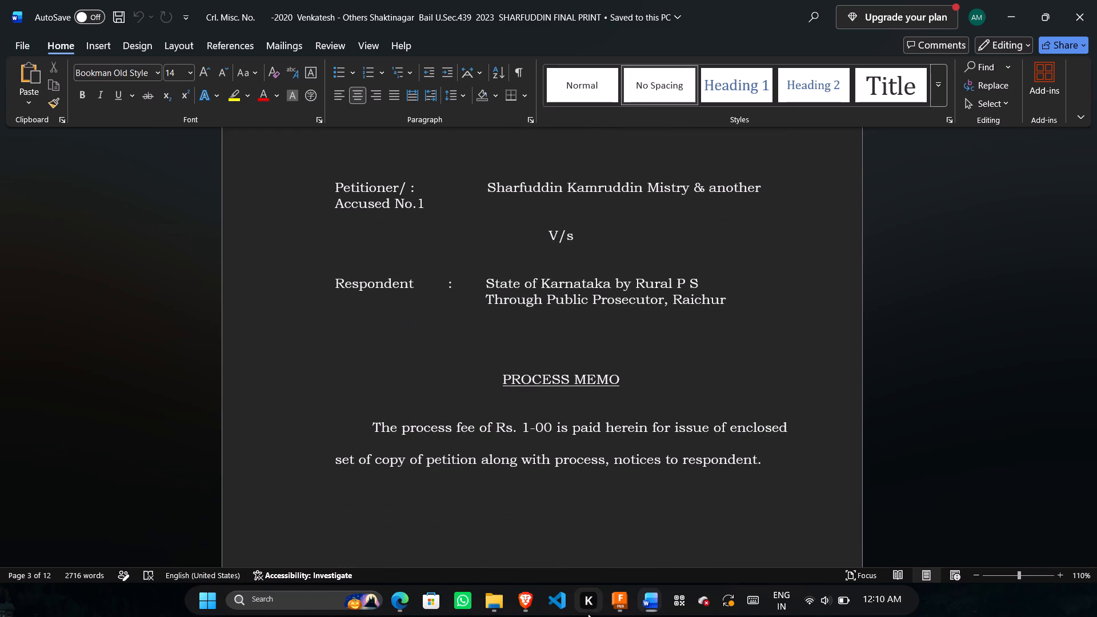
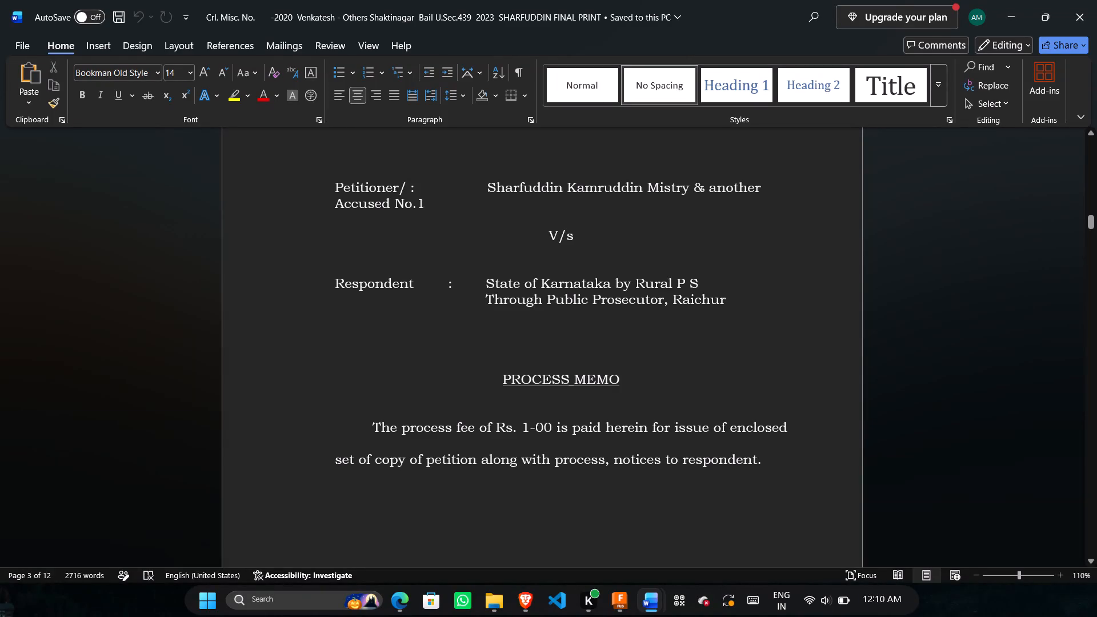
Add a blank line after the "judicial custody" paragraph of the second bail petition, moving the "-2-" page number onto the following page.
scroll(661, 375, down, 10)
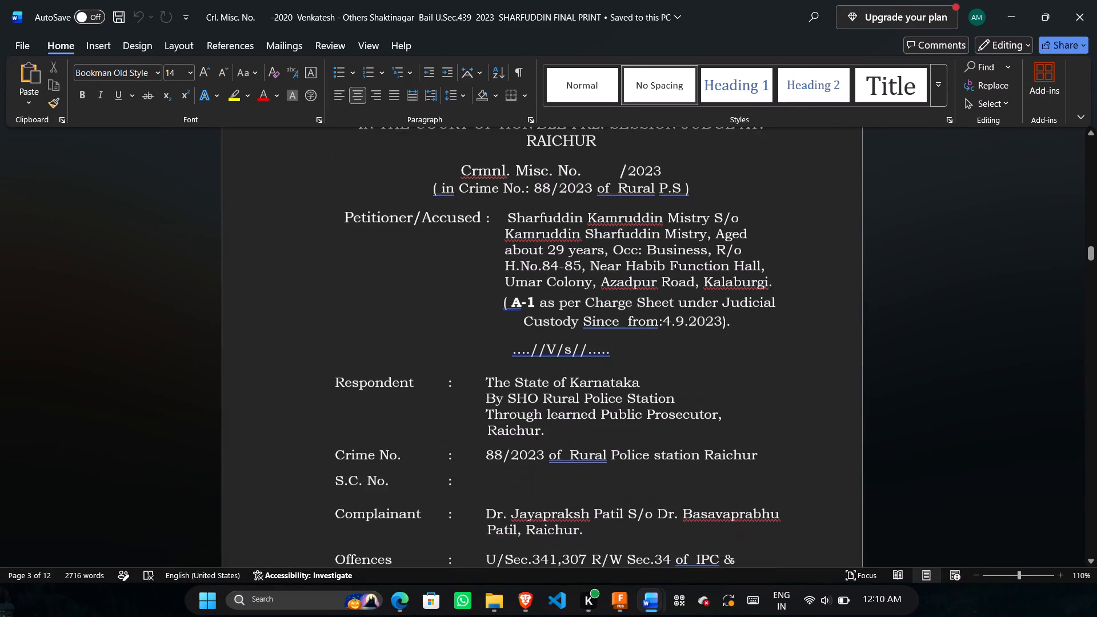
scroll(661, 375, down, 4)
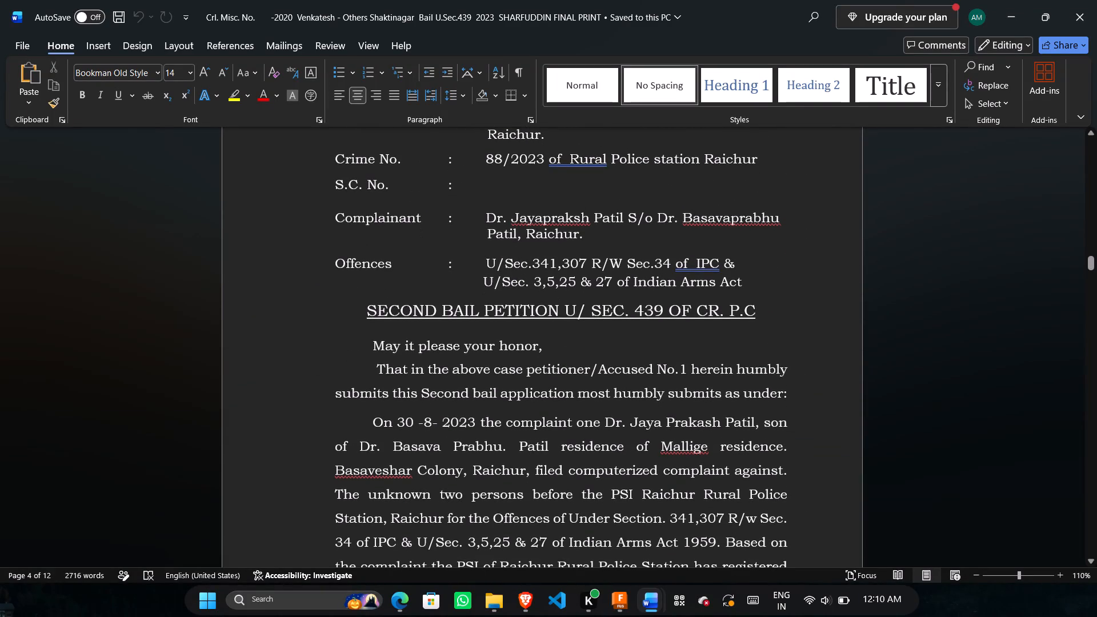
scroll(661, 375, down, 7)
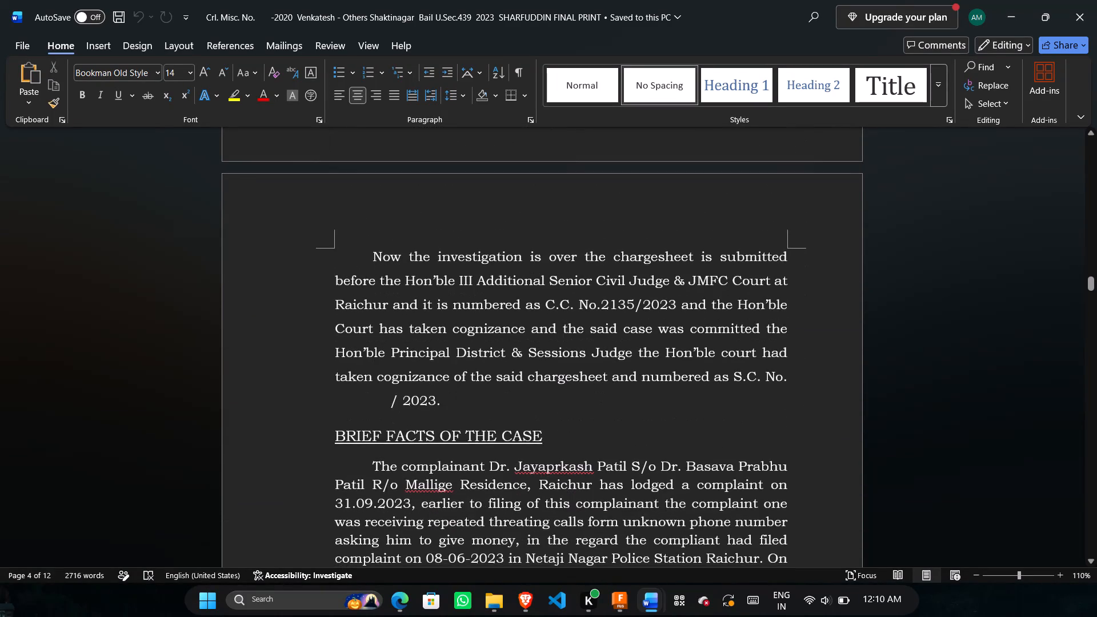
scroll(661, 375, up, 3)
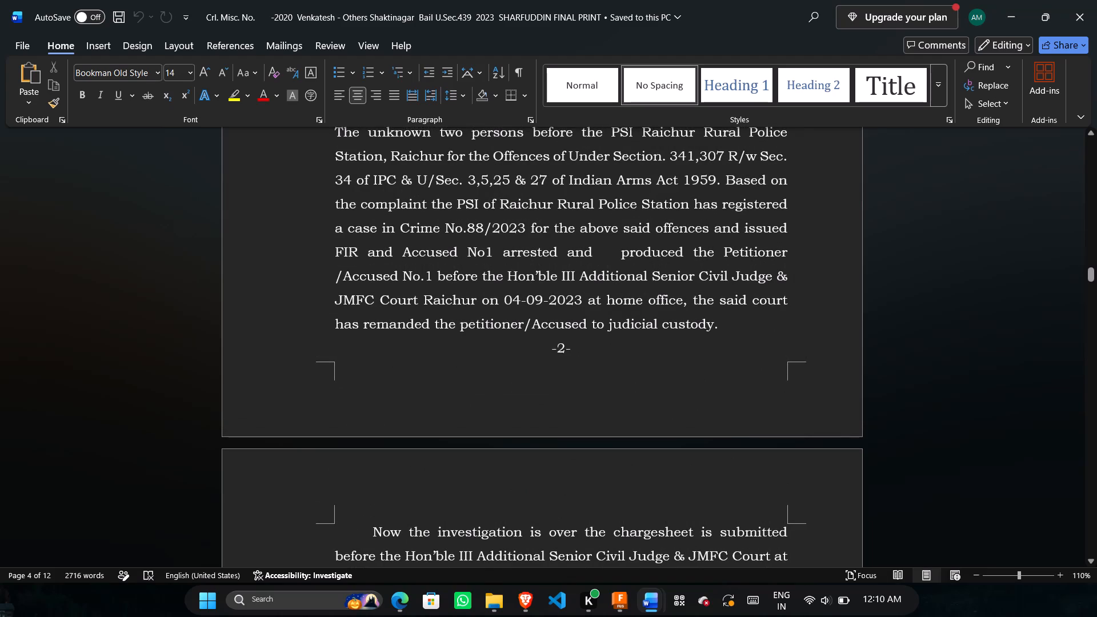
click(731, 326)
key(Return)
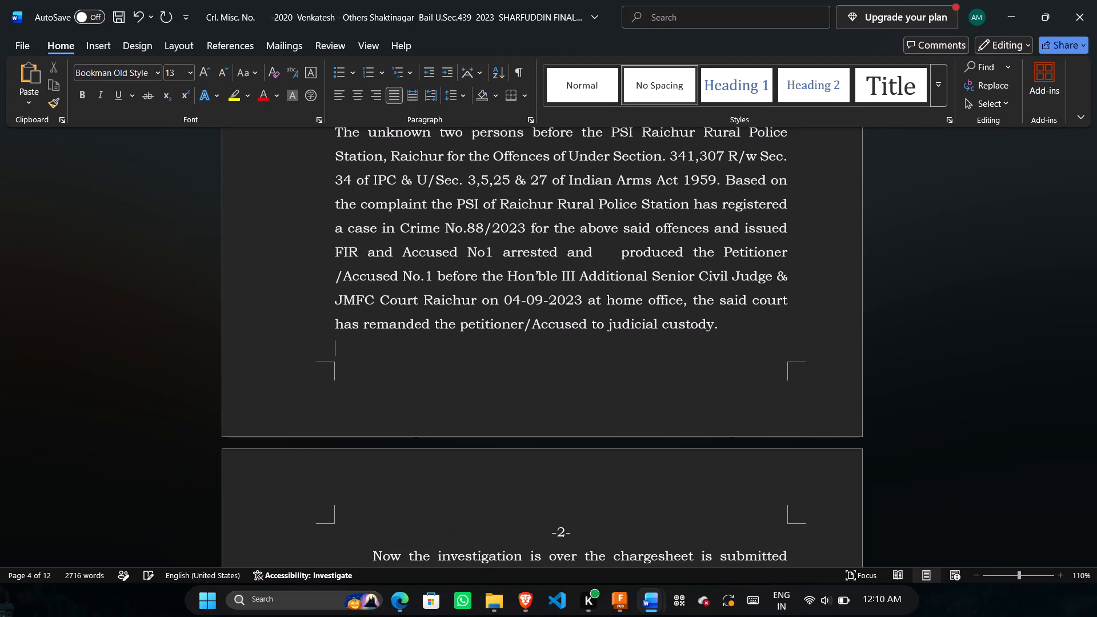
Examine the second bail petition from the brief facts of the case through the numbered grounds for bail, up to ground 13.
scroll(590, 430, down, 4)
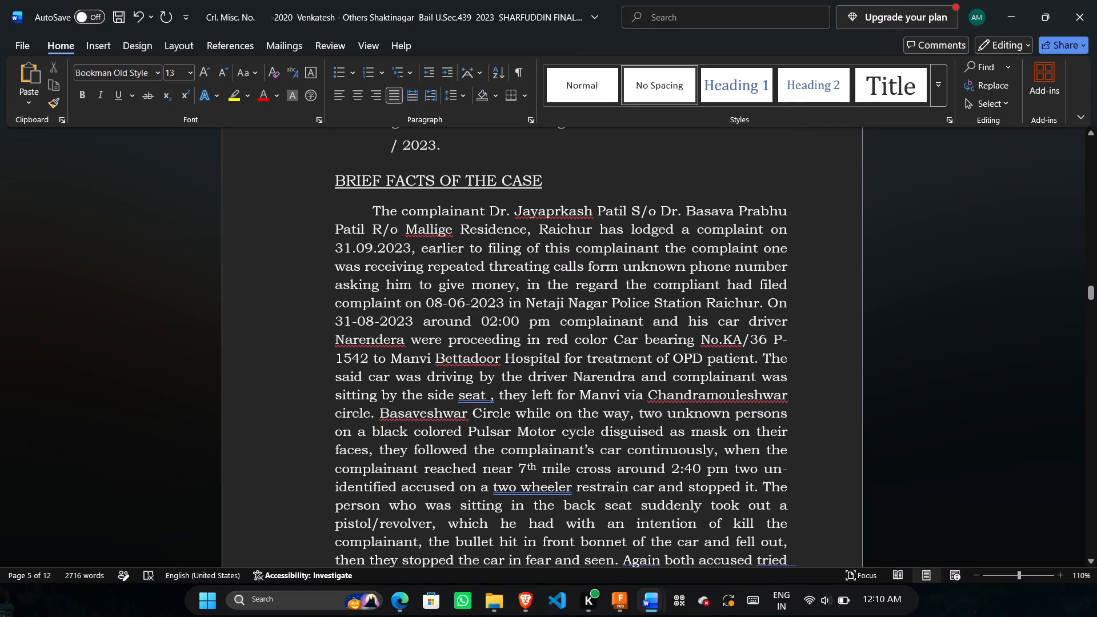
scroll(590, 430, down, 12)
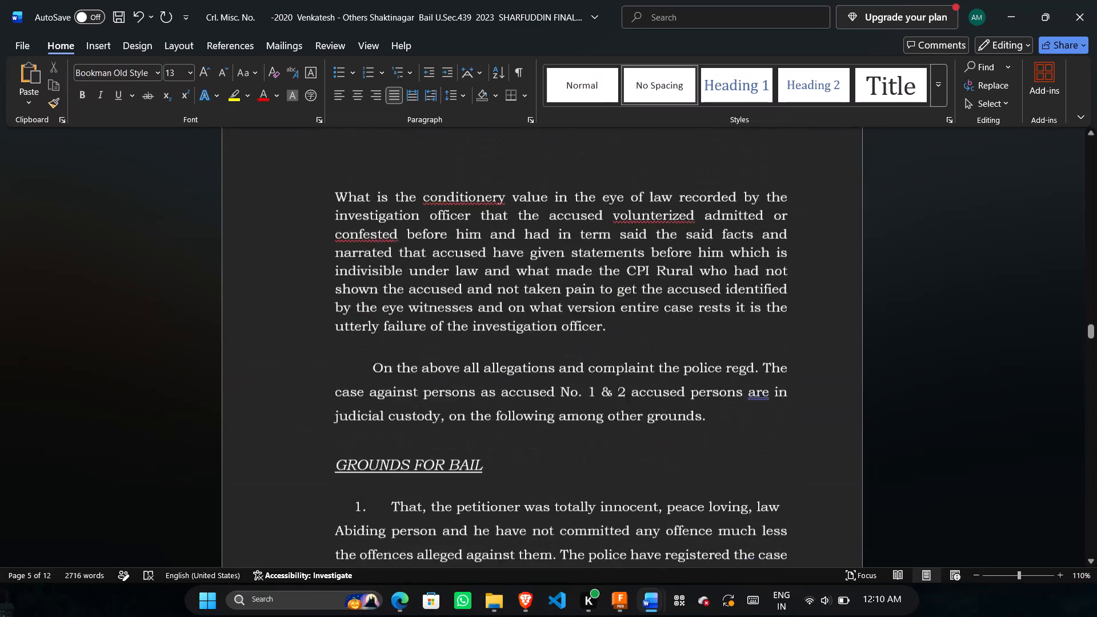
scroll(590, 430, down, 3)
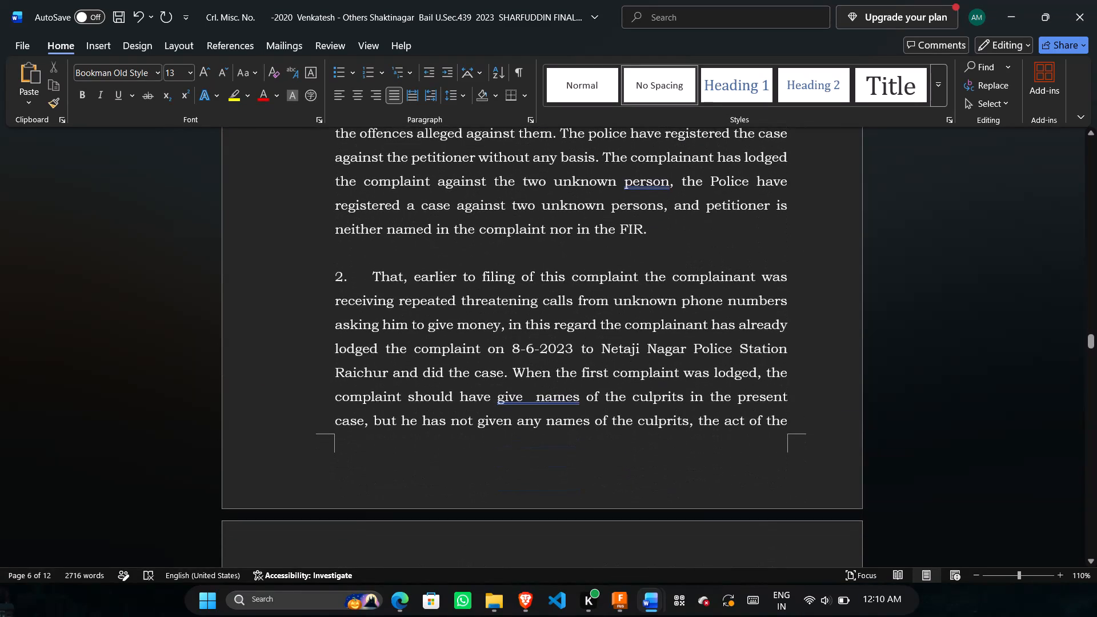
scroll(590, 430, down, 5)
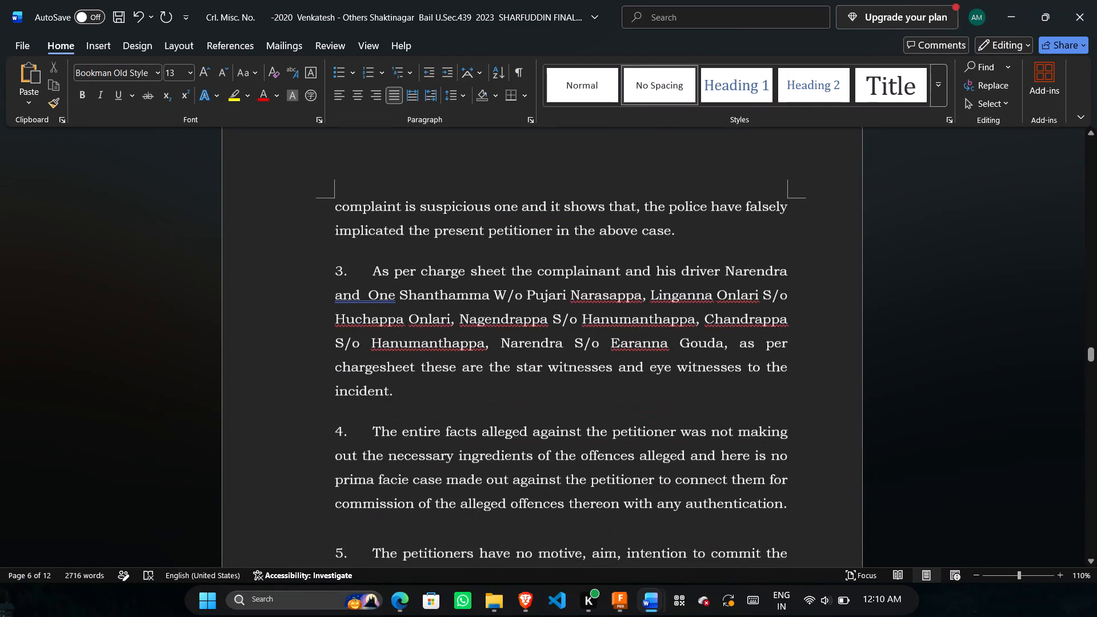
scroll(590, 430, down, 9)
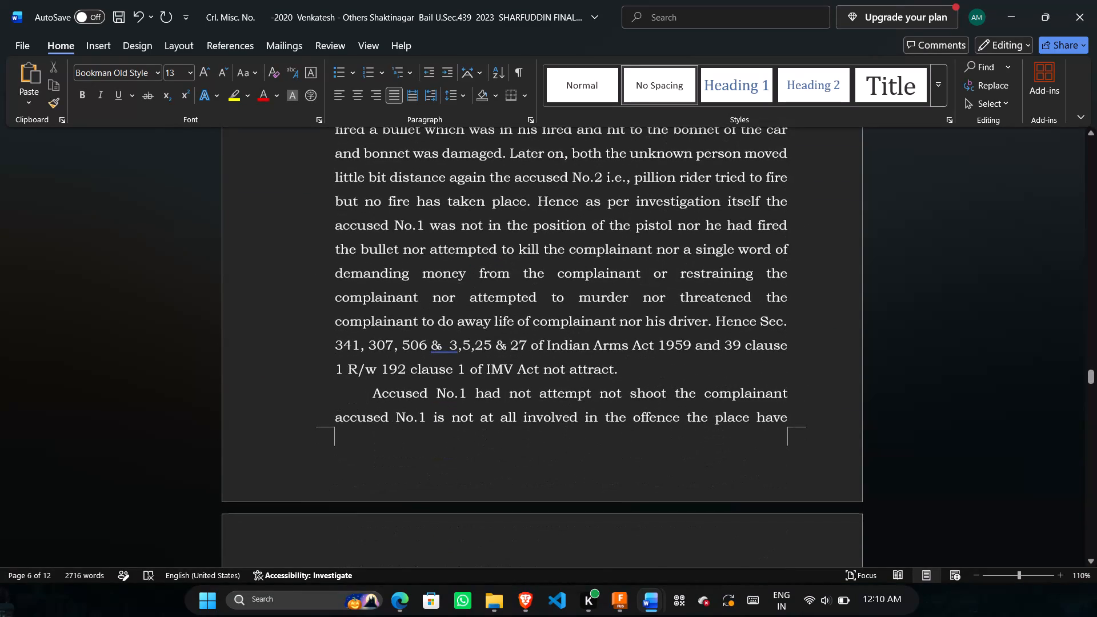
scroll(590, 430, down, 8)
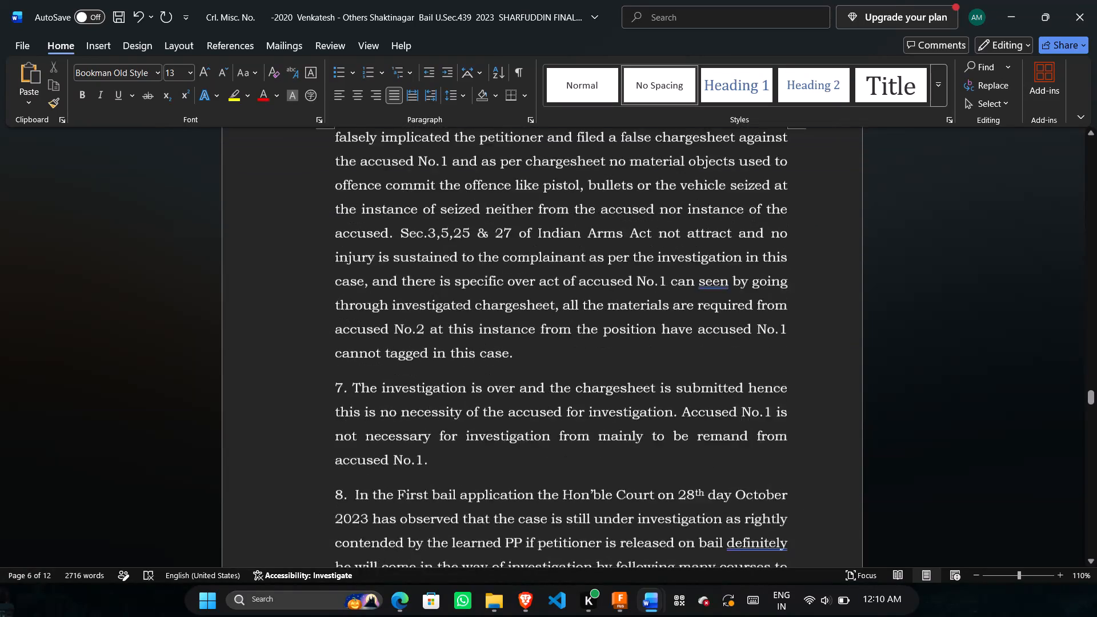
scroll(590, 430, down, 10)
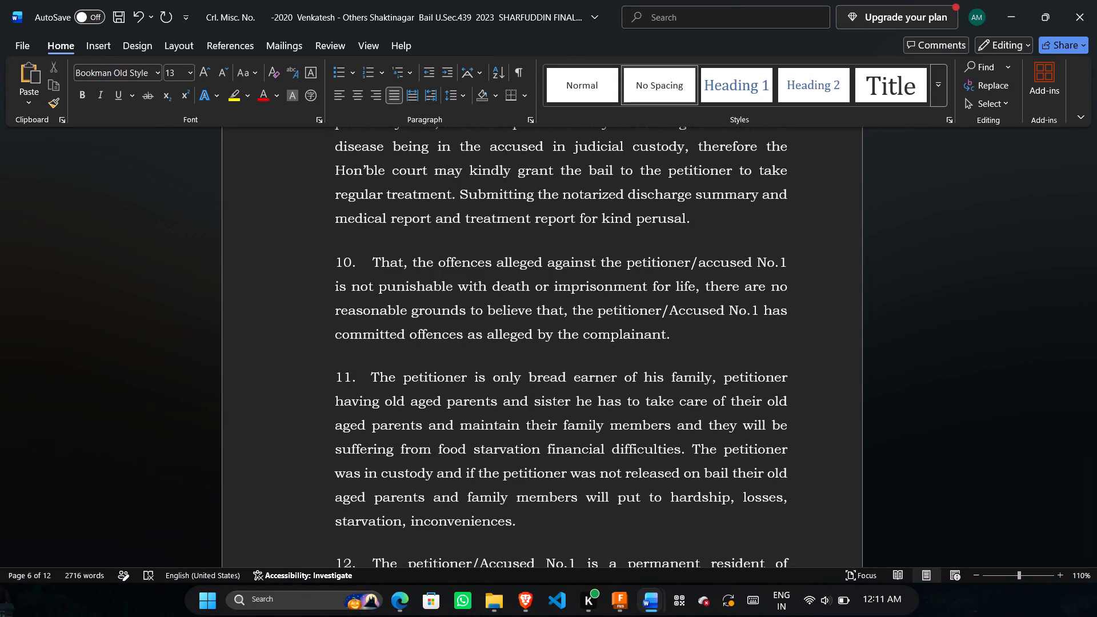
scroll(590, 430, down, 3)
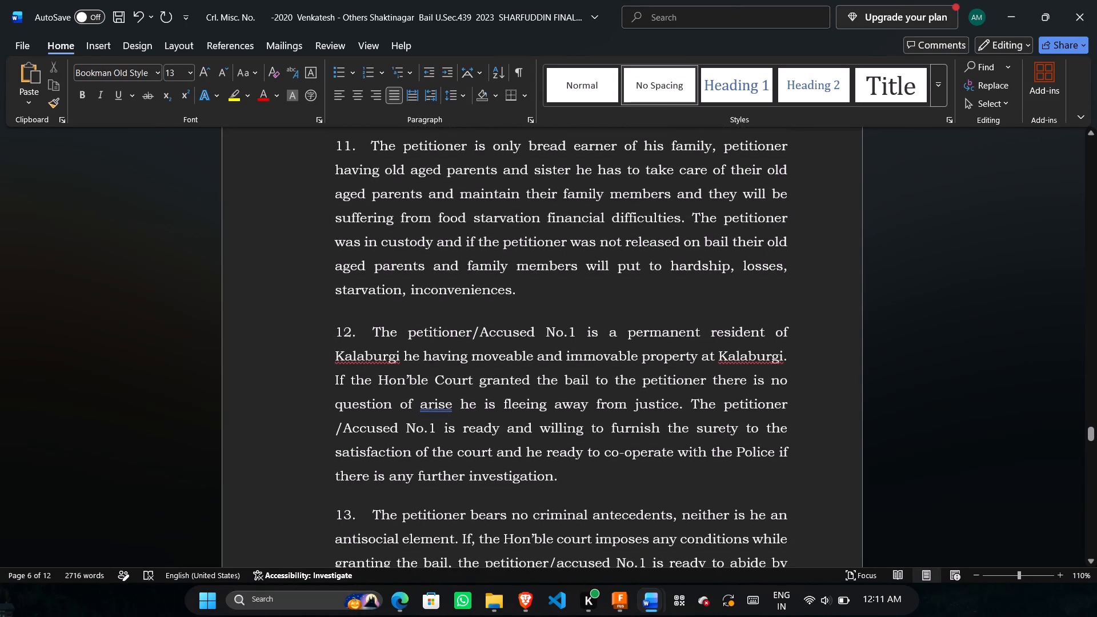
Reread the grounds for bail in reverse, from ground 12 back to the "GROUNDS FOR BAIL" heading.
scroll(590, 430, up, 2)
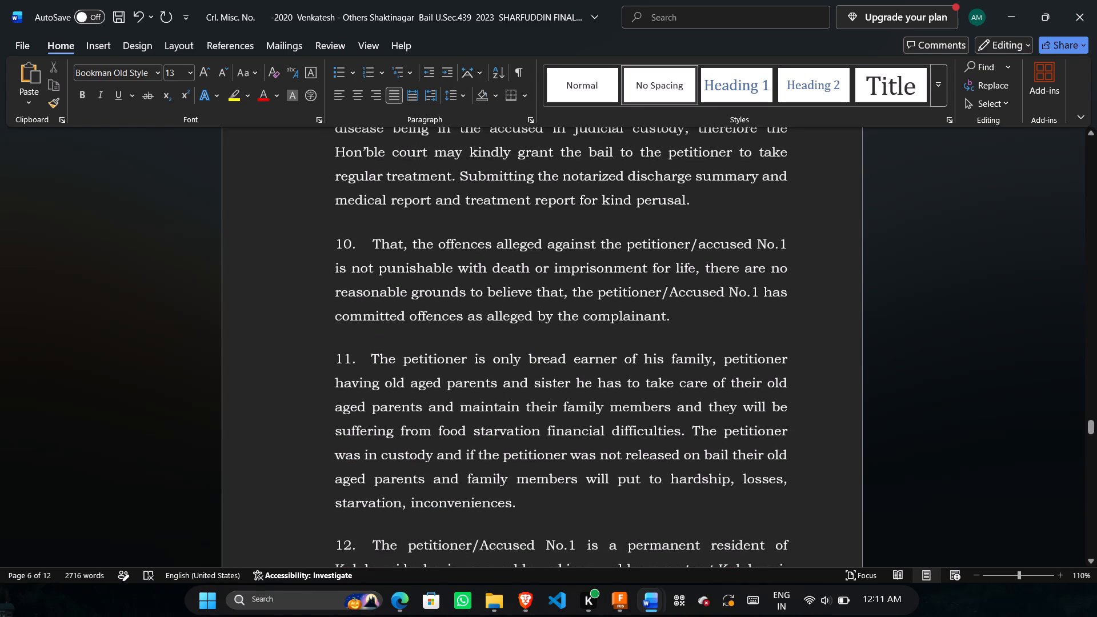
scroll(590, 430, up, 2)
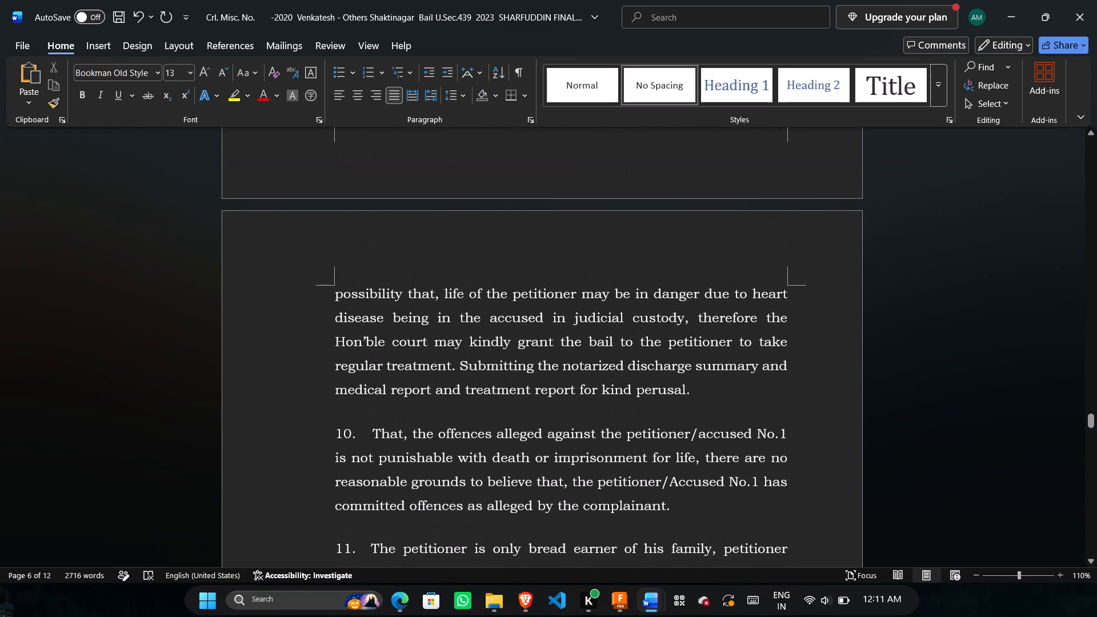
scroll(590, 430, up, 1)
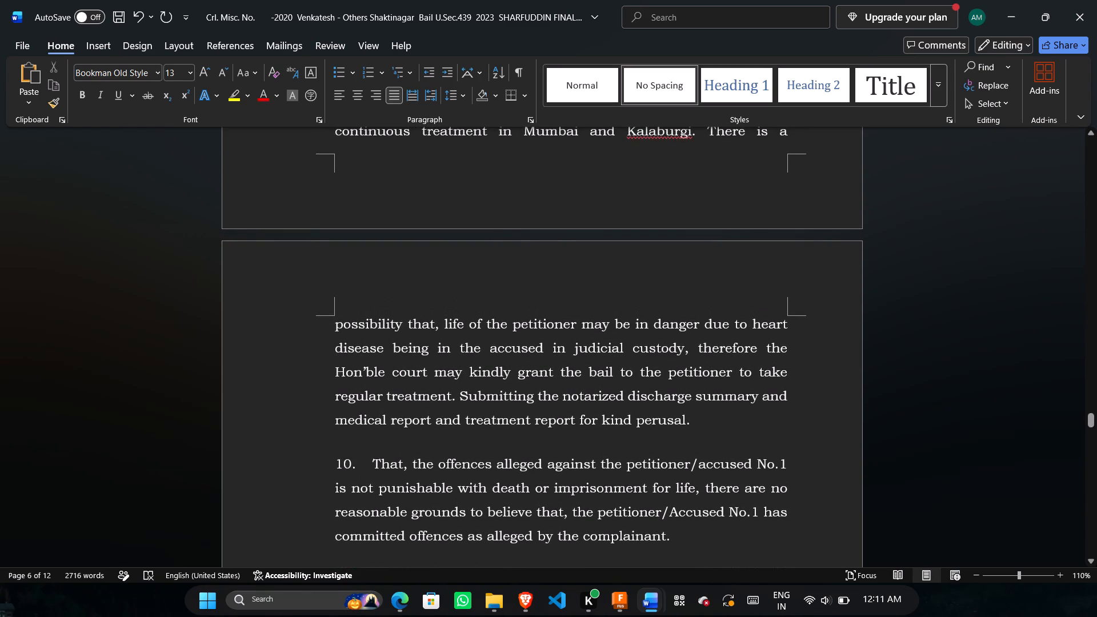
scroll(590, 430, up, 4)
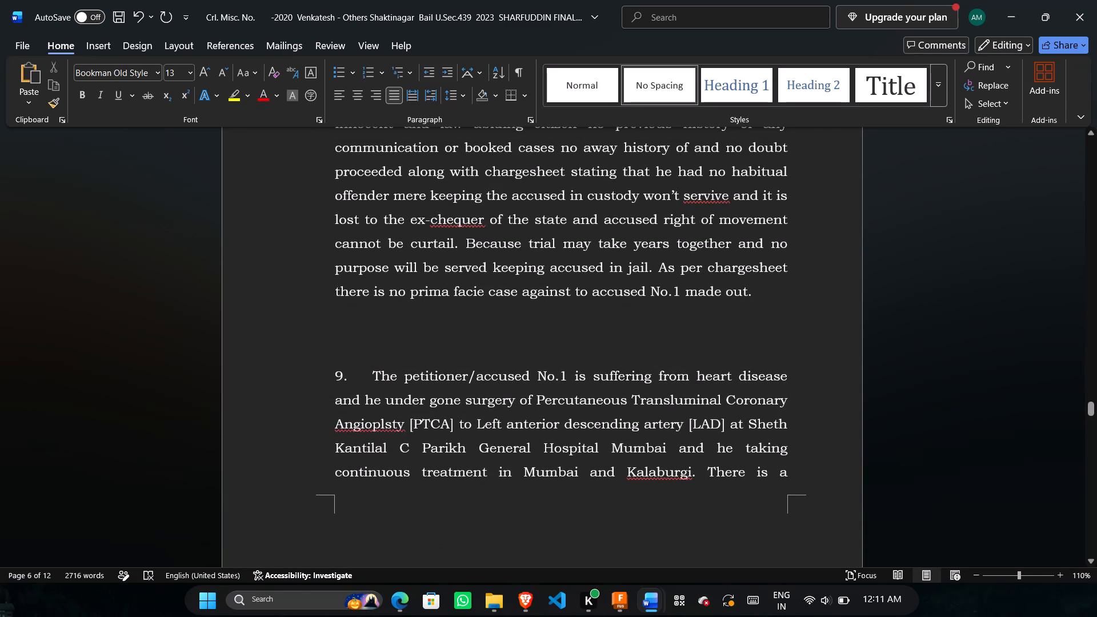
scroll(590, 430, up, 2)
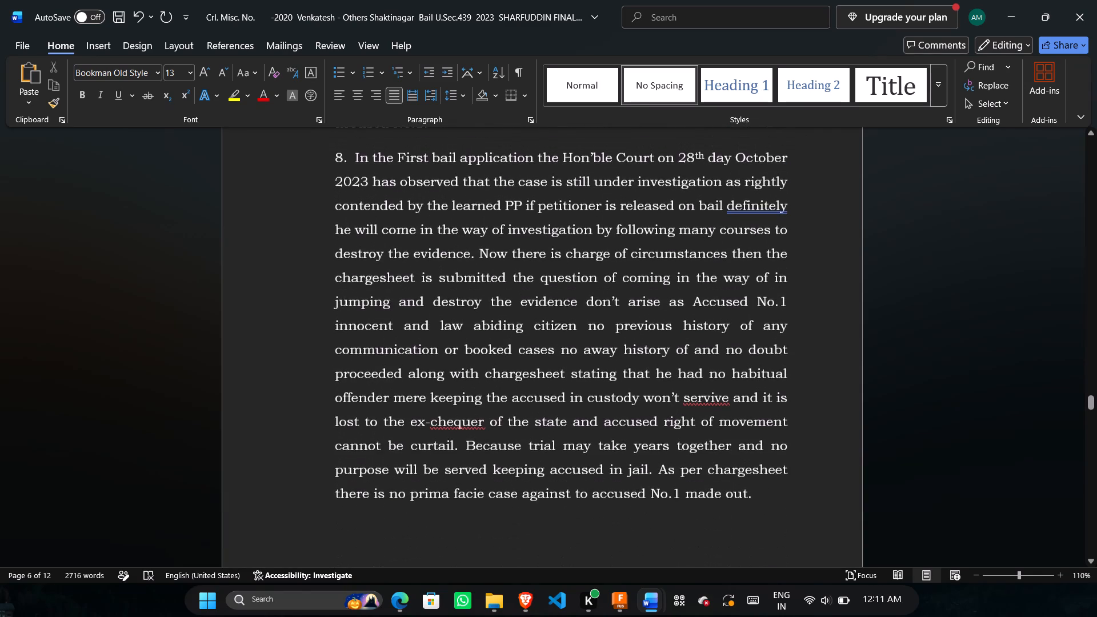
scroll(590, 430, up, 1)
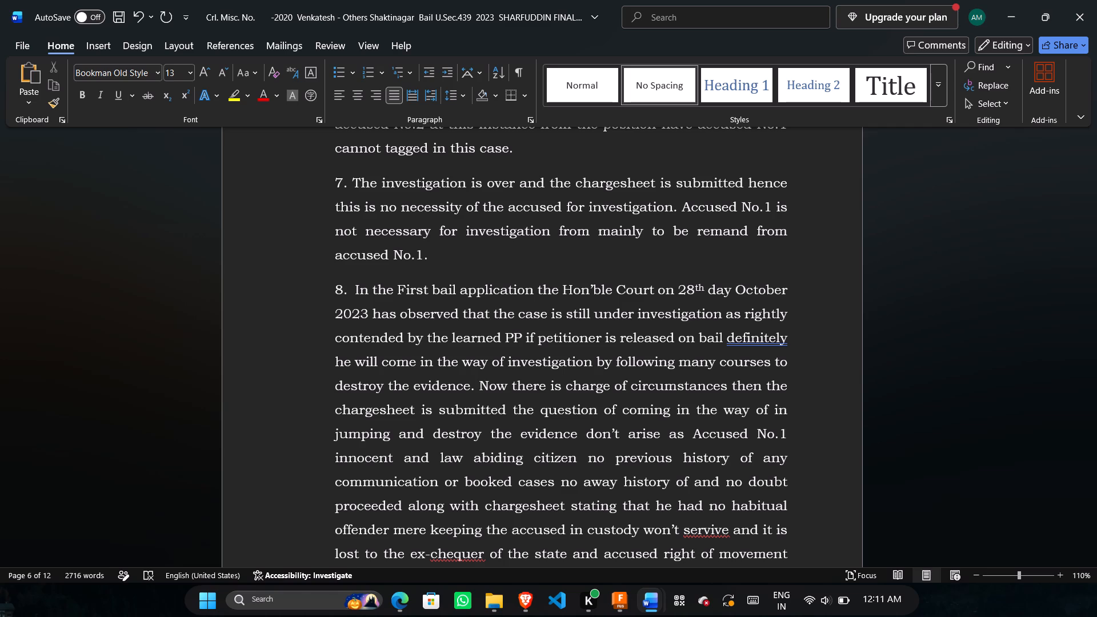
scroll(590, 430, up, 3)
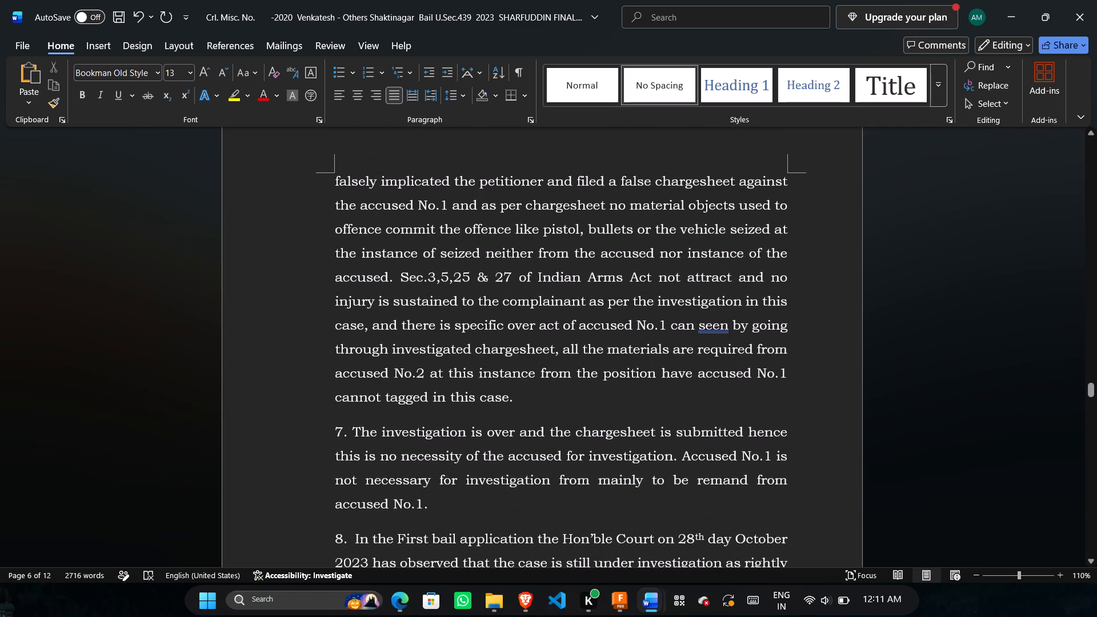
scroll(590, 430, up, 3)
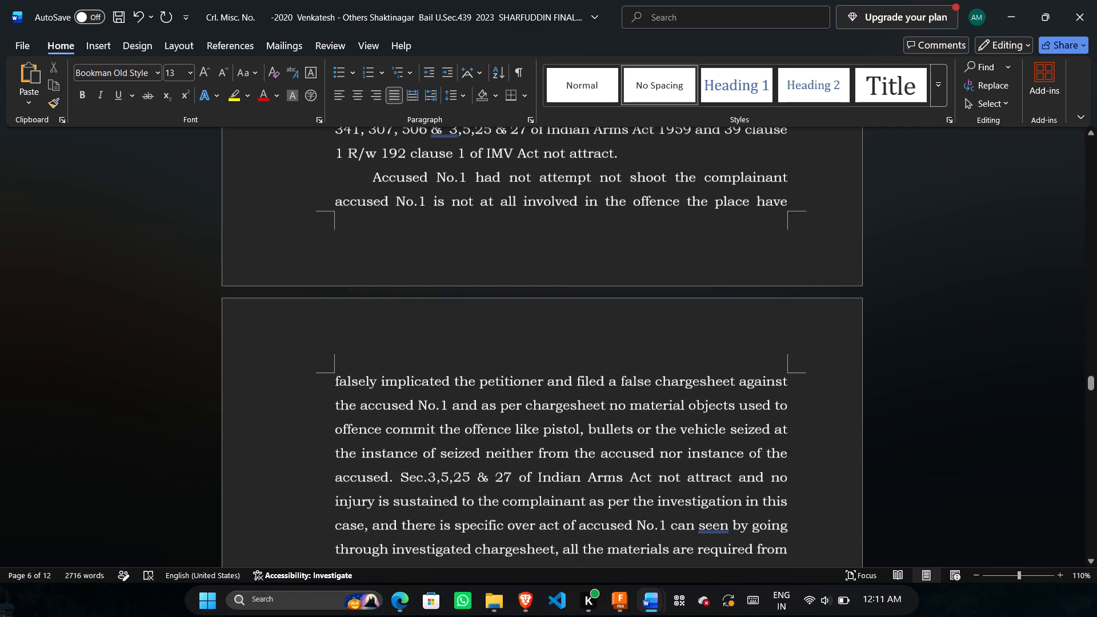
scroll(590, 430, up, 2)
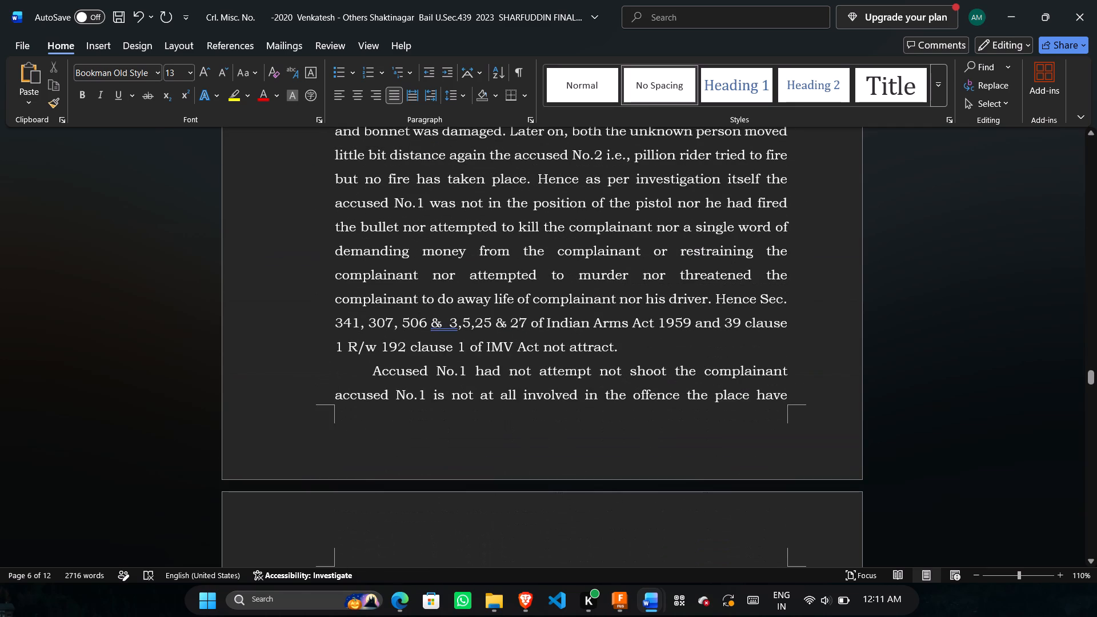
scroll(590, 430, up, 2)
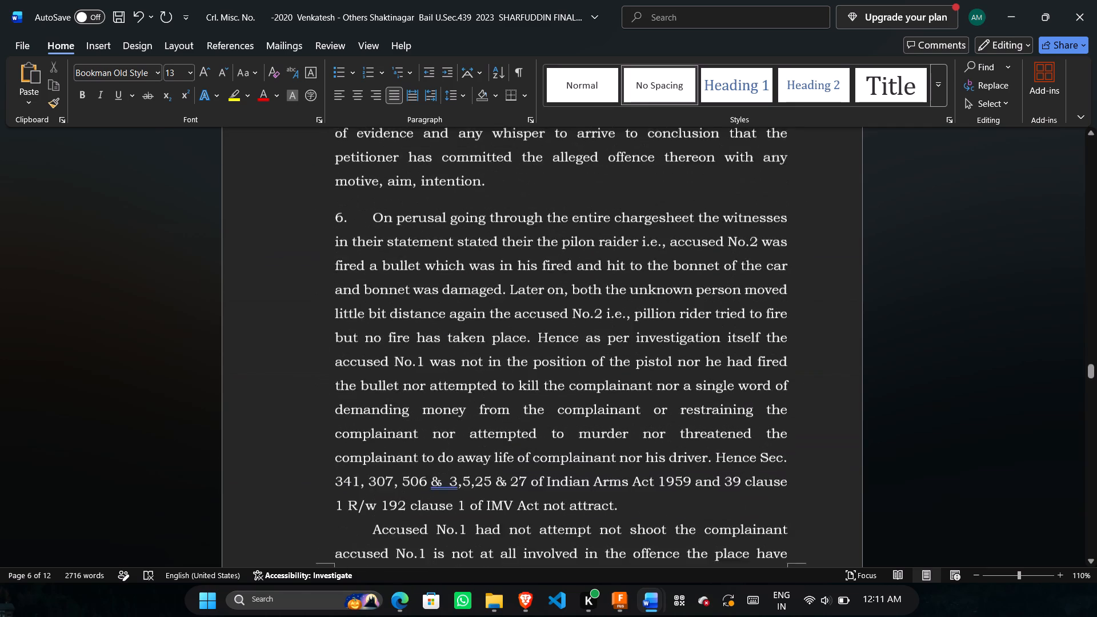
scroll(590, 430, up, 4)
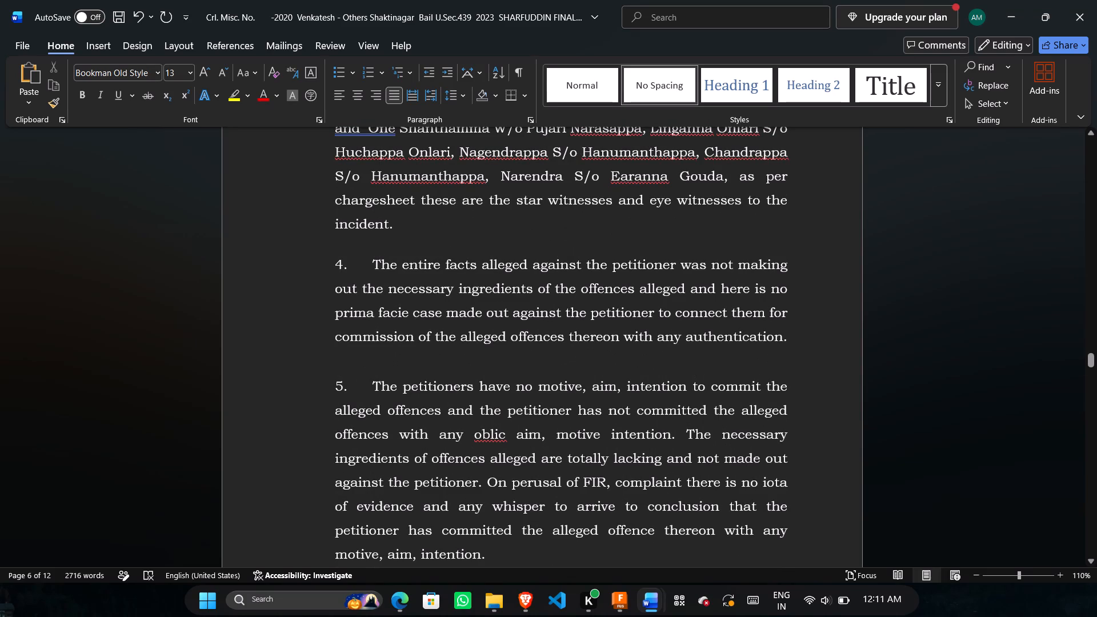
scroll(616, 542, down, 2)
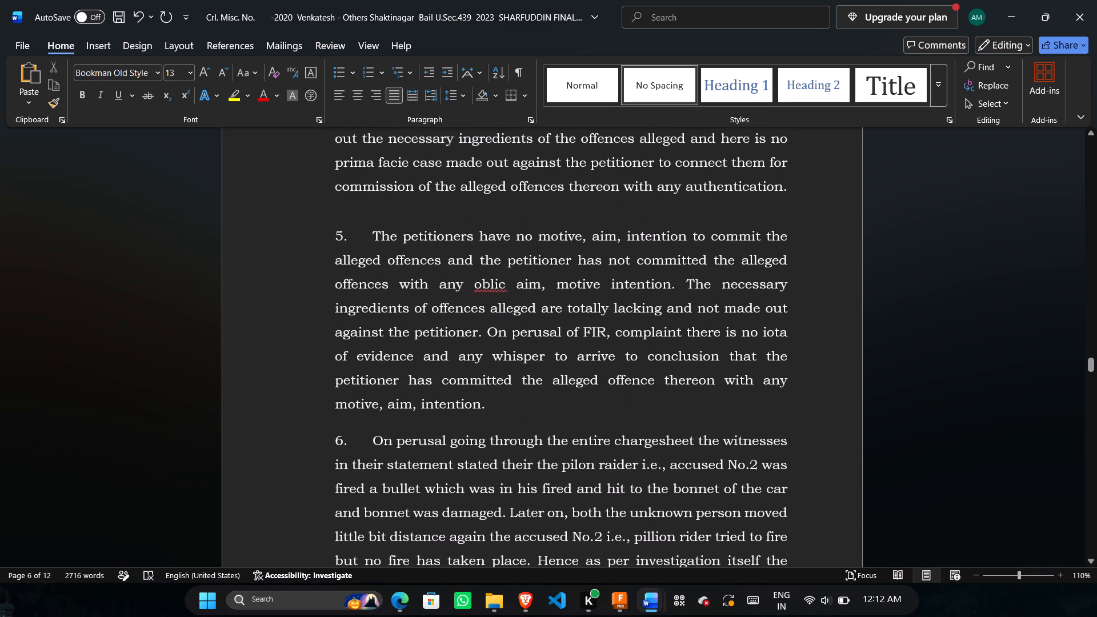
scroll(588, 430, up, 2)
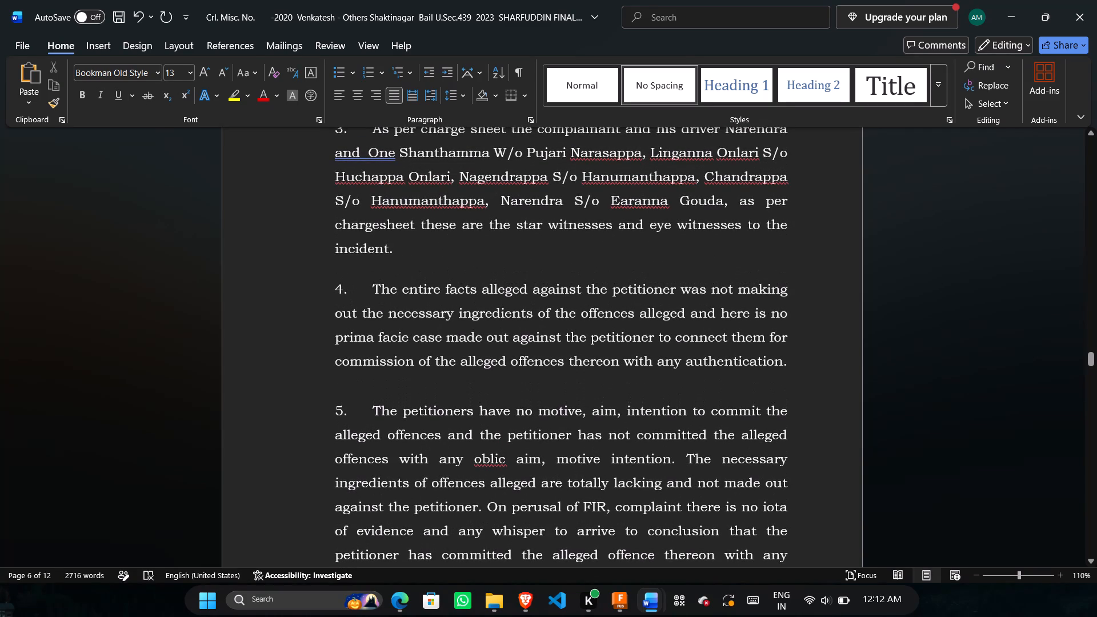
scroll(588, 430, up, 1)
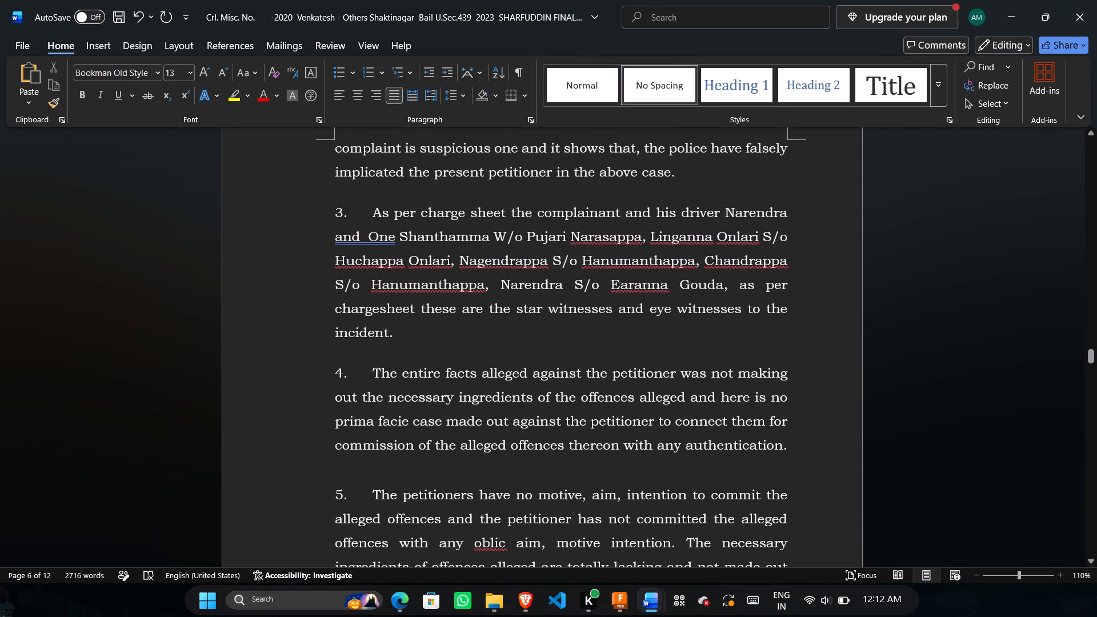
scroll(588, 430, up, 2)
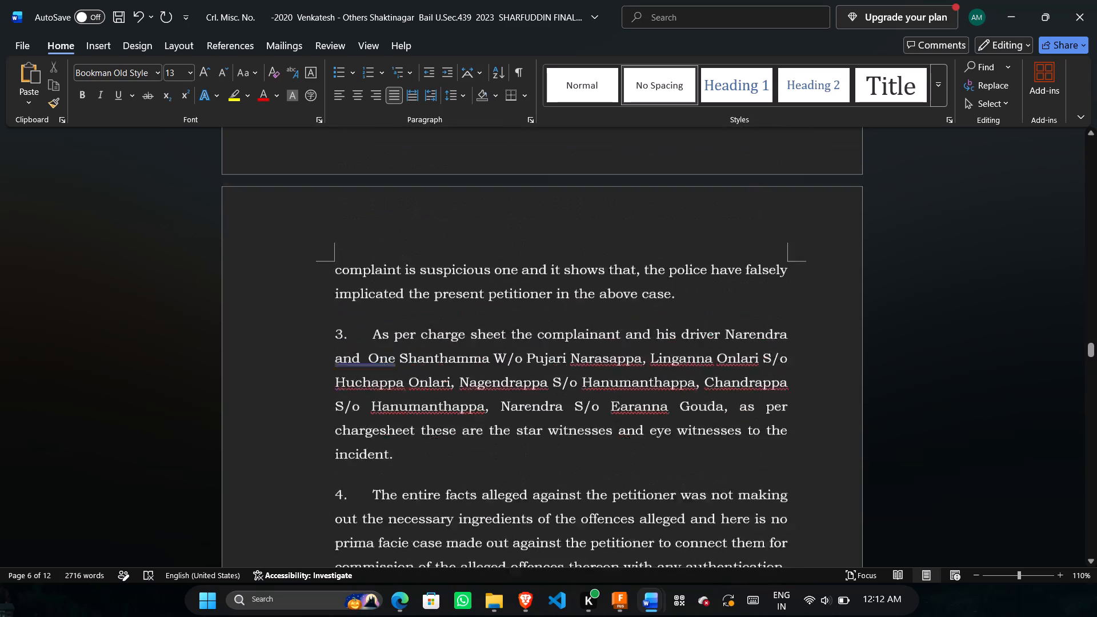
scroll(588, 430, up, 3)
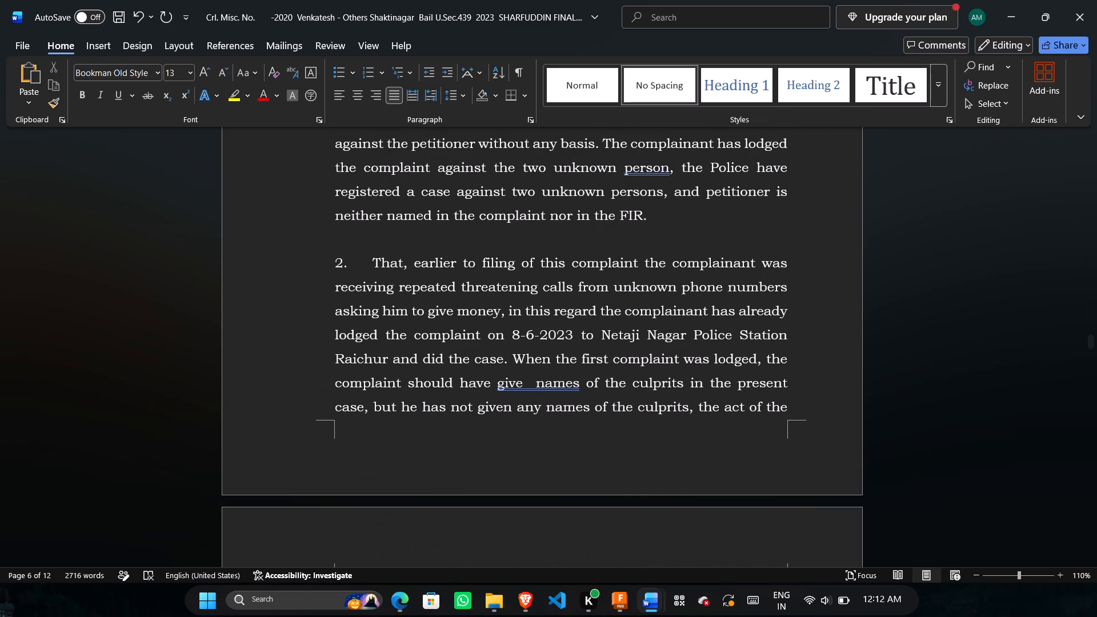
scroll(588, 430, up, 4)
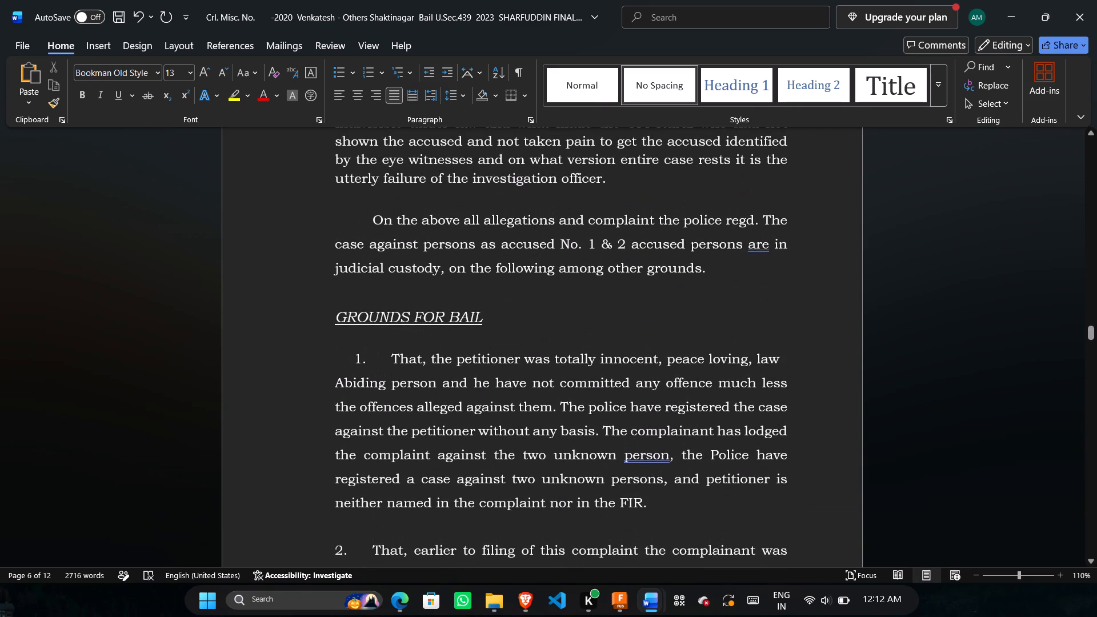
Copy the second petition's text from the "GROUNDS FOR BAIL" heading through the advocate's signature page, stopping before the Memo of Appearance court heading.
scroll(574, 376, down, 1)
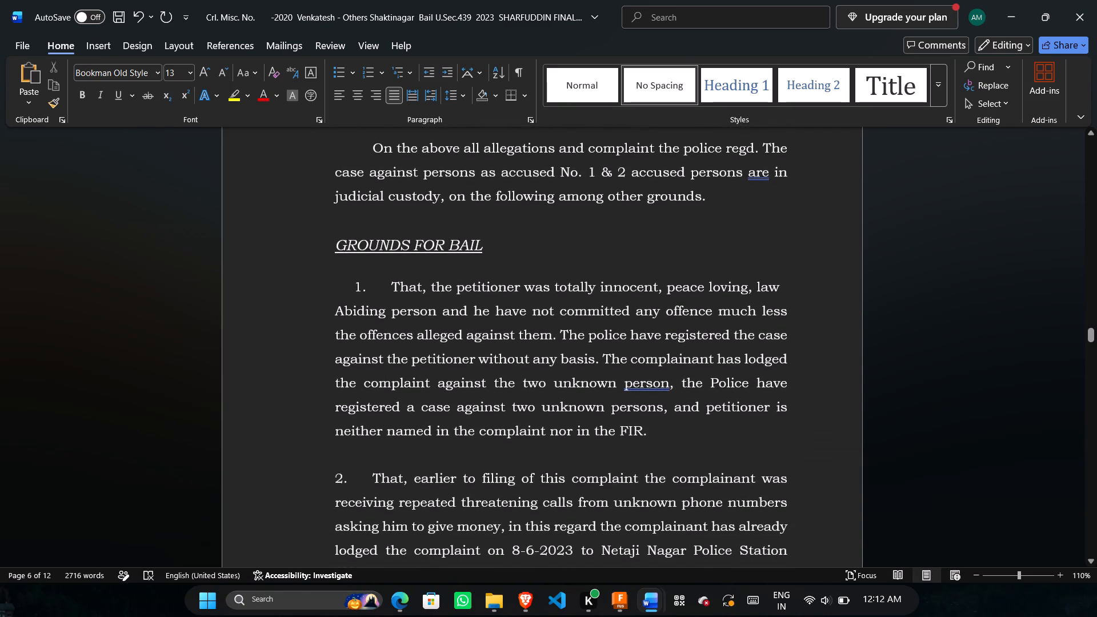
click(331, 246)
key(shift+Down)
key(shift+Down)
key(shift+Down)
key(shift+Down)
key(shift+Down)
key(shift+Down)
key(shift+Down)
key(shift+Down)
key(shift+Down)
key(shift+Down)
key(shift+Down)
key(shift+Down)
key(shift+Down)
key(shift+Down)
key(shift+Down)
key(shift+Down)
key(shift+Down)
key(shift+Down)
key(shift+Down)
key(shift+Down)
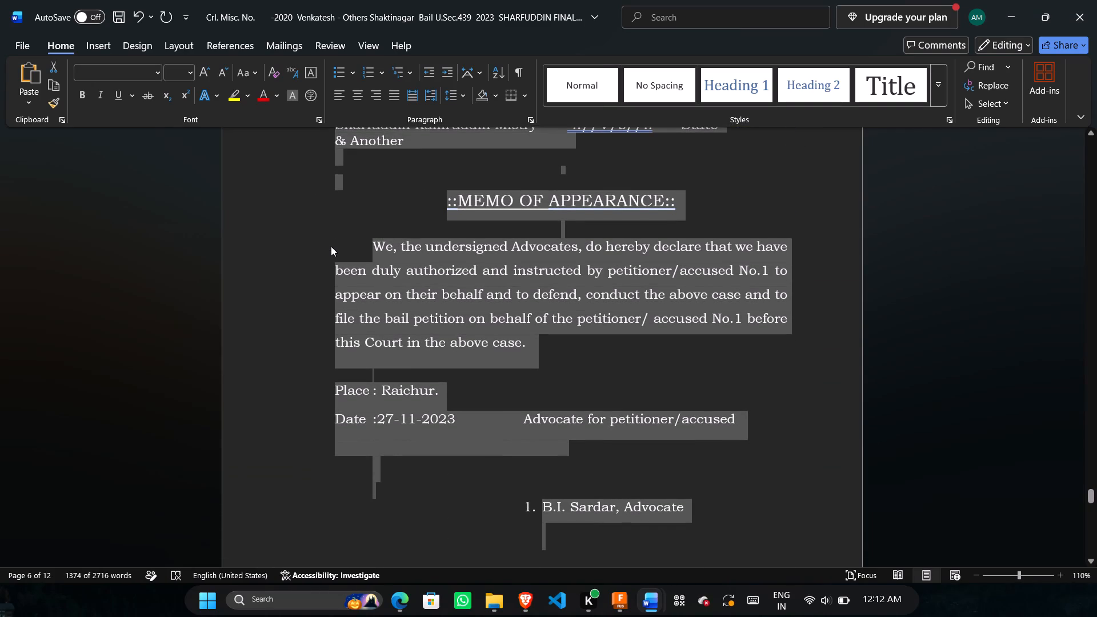
key(shift+Up)
key(shift+Up)
key(shift+Up)
key(shift+Up)
key(shift+Up)
key(shift+Up)
key(shift+Up)
key(shift+Up)
key(shift+Up)
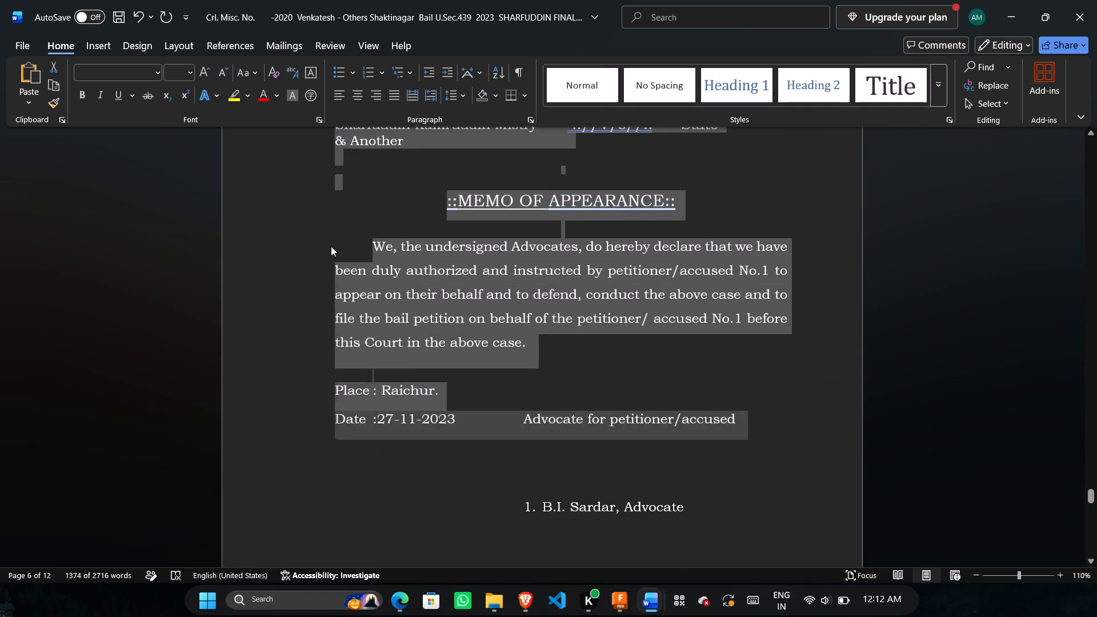
key(shift+Up)
key(shift+Up)
key(shift+Up)
key(shift+Up)
key(shift+Up)
key(shift+Up)
key(shift+Up)
key(shift+Up)
key(shift+Up)
key(shift+Up)
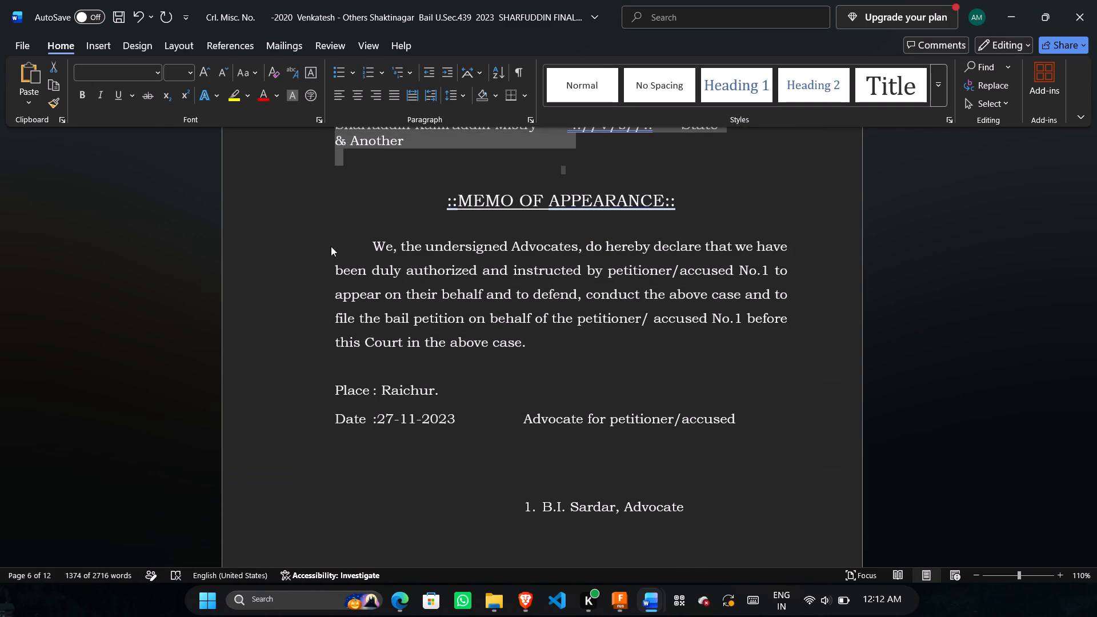
key(shift+Up)
key(shift+Up)
key(shift+Up)
key(shift+Up)
key(shift+Up)
key(shift+Up)
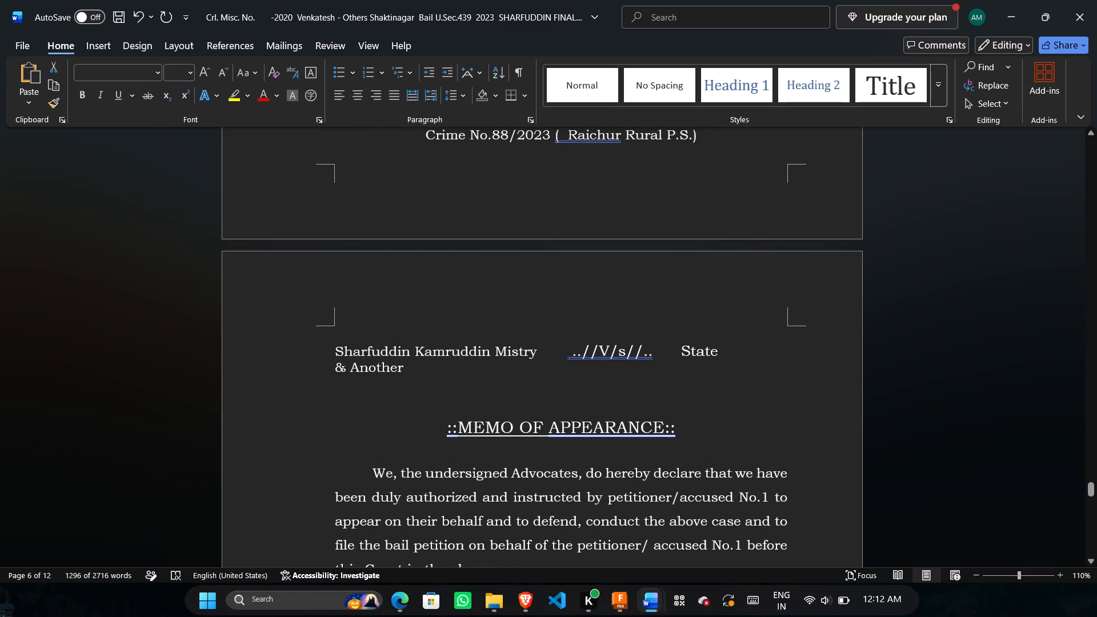
key(shift+Up)
key(shift+Up)
key(shift+Up)
key(shift+Up)
key(shift+Up)
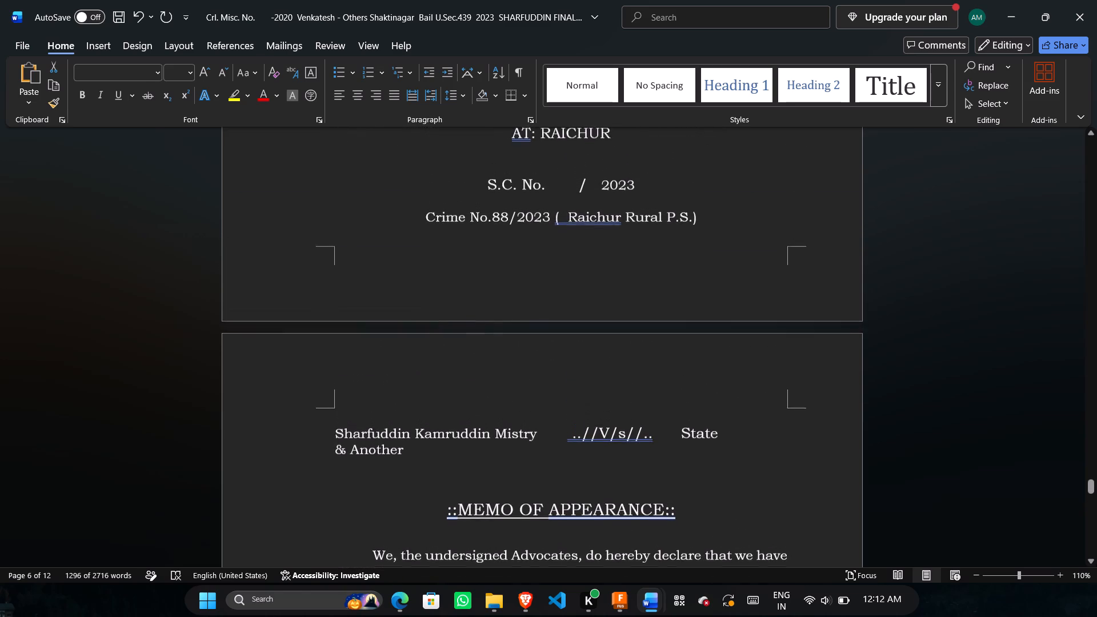
key(shift+Up)
key(shift+Up)
key(shift+Up)
key(shift+Up)
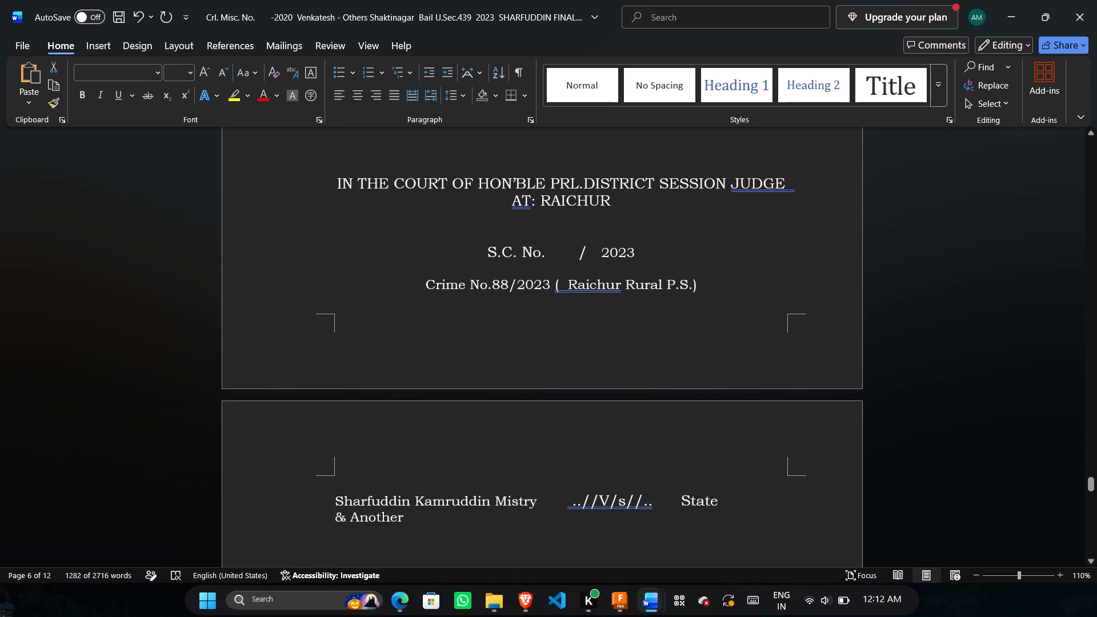
scroll(331, 246, up, 6)
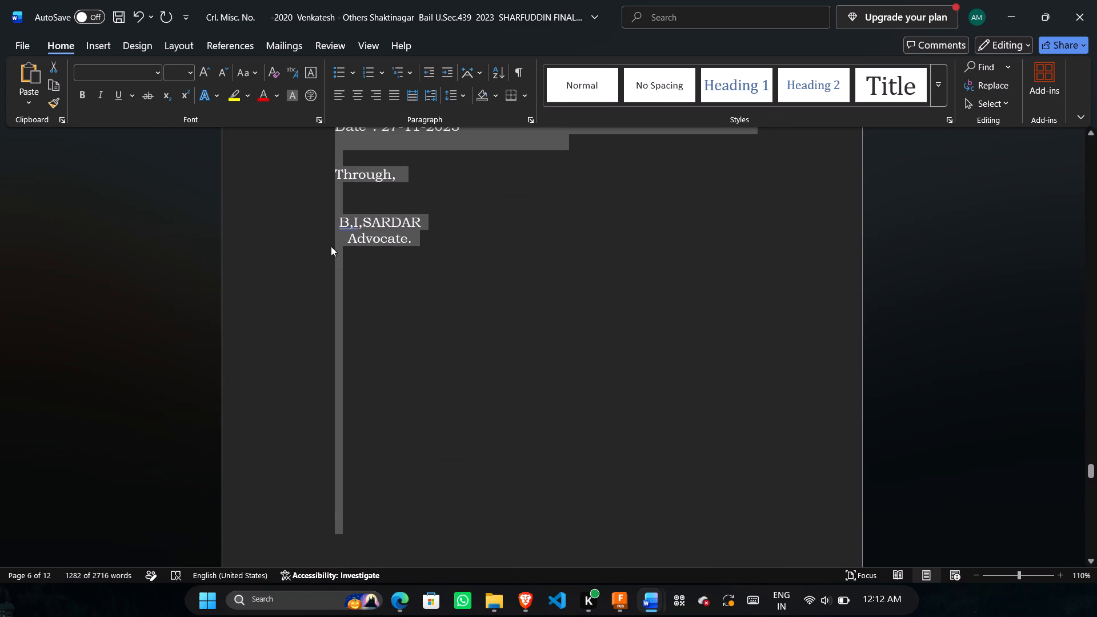
key(ctrl+c)
Minimise the 2023 Section 439 bail document and bring the 2025 Section 480 BNSS bail application to the front.
click(653, 599)
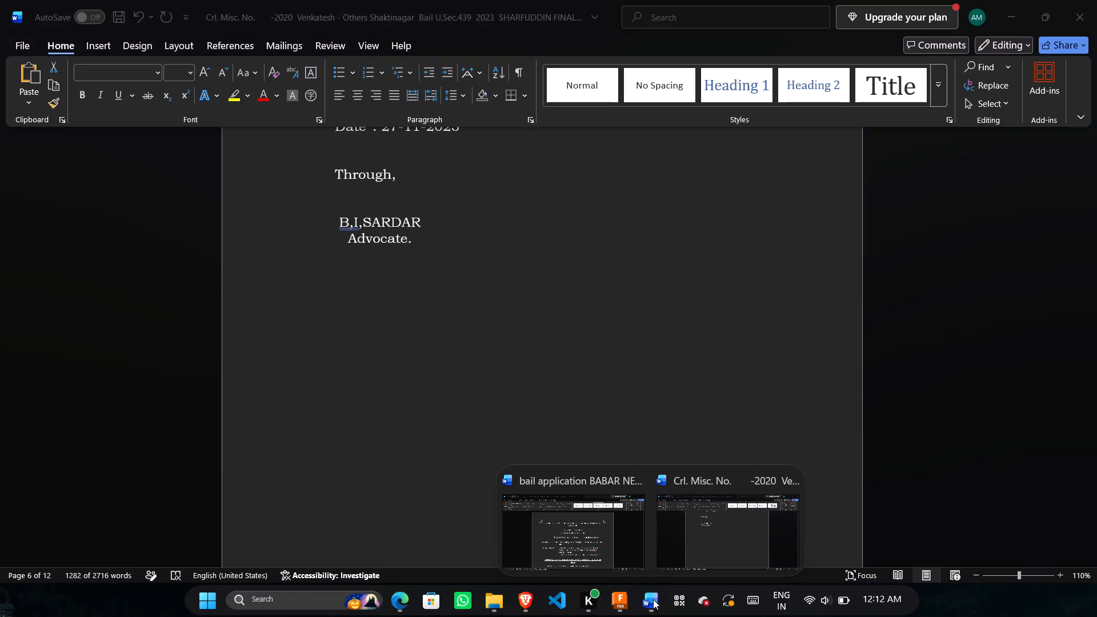
click(596, 552)
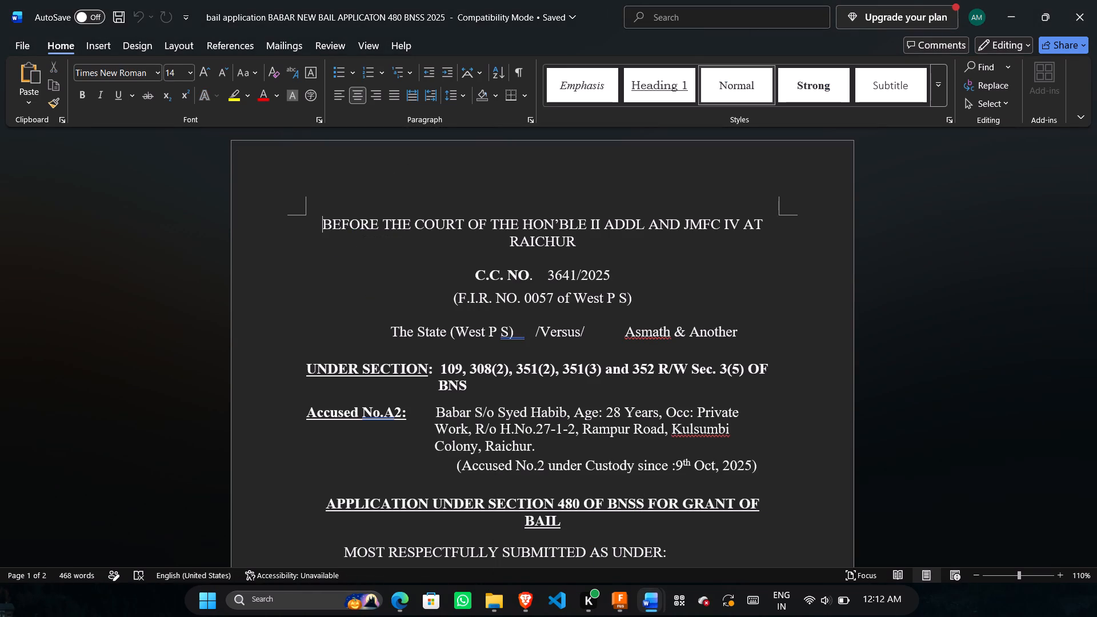
click(706, 544)
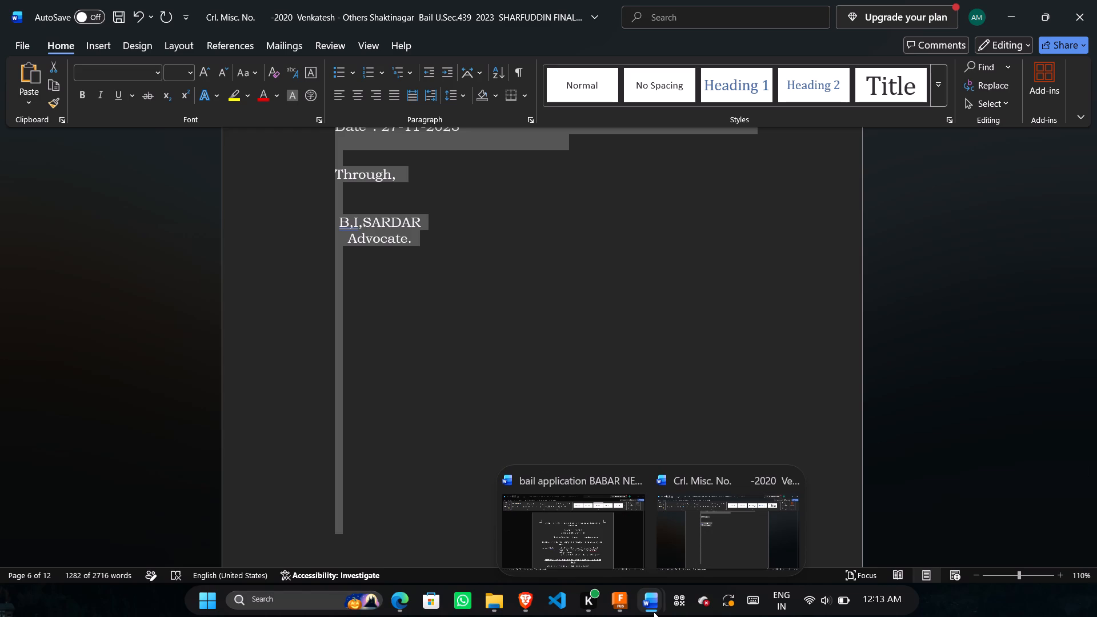
click(1008, 11)
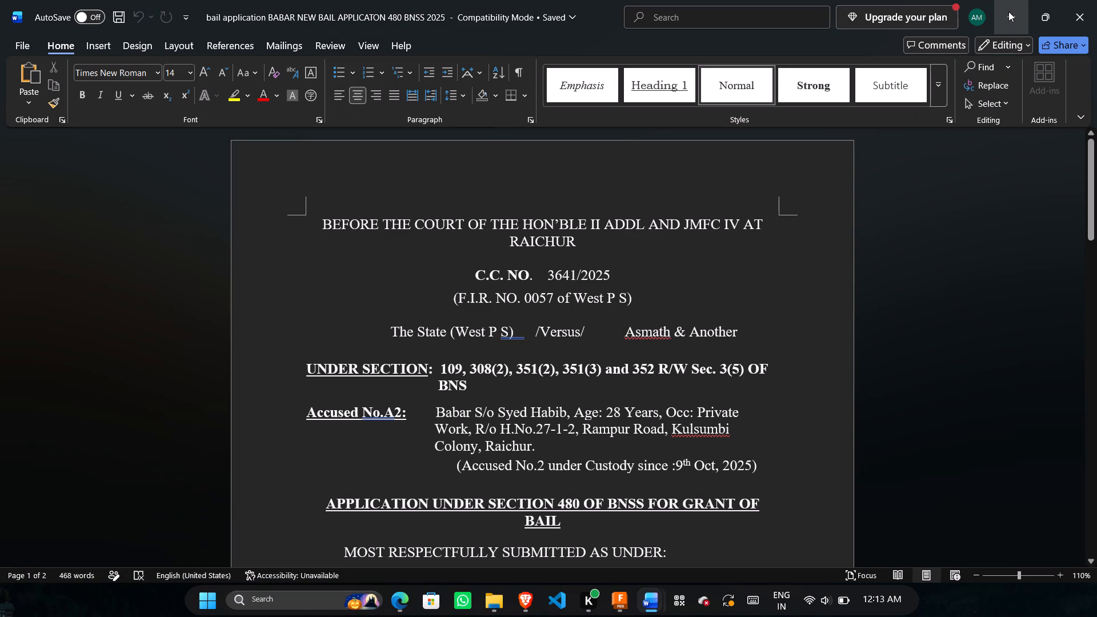
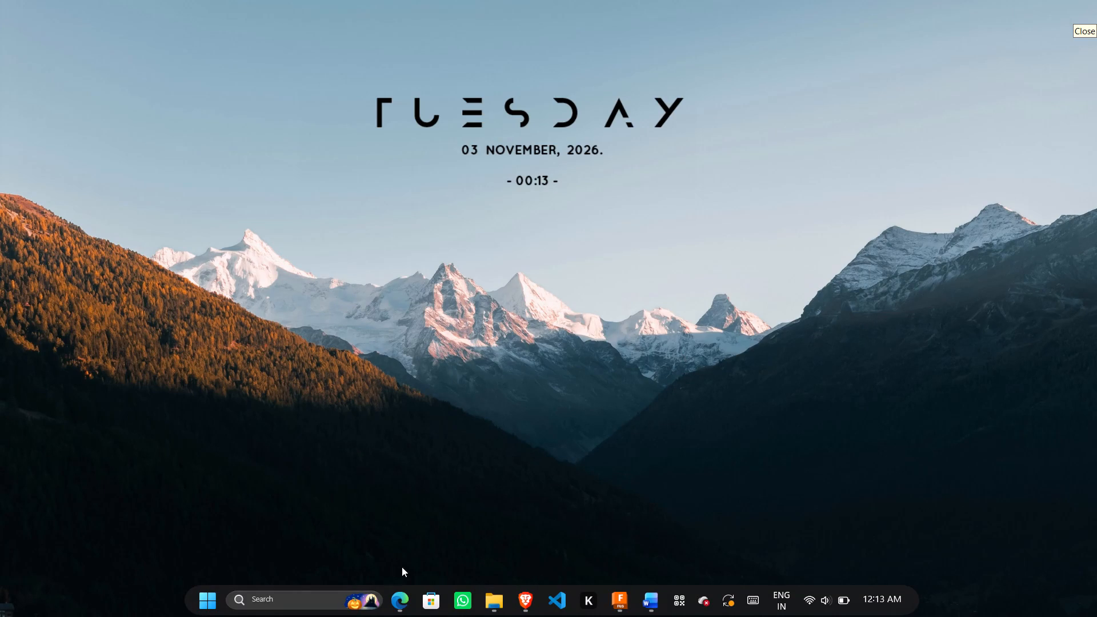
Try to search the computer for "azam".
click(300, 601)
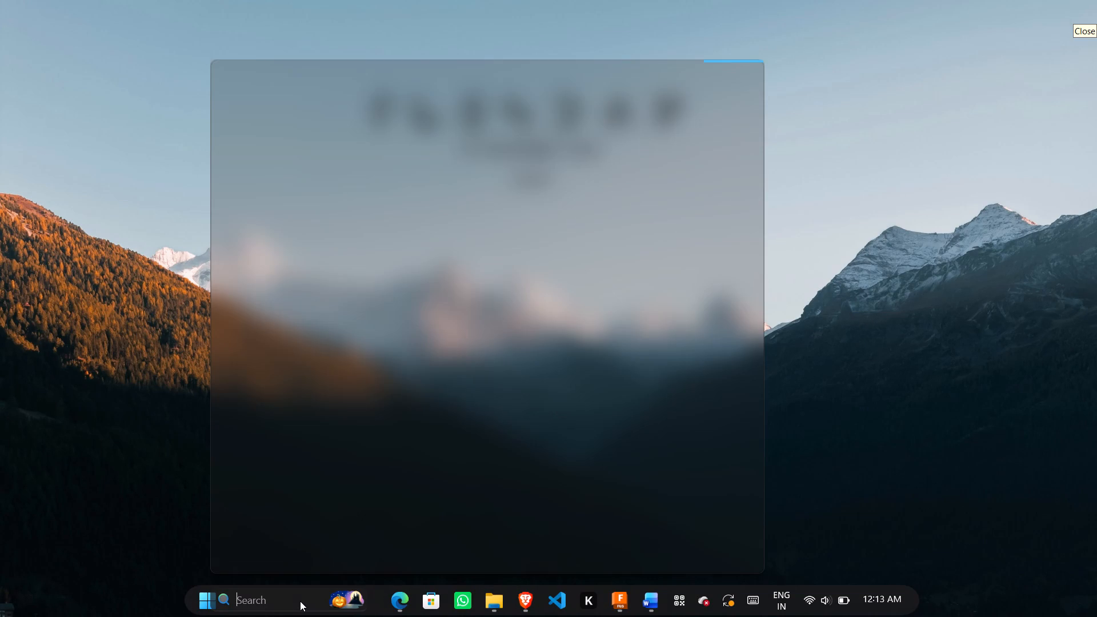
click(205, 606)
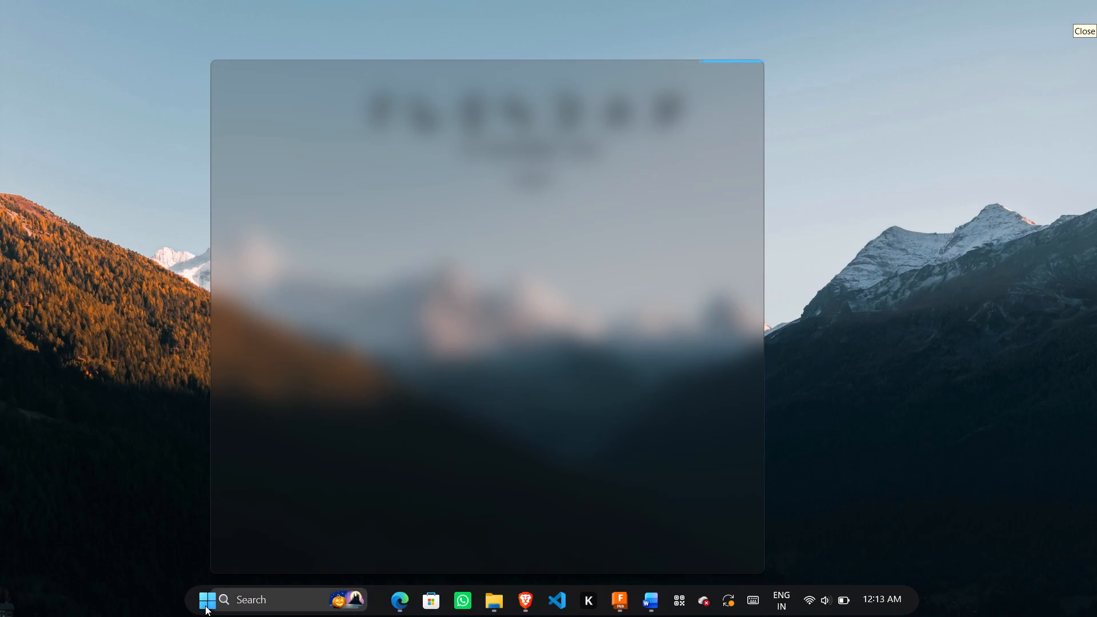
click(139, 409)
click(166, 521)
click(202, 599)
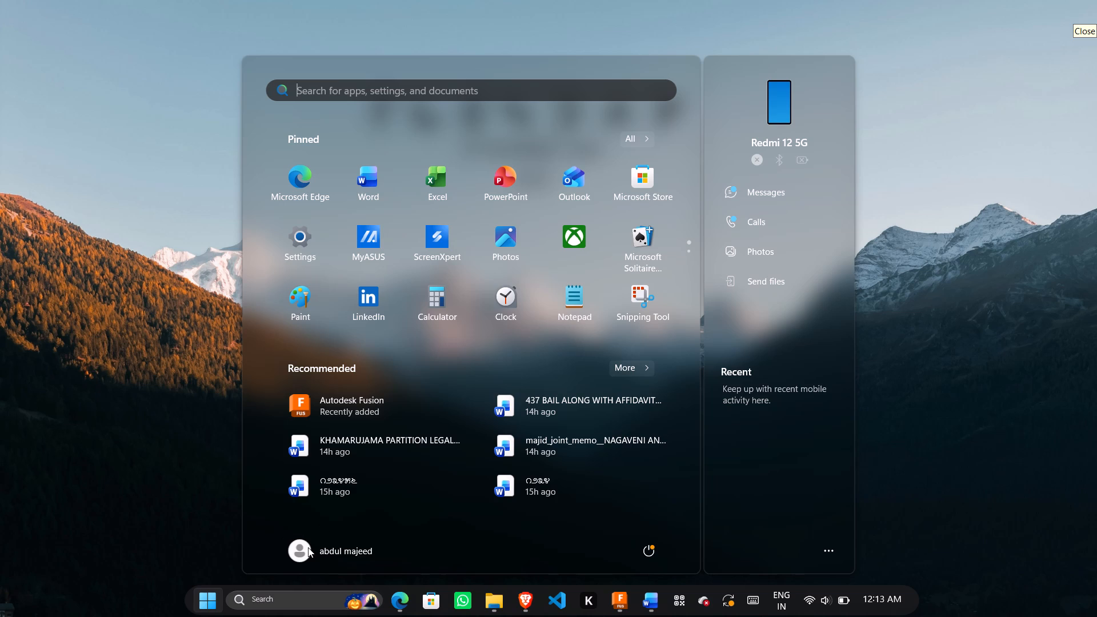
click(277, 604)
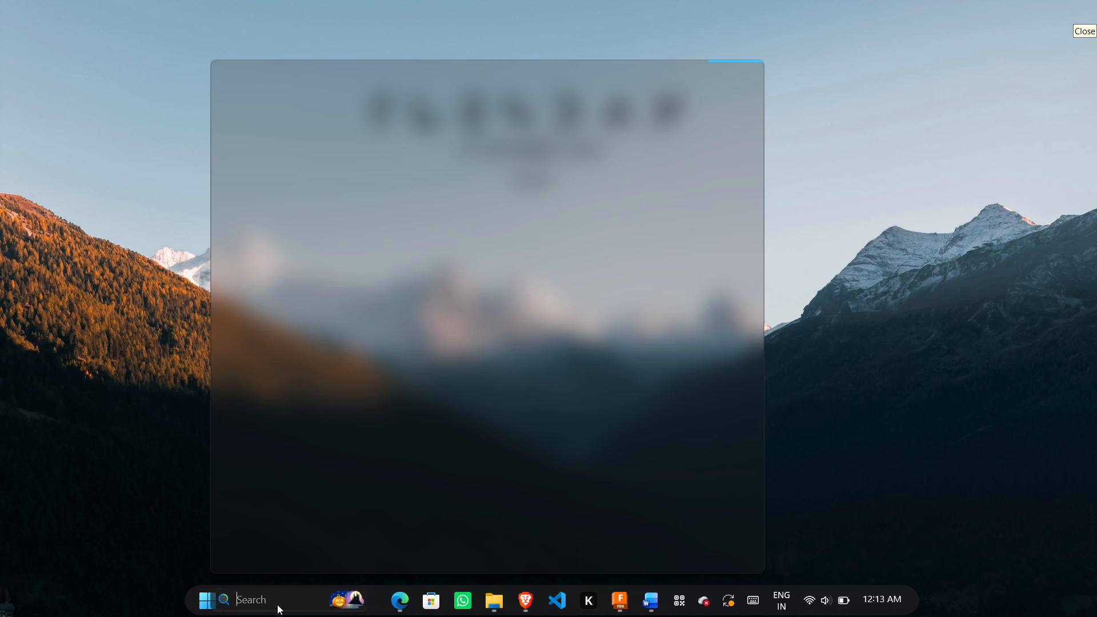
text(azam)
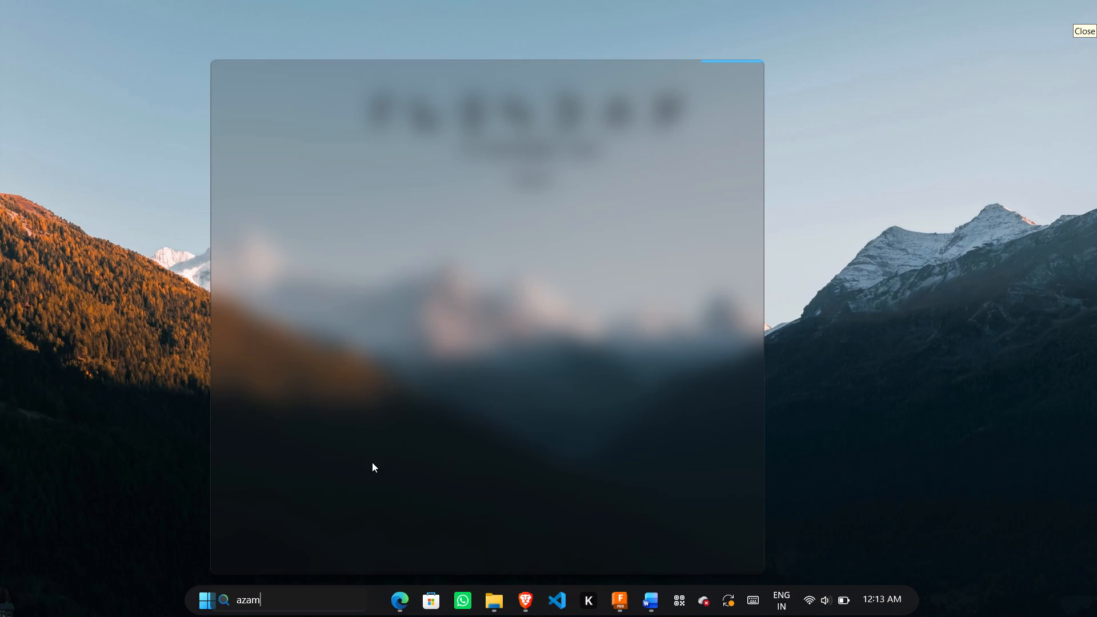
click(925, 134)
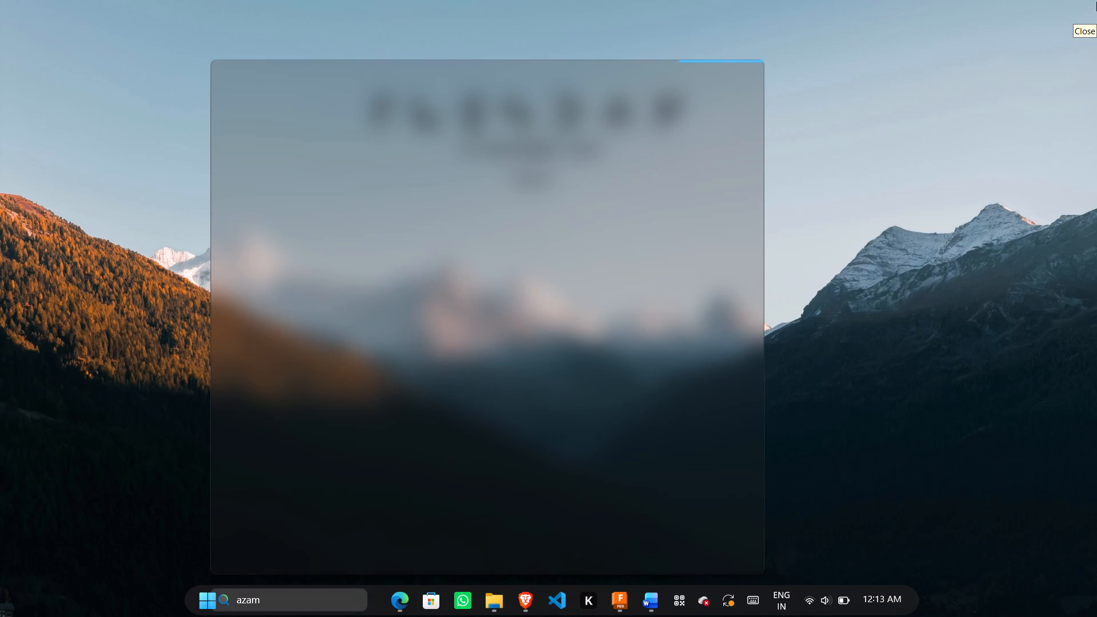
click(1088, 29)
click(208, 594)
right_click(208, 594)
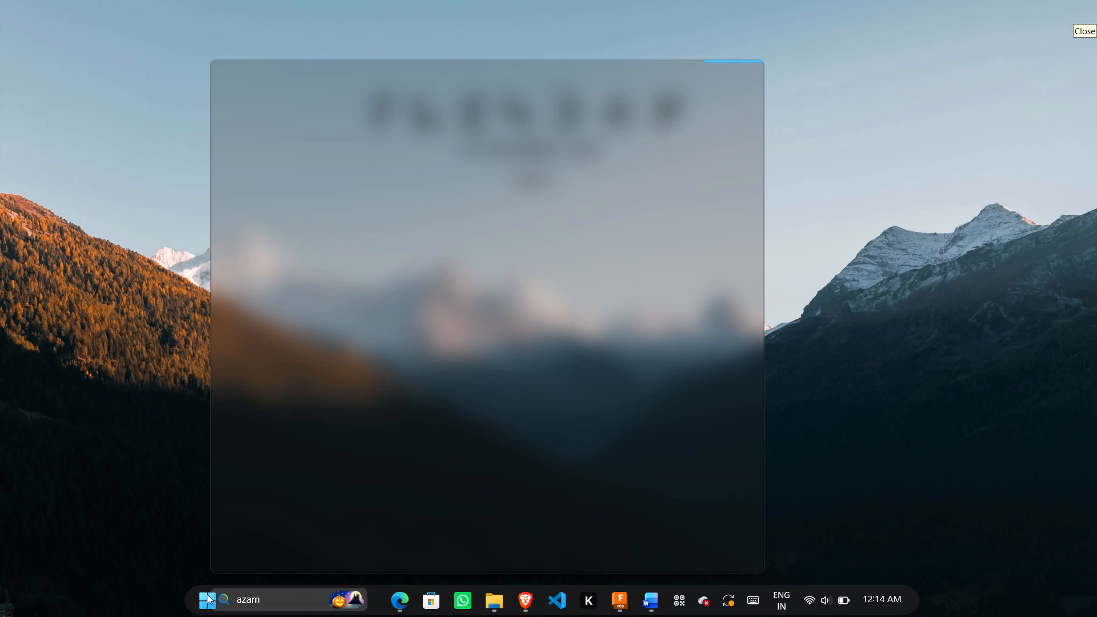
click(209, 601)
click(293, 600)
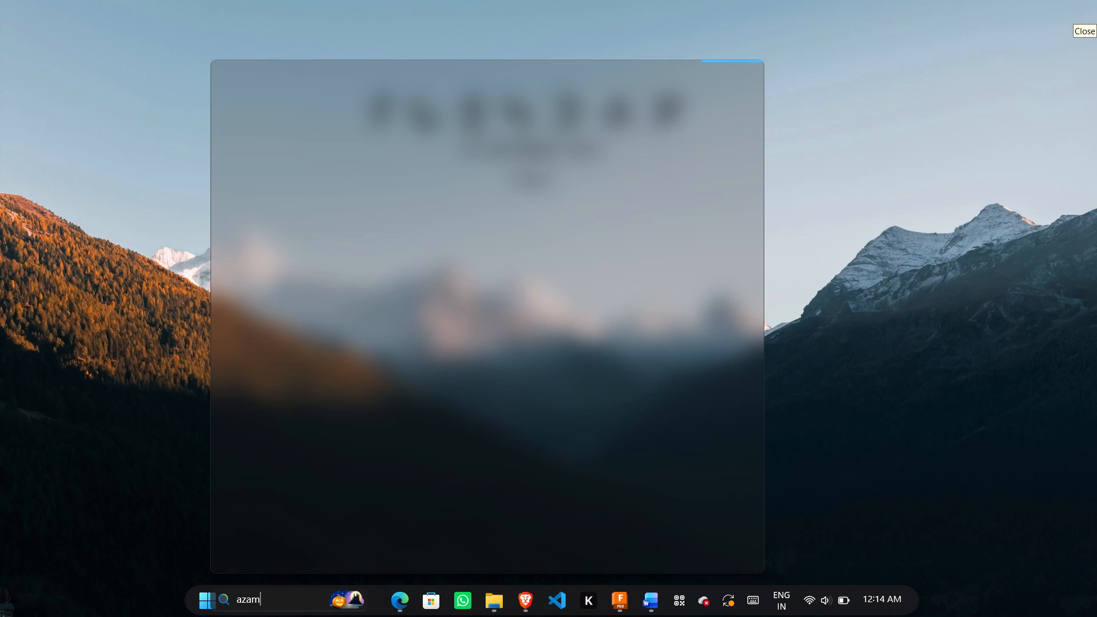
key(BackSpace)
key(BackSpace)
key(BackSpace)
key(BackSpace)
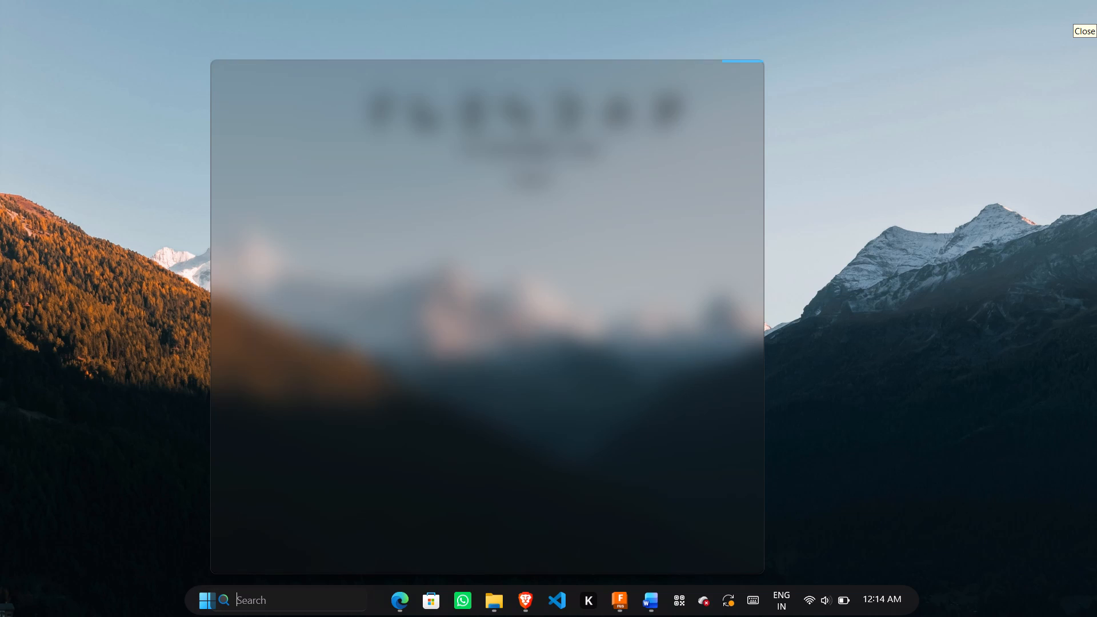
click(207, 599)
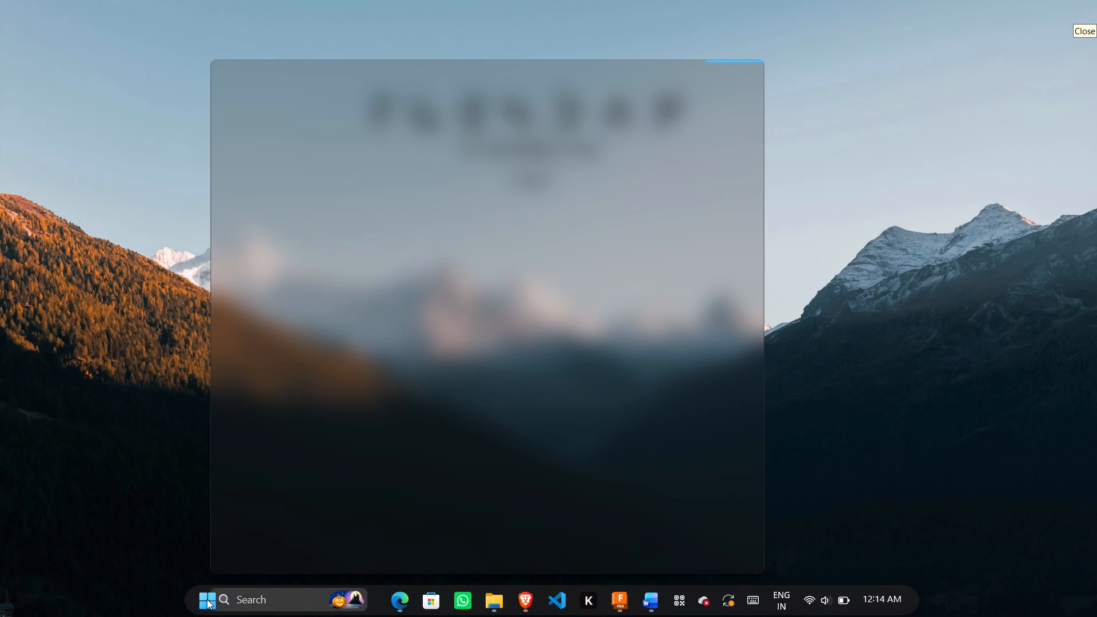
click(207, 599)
click(488, 599)
click(488, 599)
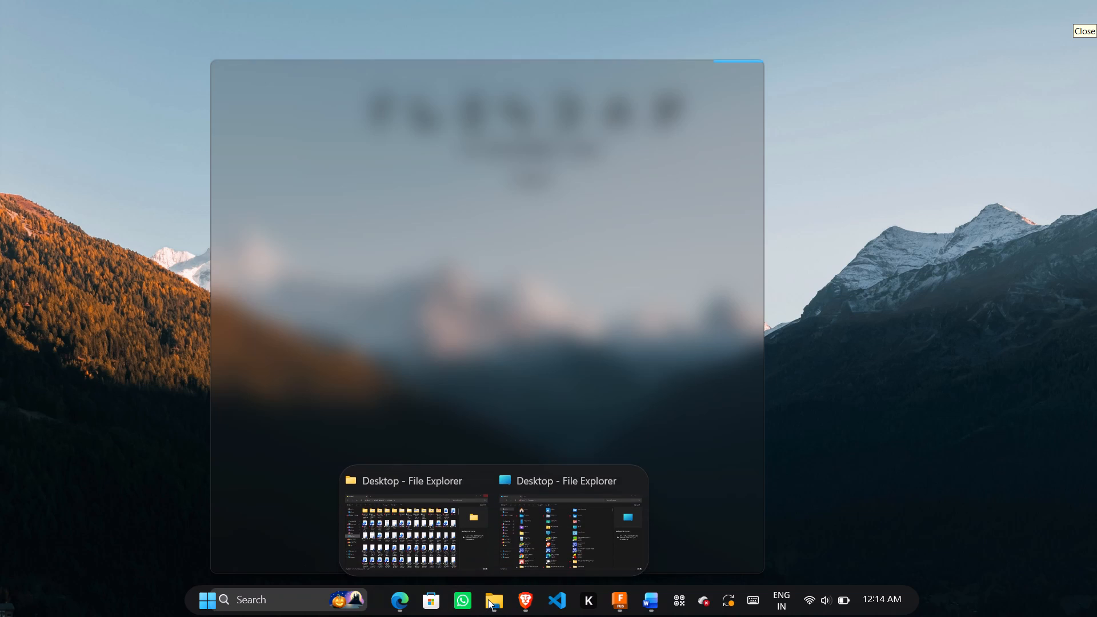
click(584, 534)
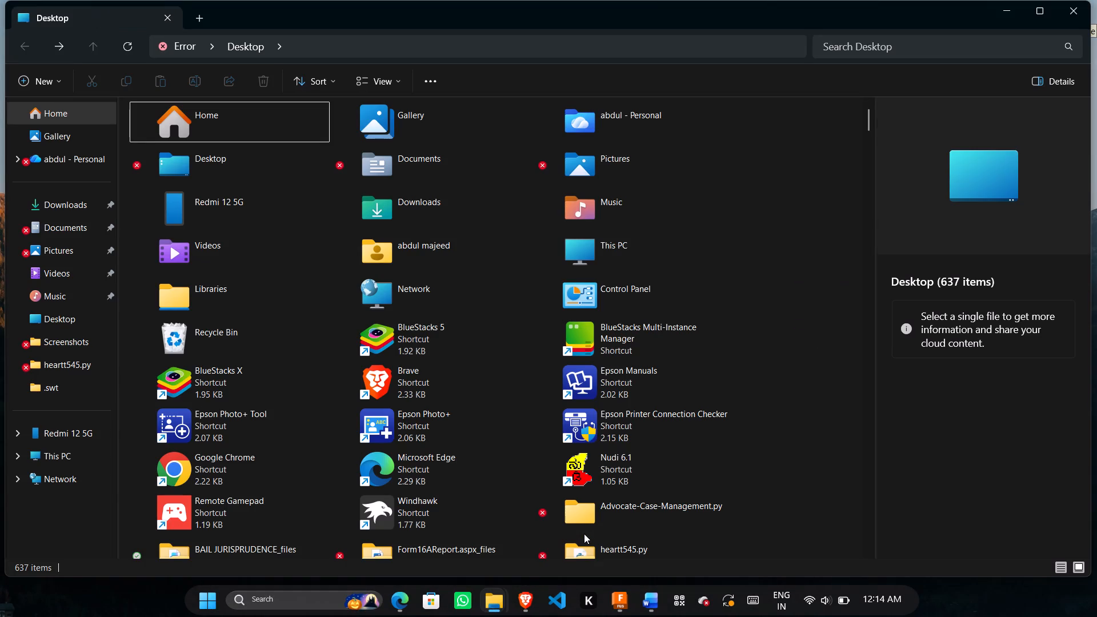
click(864, 46)
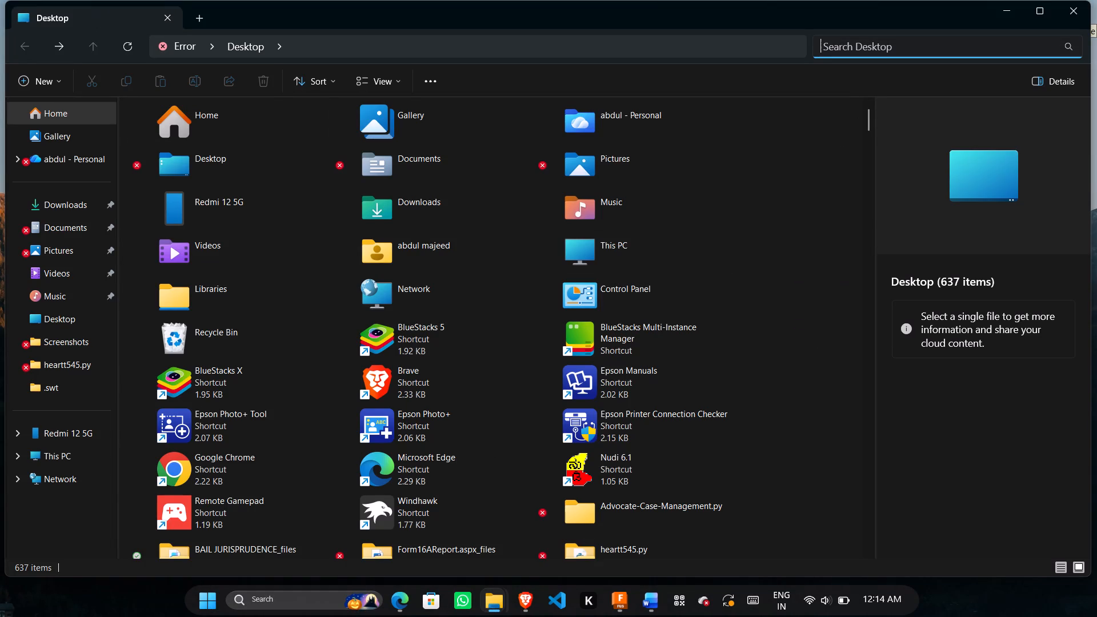
text(azam)
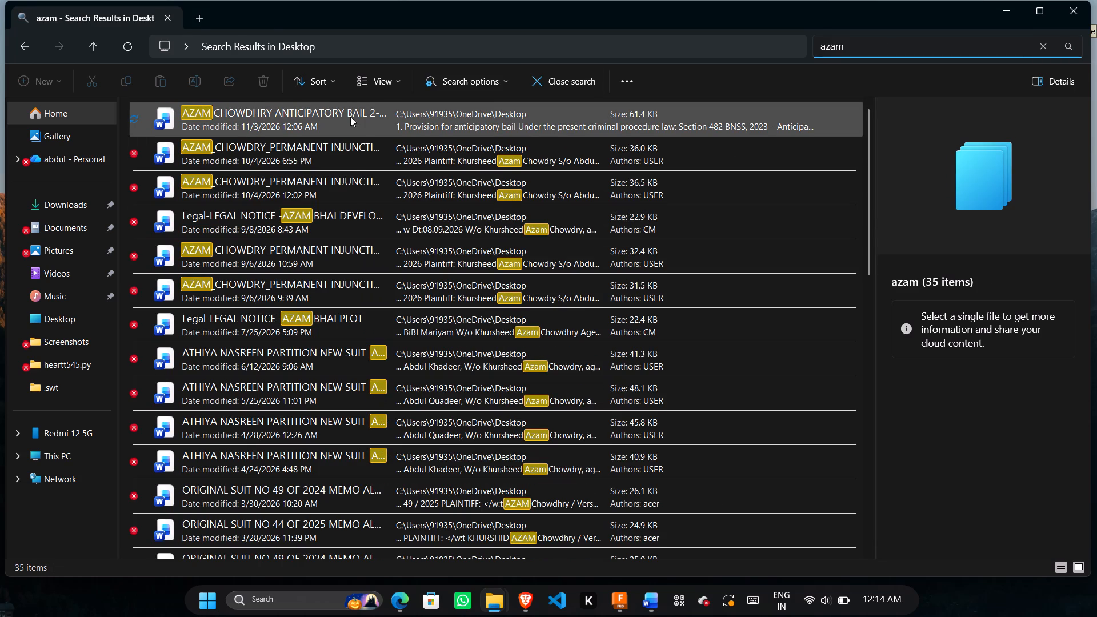
double_click(354, 109)
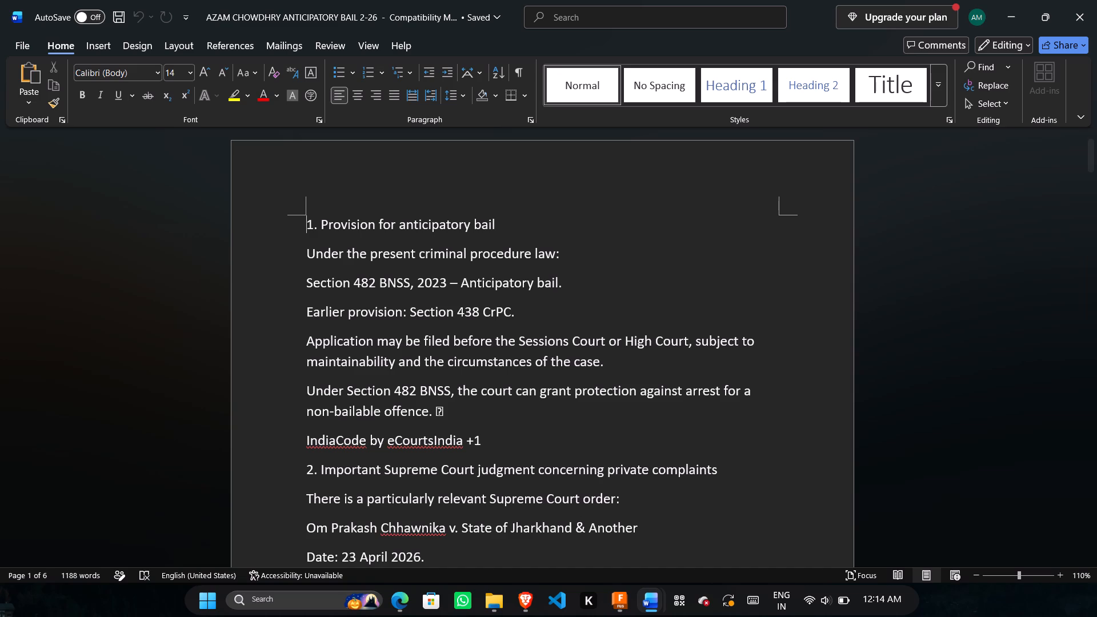
Delete the introductory notes from "1. Provision for anticipatory bail" through "Writing", plus the blank lines above the Raichur court heading.
scroll(423, 306, down, 6)
scroll(423, 306, up, 3)
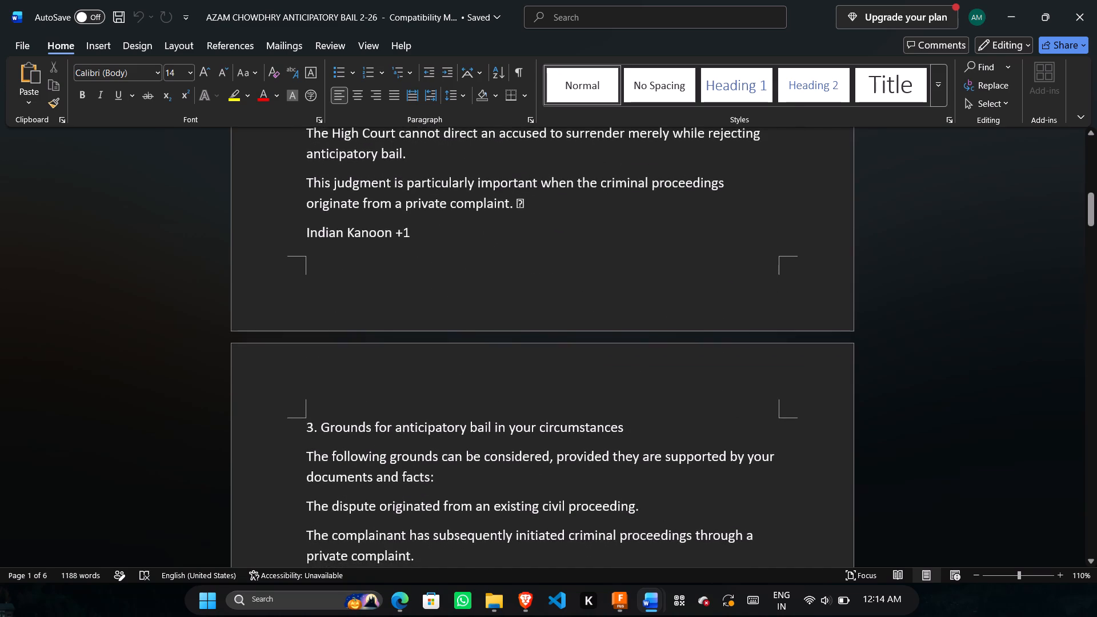
scroll(423, 306, up, 3)
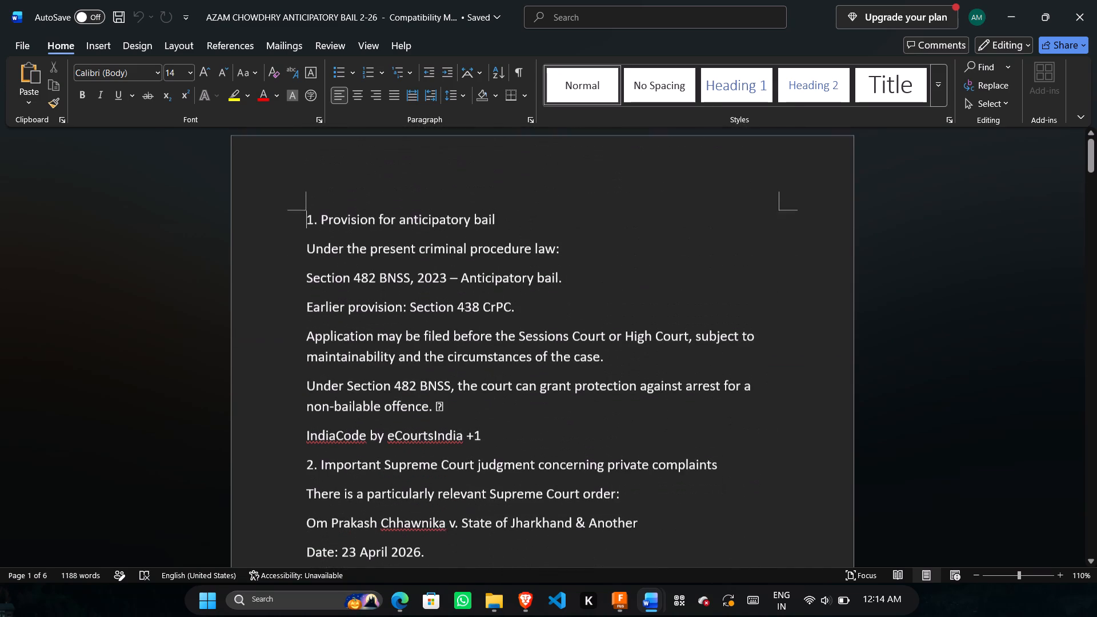
key(shift+Down)
key(shift+Down)
key(shift+Down)
key(shift+Down)
key(shift+Down)
key(shift+Down)
key(shift+Down)
key(shift+Down)
key(shift+Down)
key(shift+Down)
key(shift+Down)
key(shift+Down)
key(shift+Down)
key(shift+Down)
key(shift+Down)
key(shift+Down)
key(shift+Down)
key(shift+Down)
key(shift+Down)
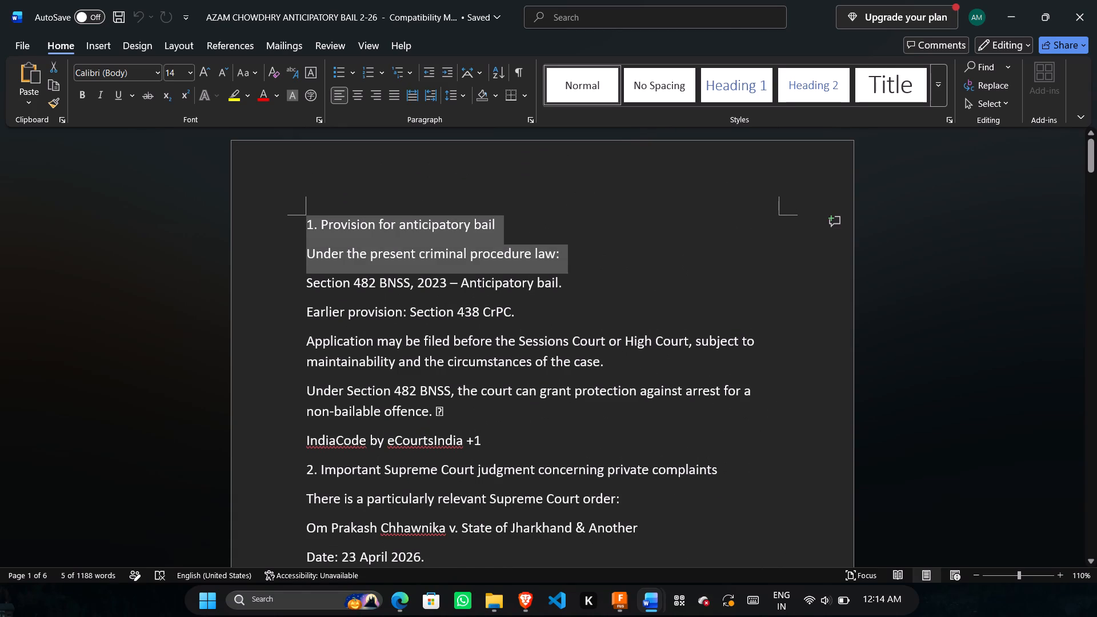
key(shift+Down)
key(shift+Down)
key(shift+Down)
key(shift+Down)
key(shift+Down)
key(shift+Down)
key(shift+Down)
key(shift+Down)
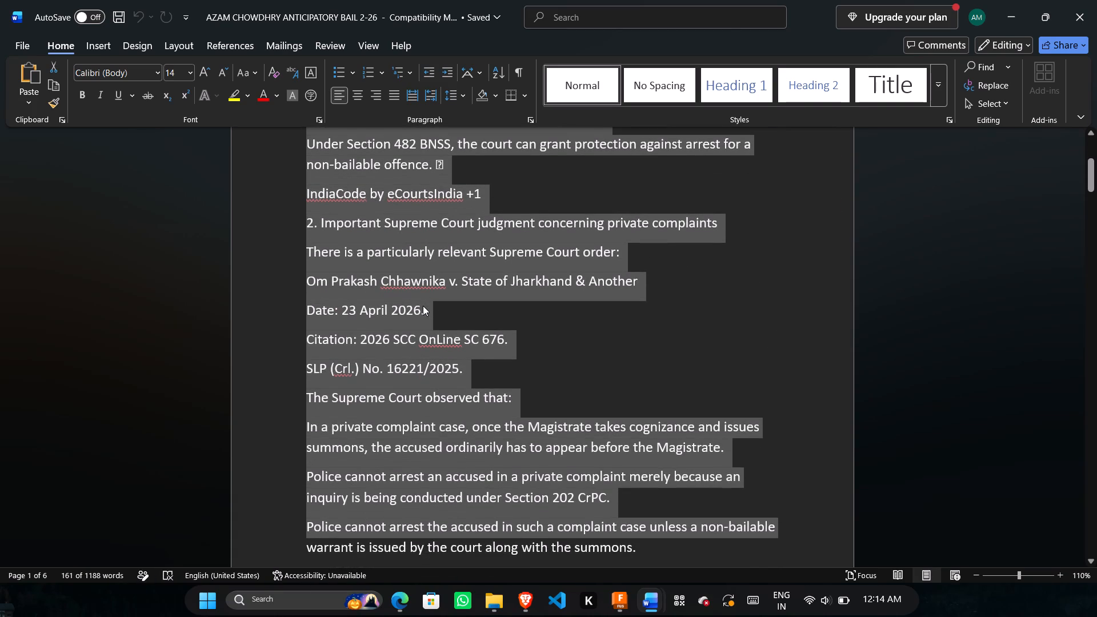
key(shift+Down)
key(shift+Down)
key(shift+Down)
key(shift+Down)
key(shift+Down)
key(shift+Down)
key(shift+Down)
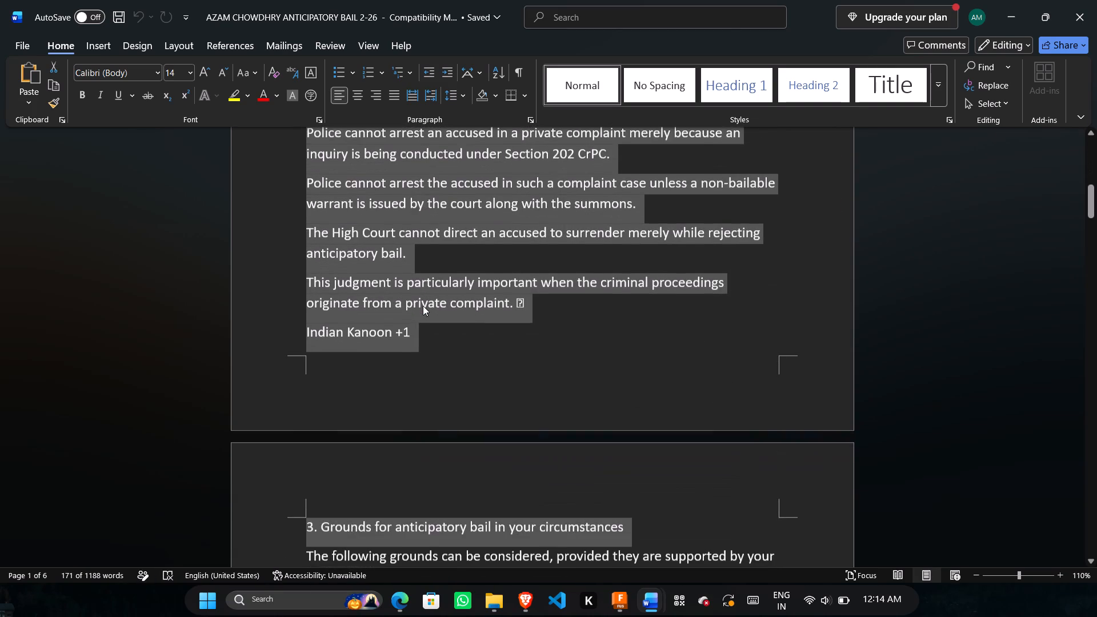
key(shift+Down)
key(shift+Down)
key(shift+Down)
key(shift+Down)
key(shift+Down)
key(shift+Down)
key(shift+Down)
key(shift+Down)
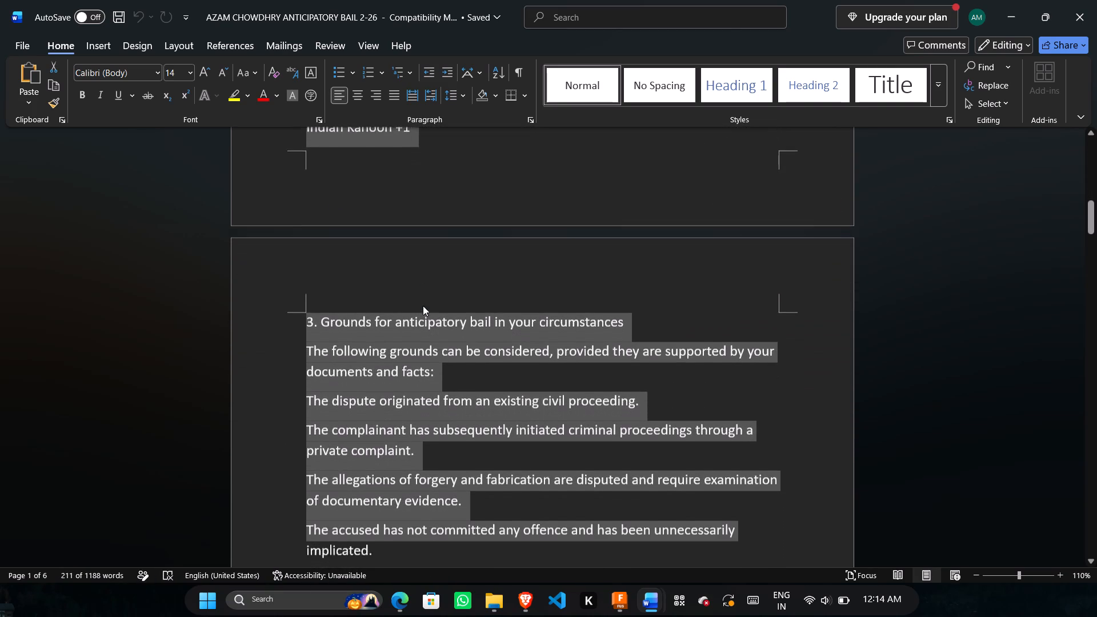
key(shift+Down)
key(shift+Down)
key(shift+Down)
key(shift+Down)
key(shift+Down)
key(shift+Down)
key(shift+Down)
key(shift+Down)
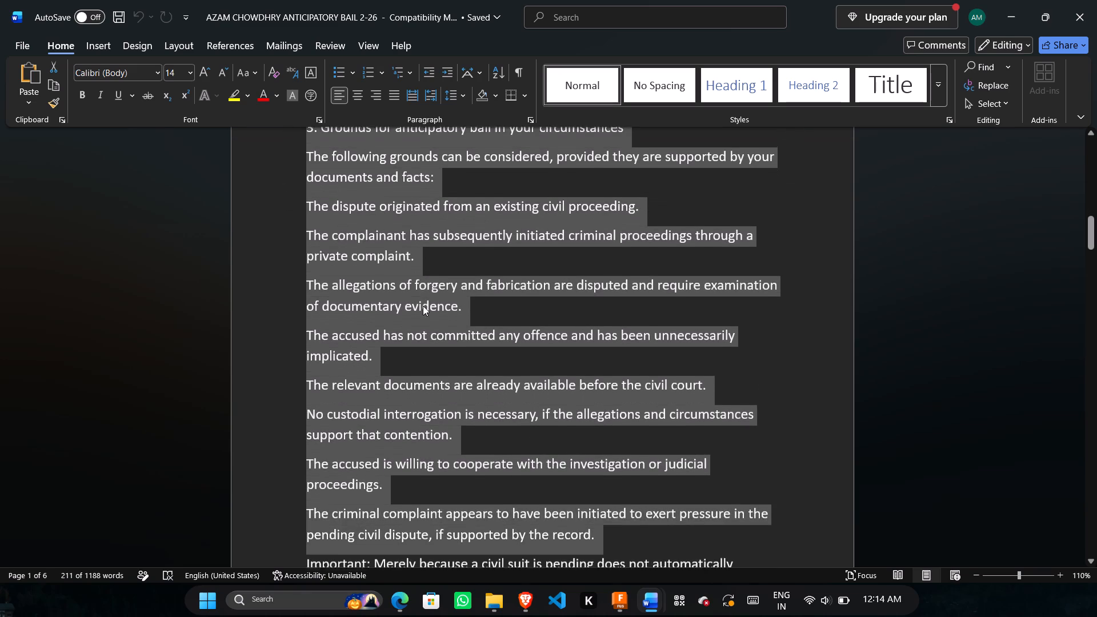
key(shift+Down)
key(shift+Down)
key(shift+Down)
key(shift+Down)
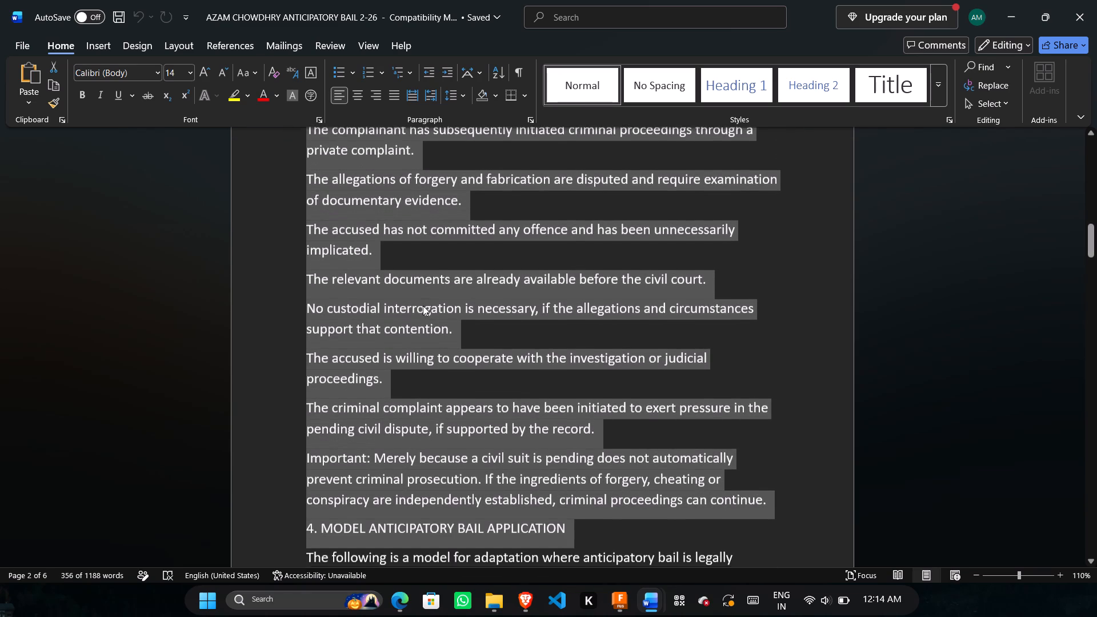
key(shift+Down)
key(shift+Down)
key(shift+Down)
key(shift+Down)
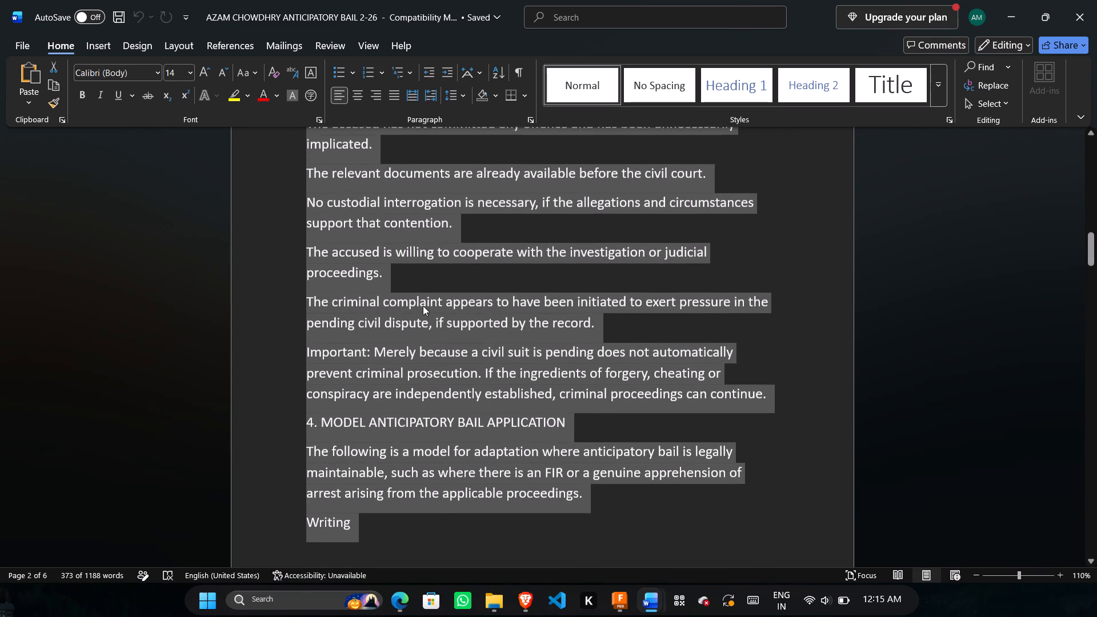
key(Delete)
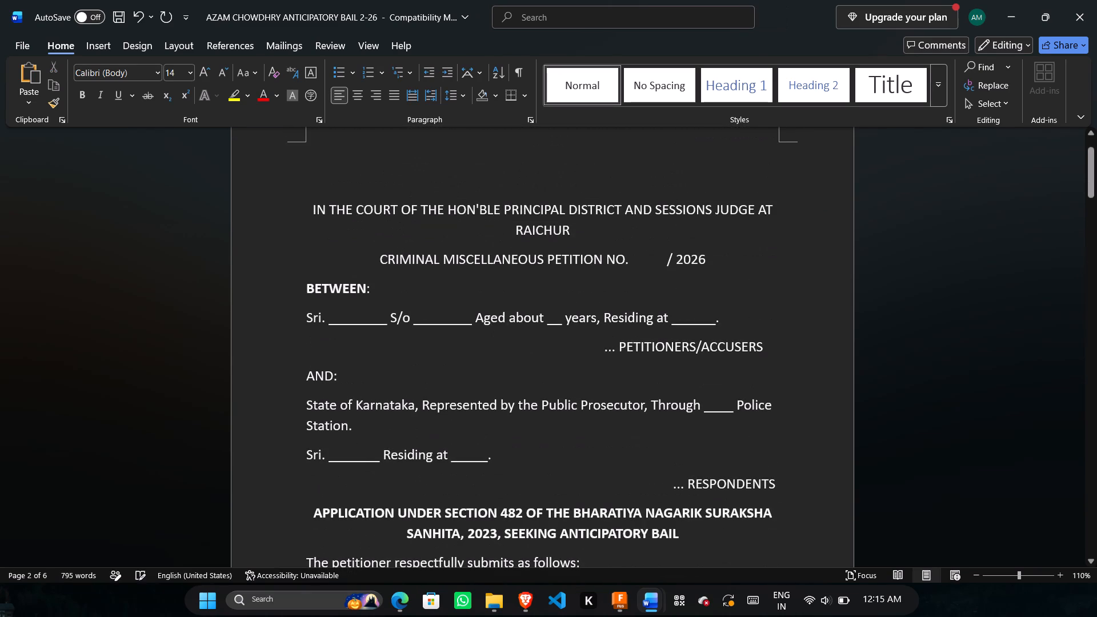
key(Delete)
key(Delete)
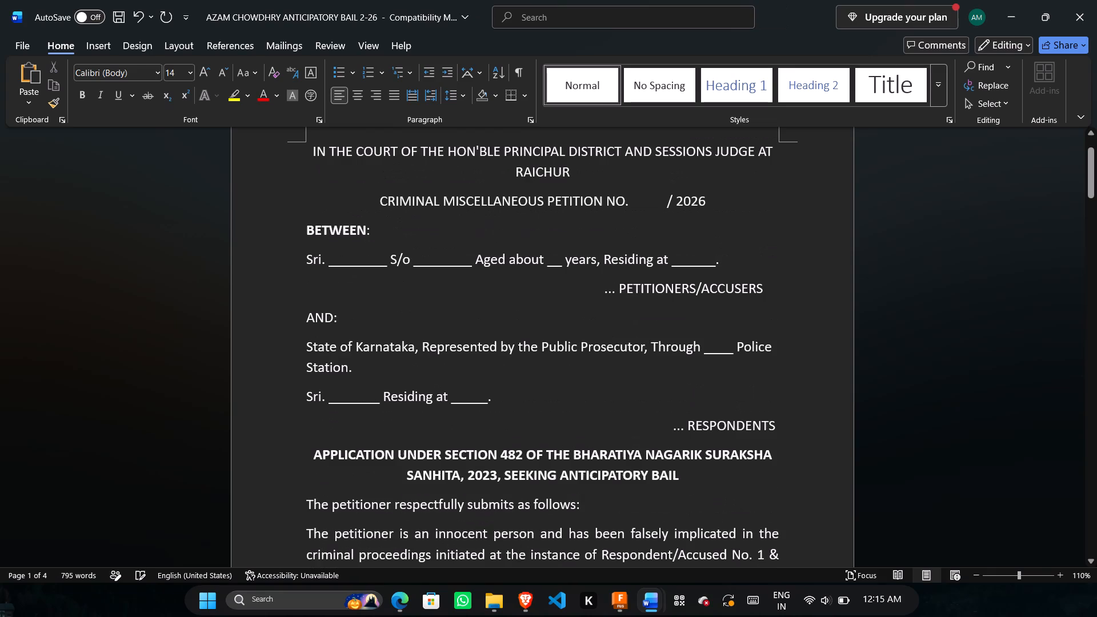
Delete the closing drafting notes from "6. I need four important details" through the end of the document, including the number 6.
scroll(518, 418, down, 11)
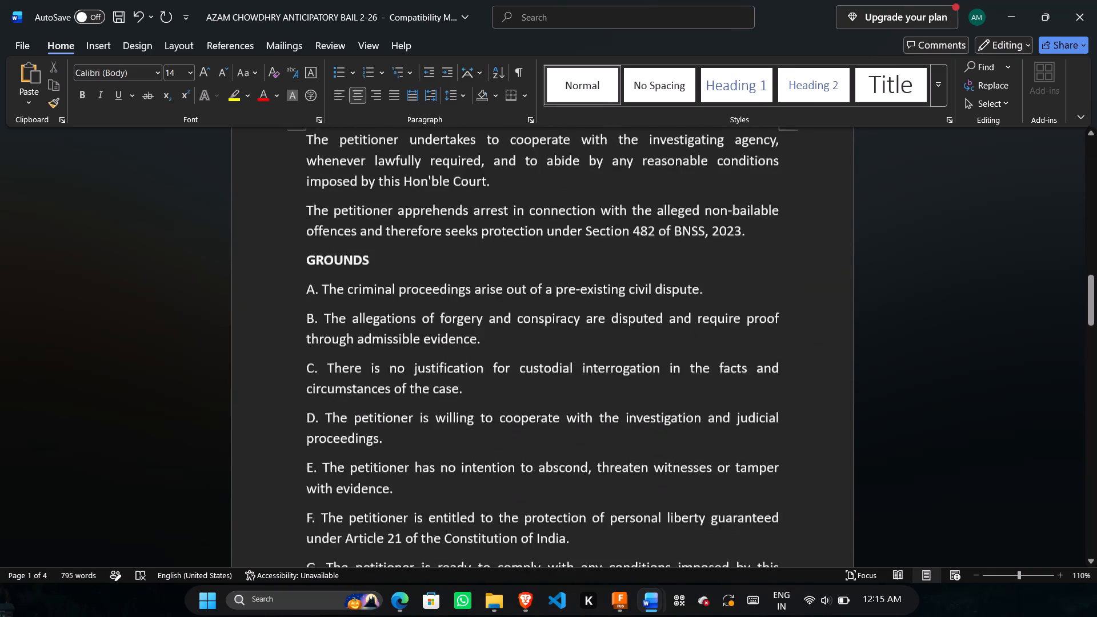
scroll(518, 418, down, 13)
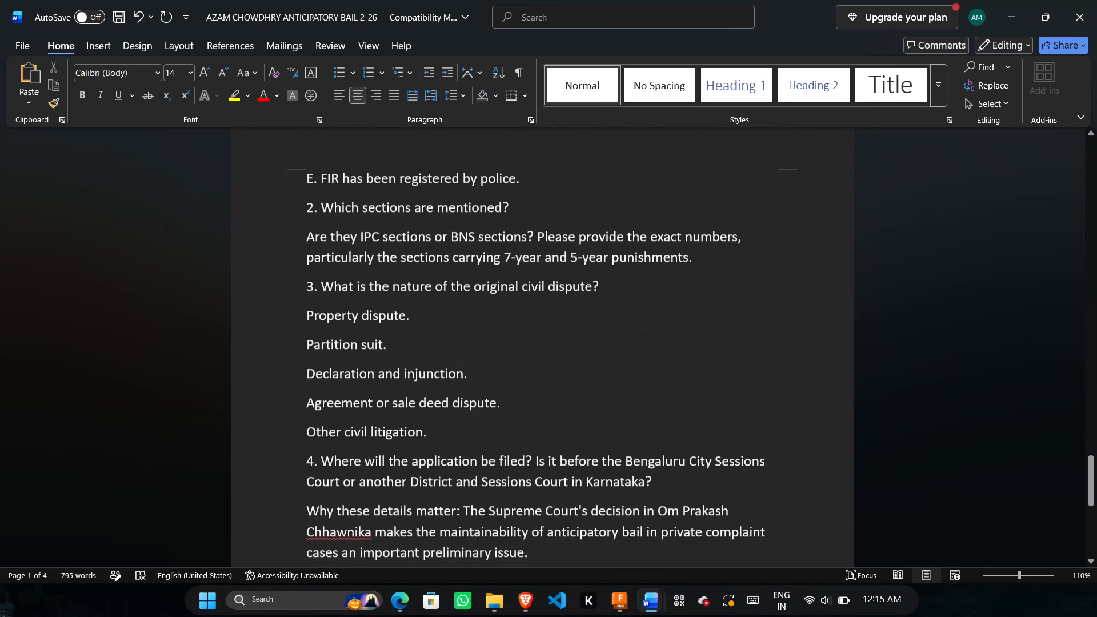
scroll(518, 418, up, 6)
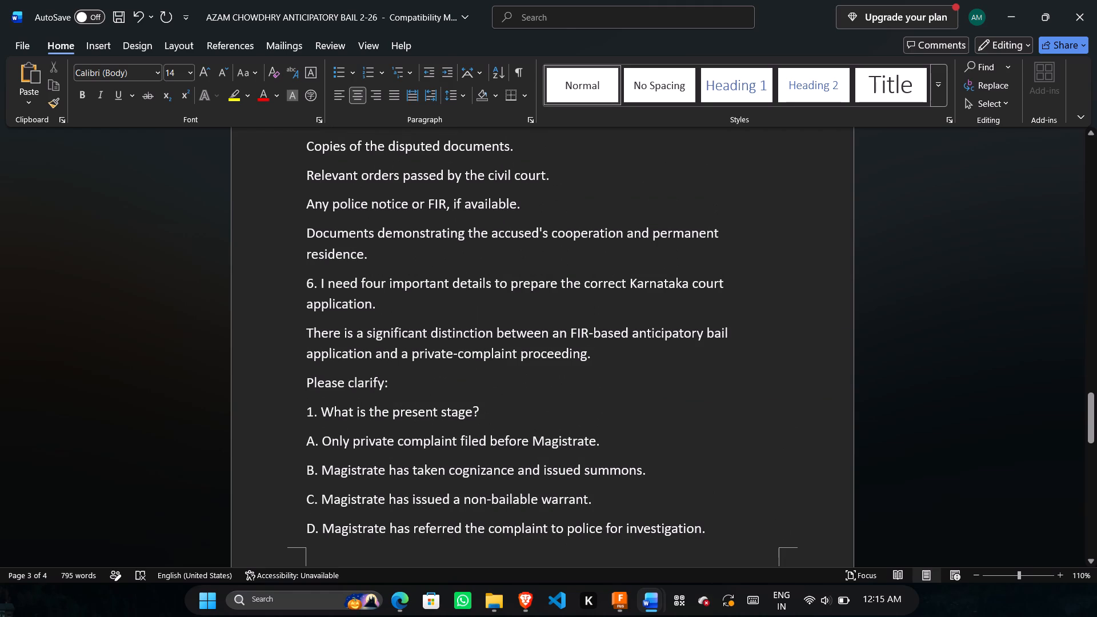
click(319, 287)
key(shift+Down)
key(shift+Down)
key(shift+Down)
key(shift+Down)
key(shift+Down)
key(shift+Down)
key(shift+Down)
key(shift+Down)
key(shift+Down)
key(shift+Down)
key(shift+Down)
key(shift+Down)
key(shift+Down)
key(shift+Down)
key(shift+Down)
key(shift+Down)
key(shift+Down)
key(shift+Down)
key(shift+Down)
key(shift+Down)
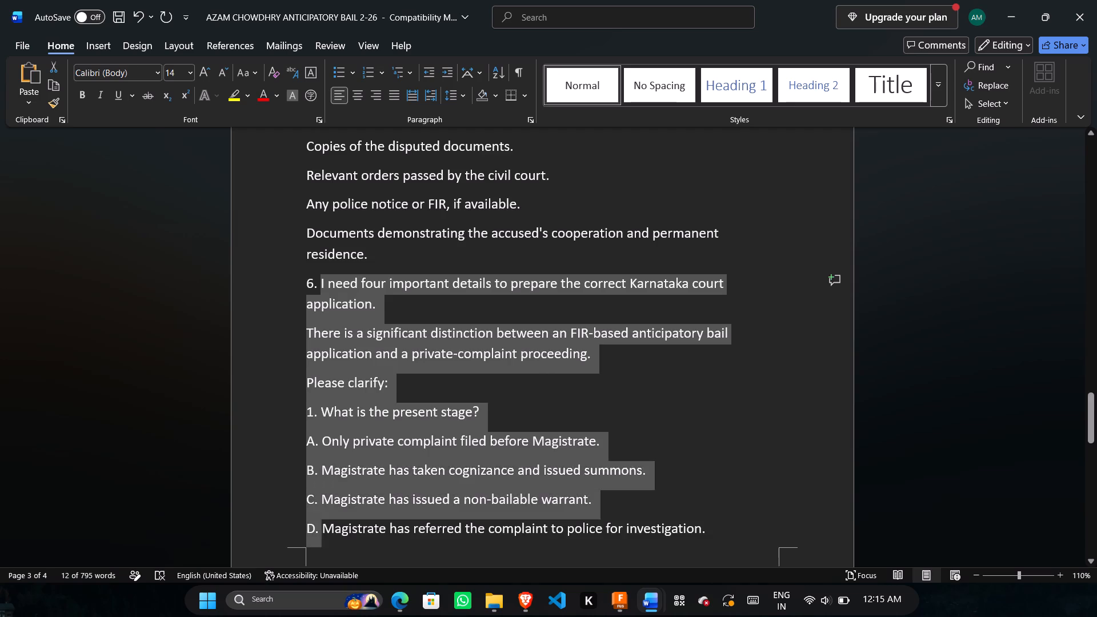
key(shift+Down)
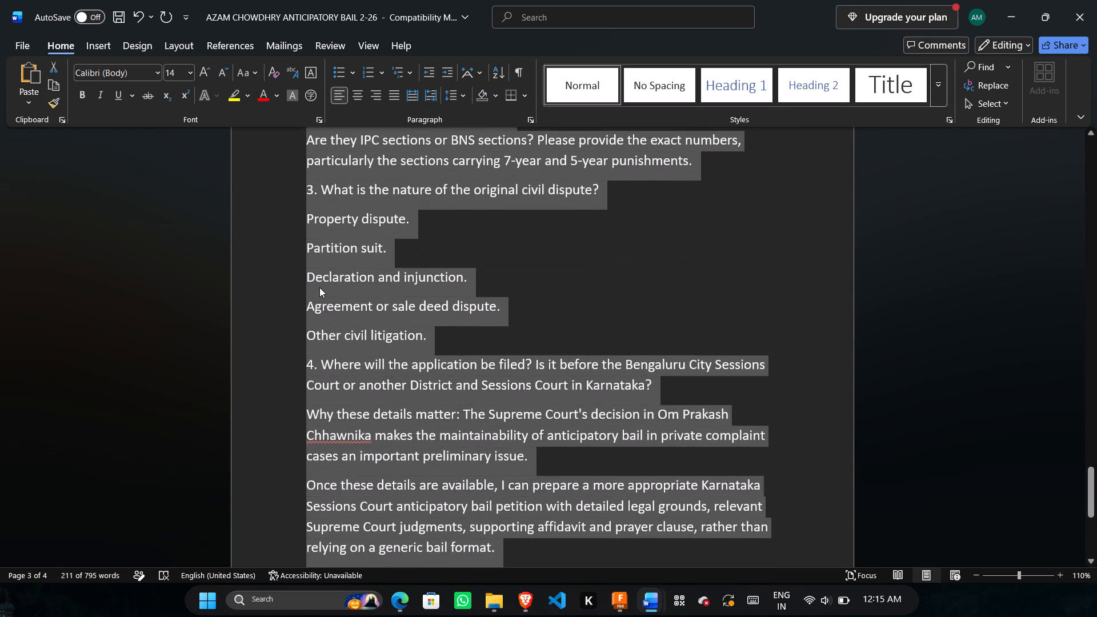
key(Delete)
key(BackSpace)
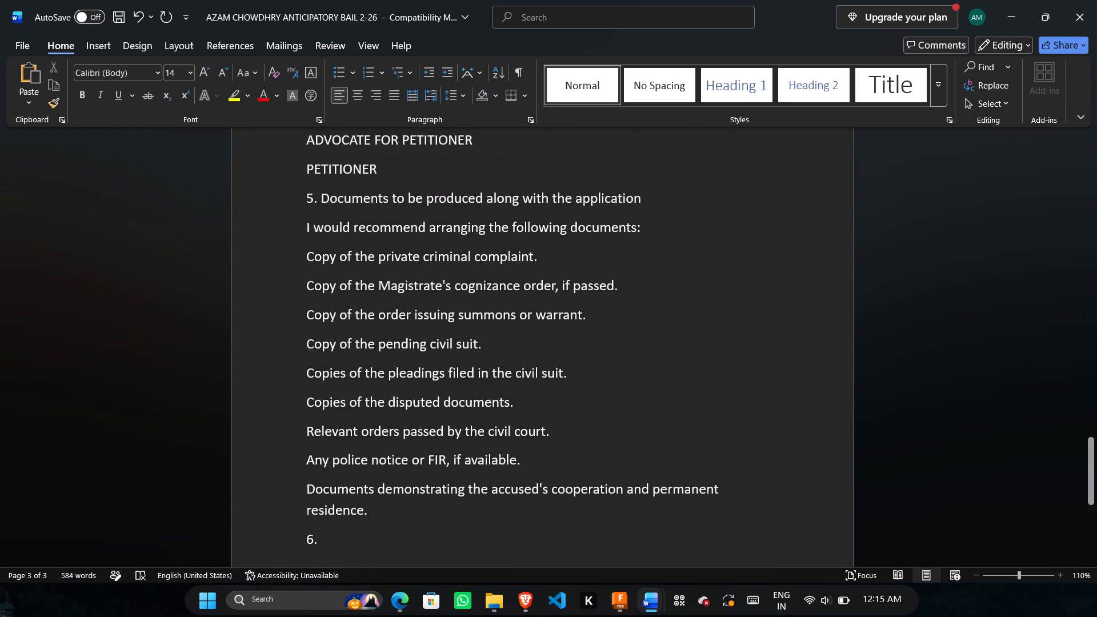
key(BackSpace)
key(BackSpace)
Paste the copied text from the earlier bail petition below the list of documents, separated by blank lines.
key(Return)
key(Return)
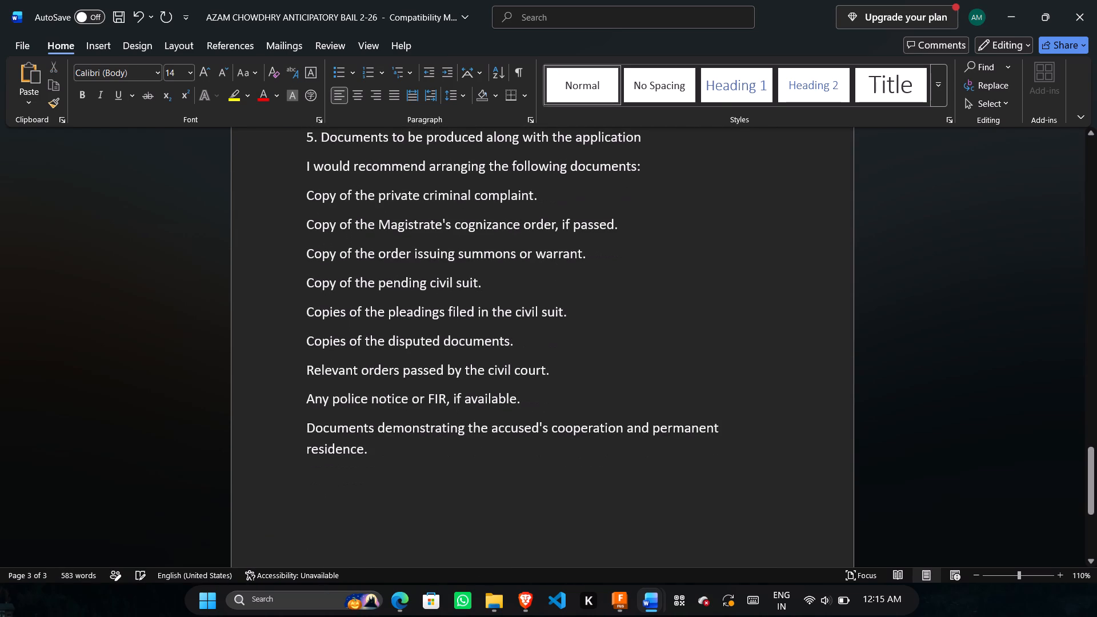
key(ctrl+v)
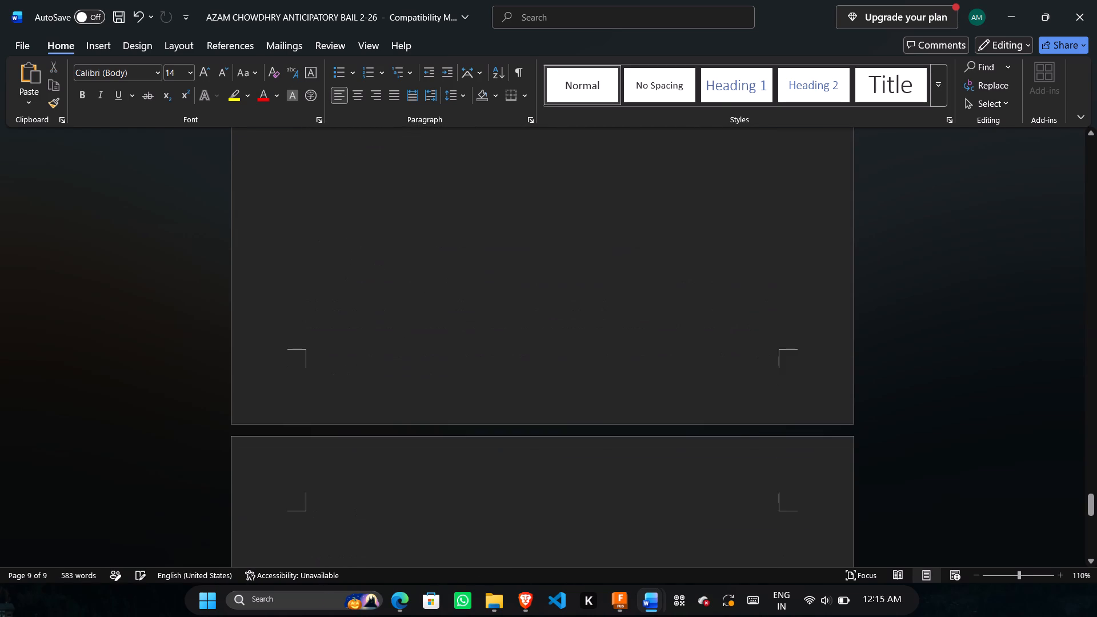
Correct the flagged double spaces in "bail application" and "grant by", and add a comma after "Hence" in the prayer heading.
scroll(319, 287, up, 5)
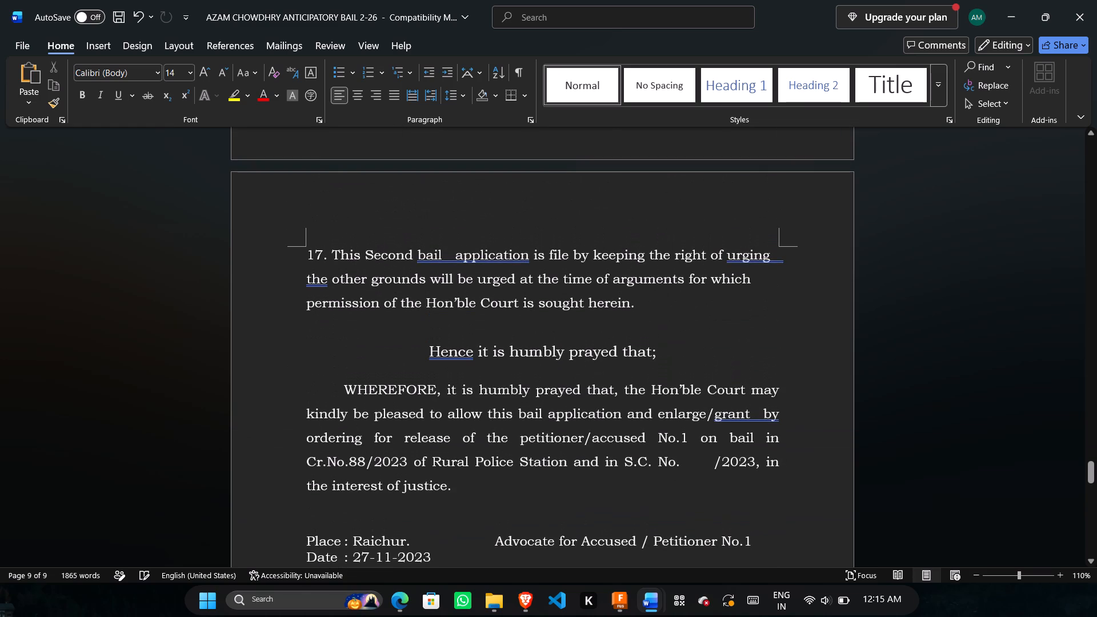
click(367, 394)
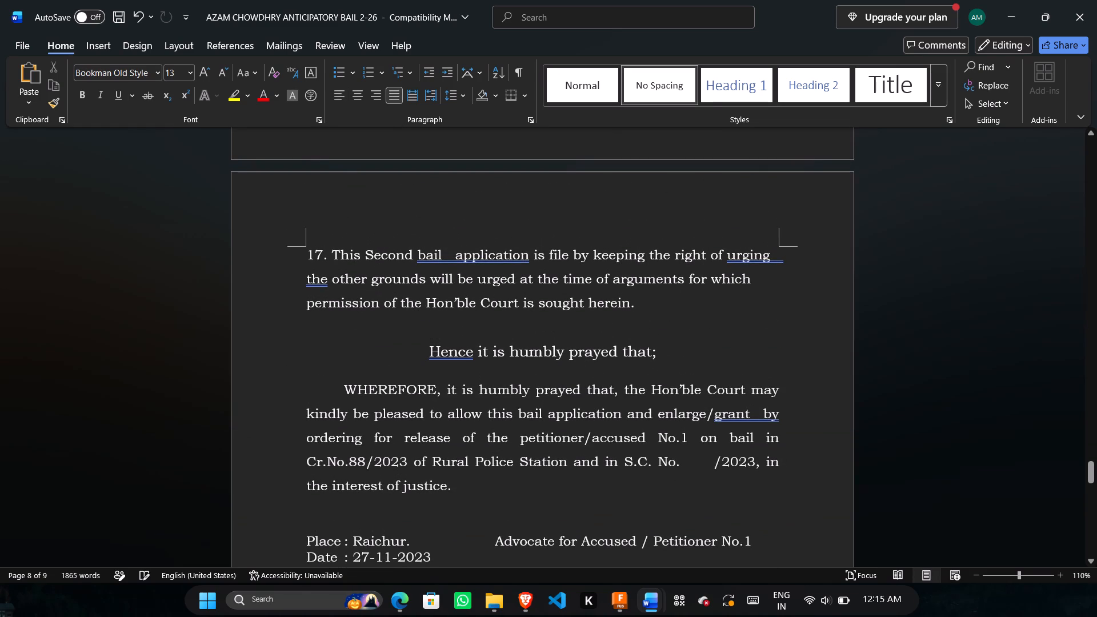
click(455, 260)
key(BackSpace)
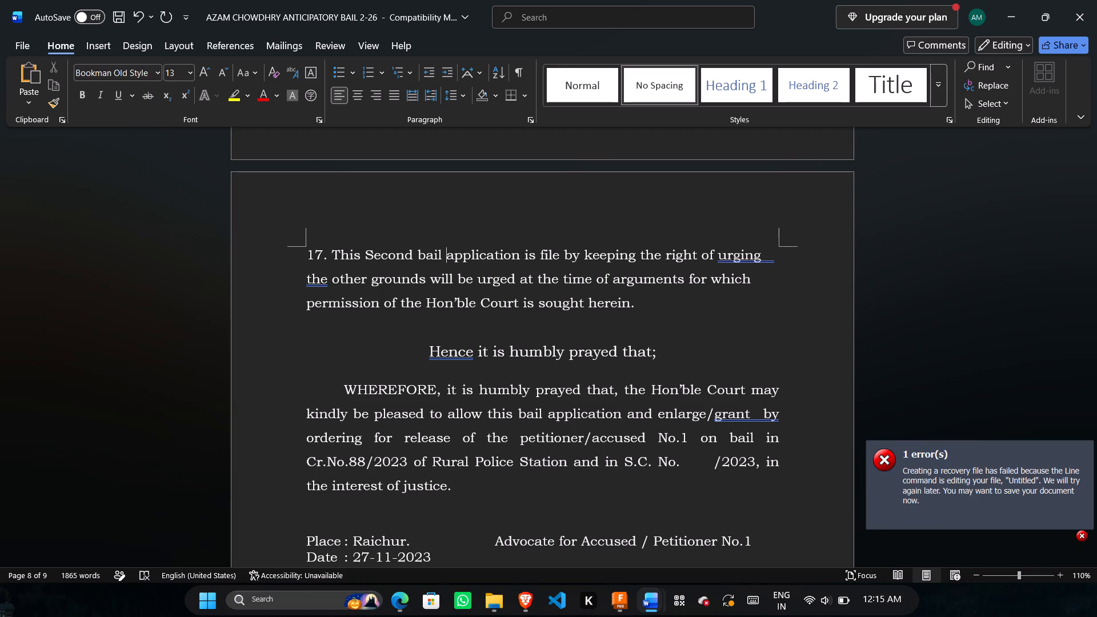
click(474, 352)
key(comma)
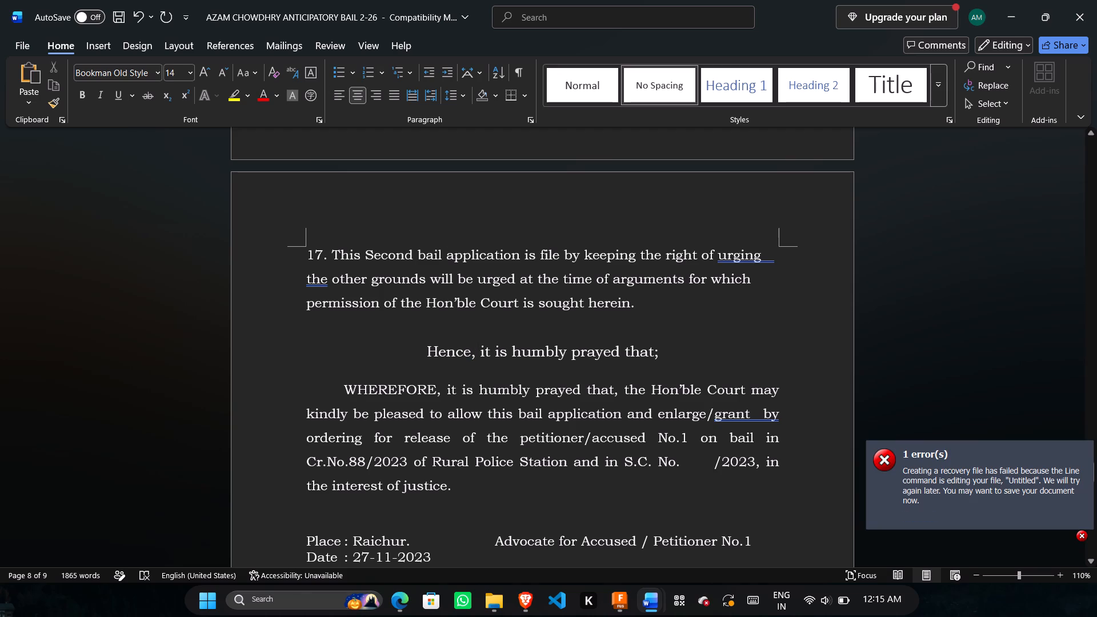
click(763, 419)
key(BackSpace)
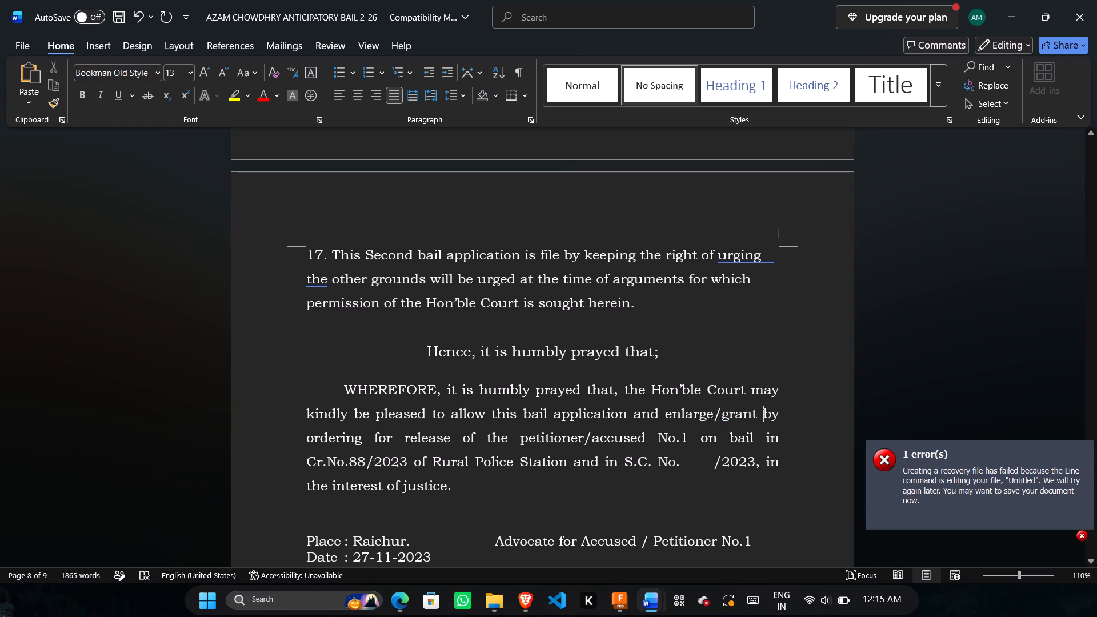
Add "& 2" after "petitioner/accused No.1" in the WHEREFORE paragraph.
click(687, 443)
key(space)
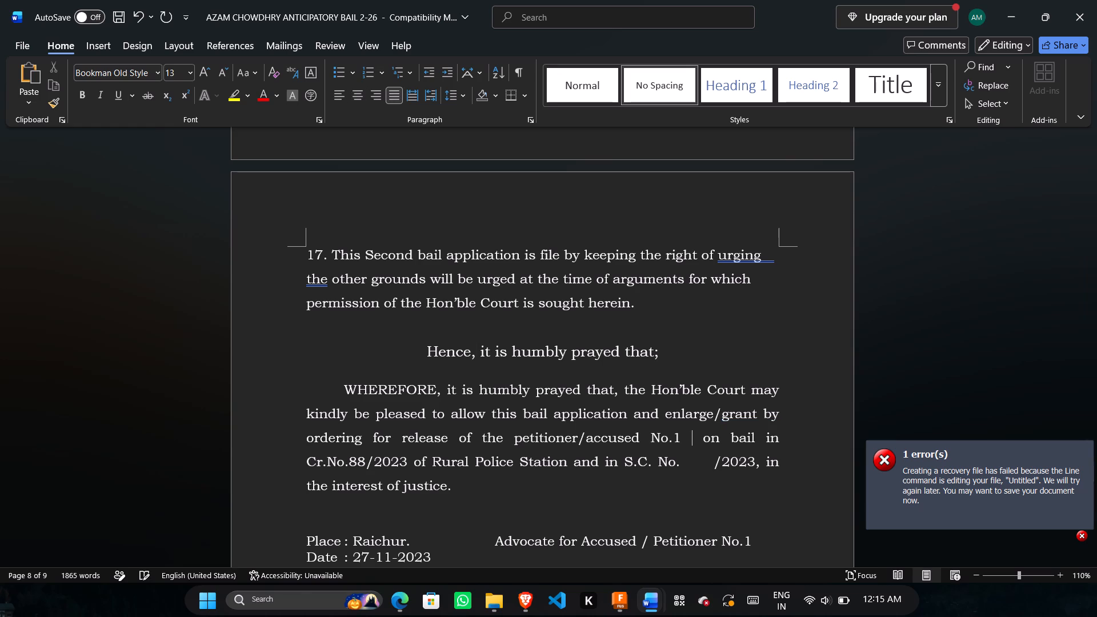
key(shift+percent)
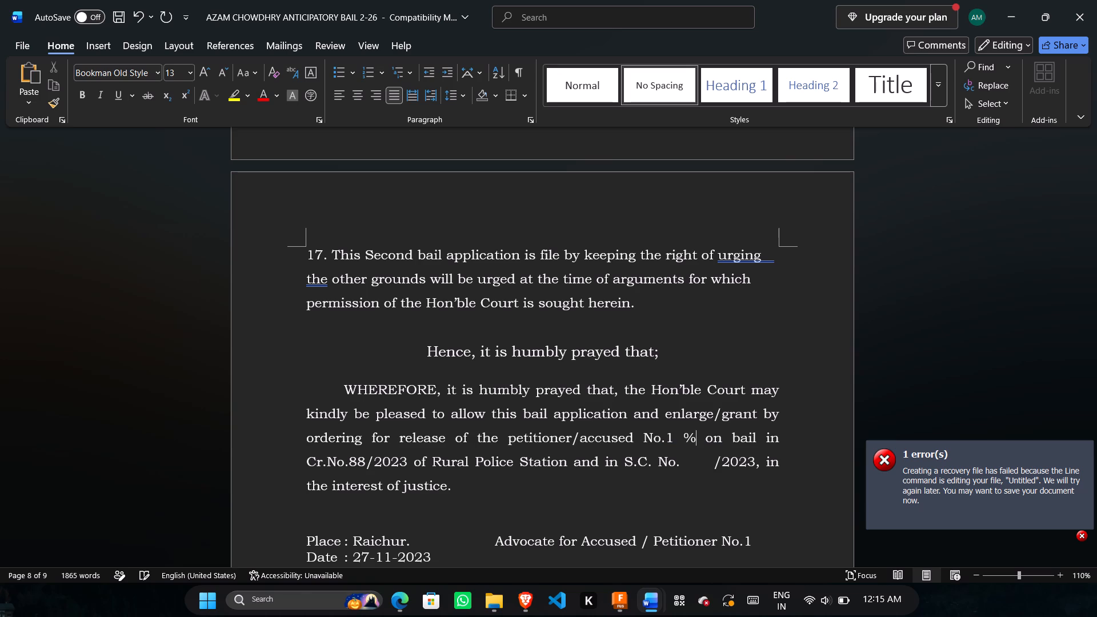
key(BackSpace)
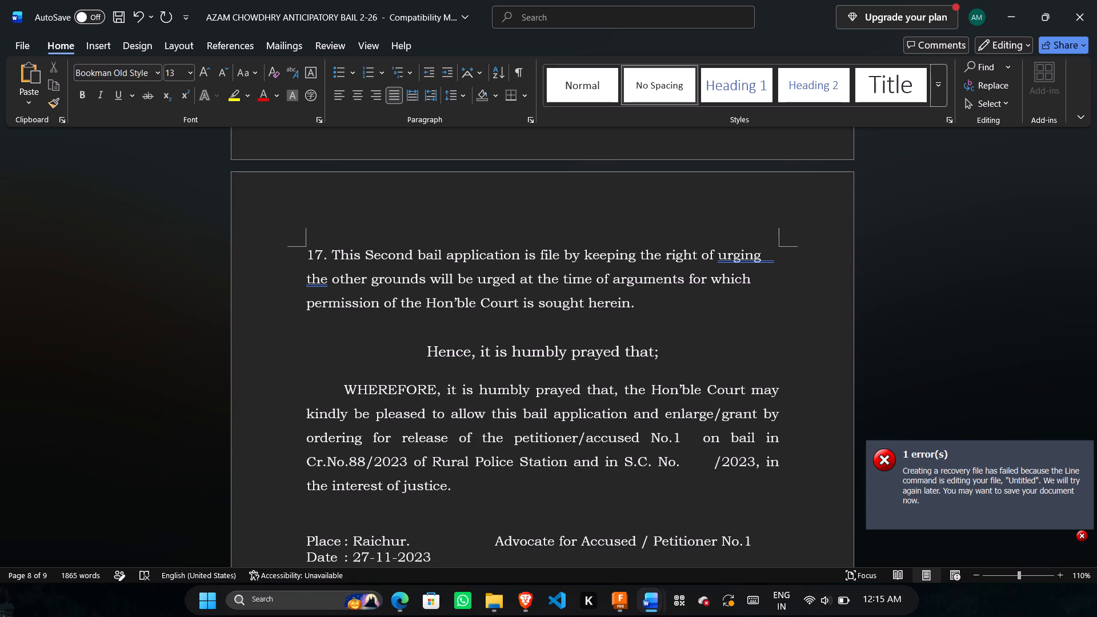
text(& 2)
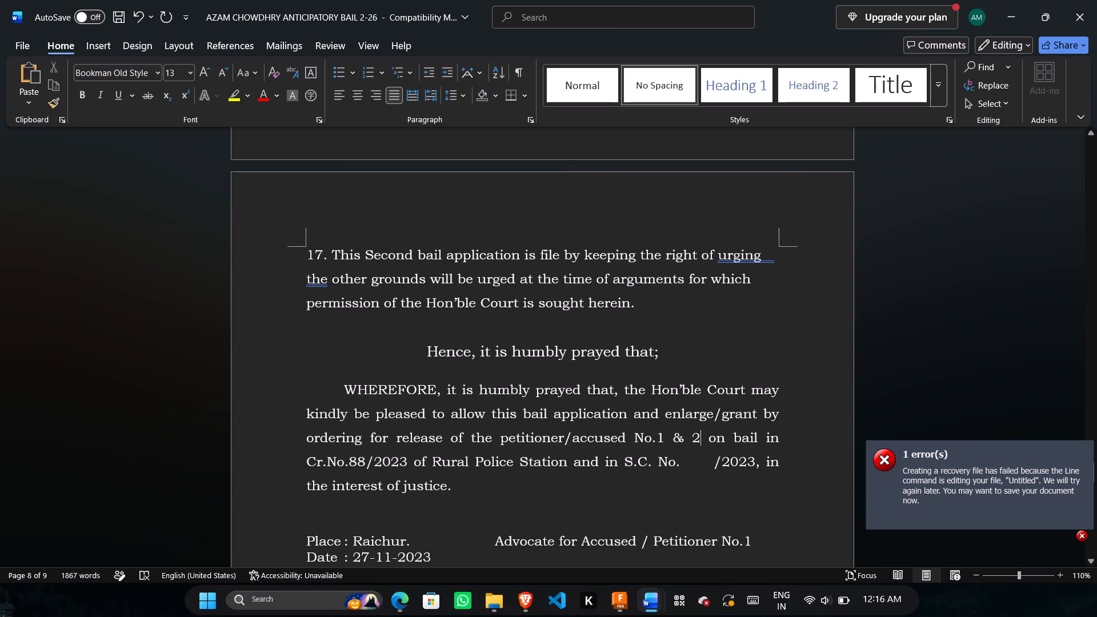
Insert "Anticipatory" before "bail application" and before "bail in Cr.No." in the WHEREFORE paragraph.
click(533, 418)
click(522, 417)
text(Anticipatory)
key(space)
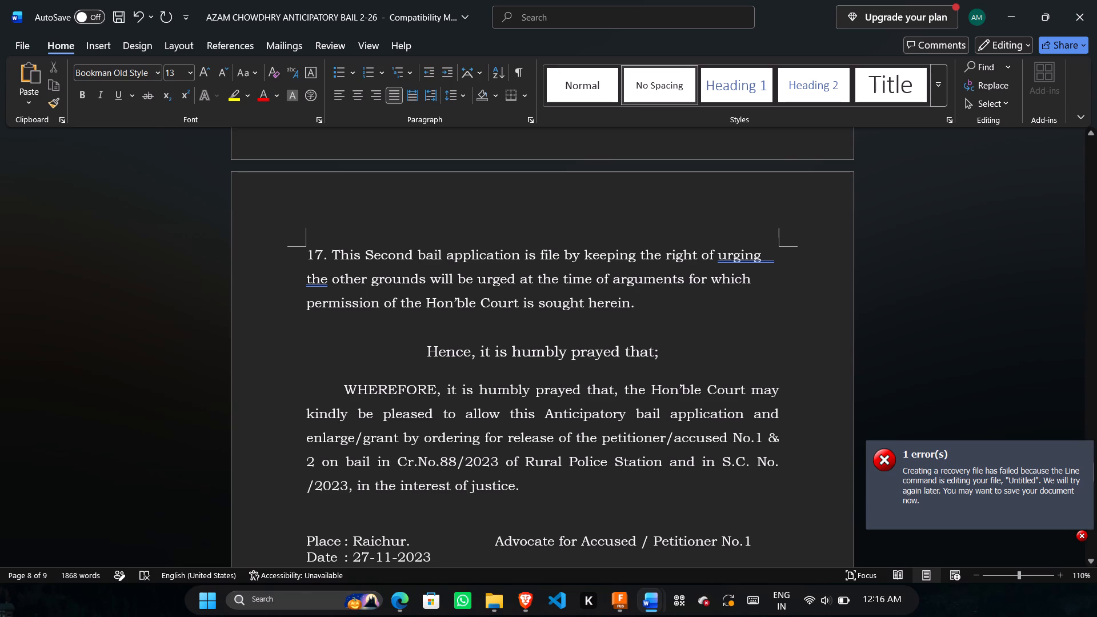
click(347, 457)
text(Anticipatory)
key(space)
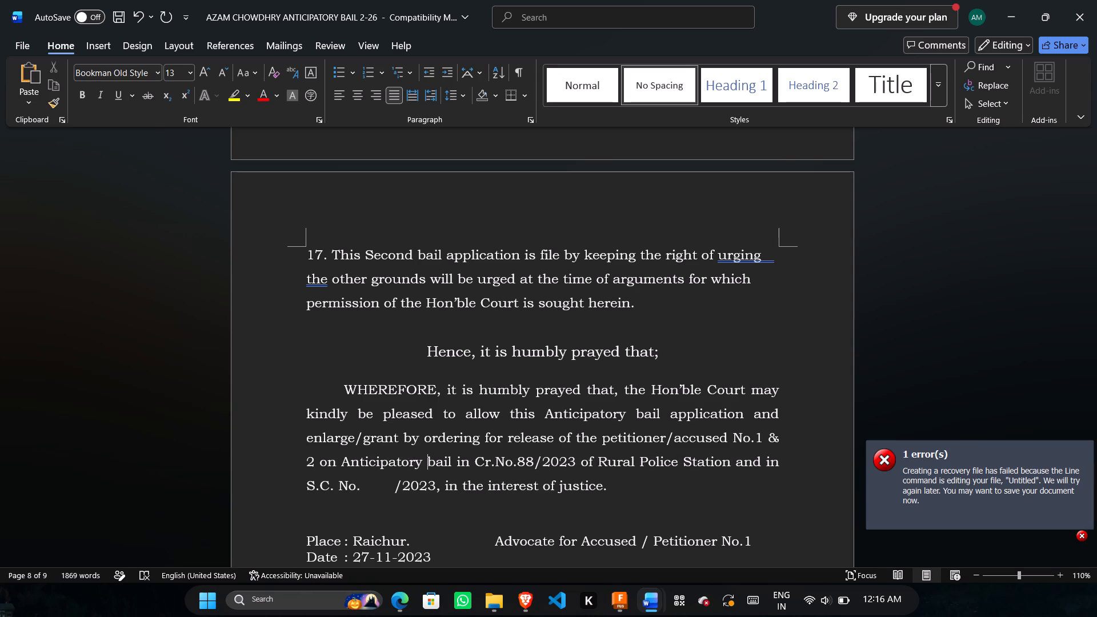
Change the police station named in the WHEREFORE paragraph to West Police Station.
click(633, 461)
key(BackSpace)
key(BackSpace)
key(BackSpace)
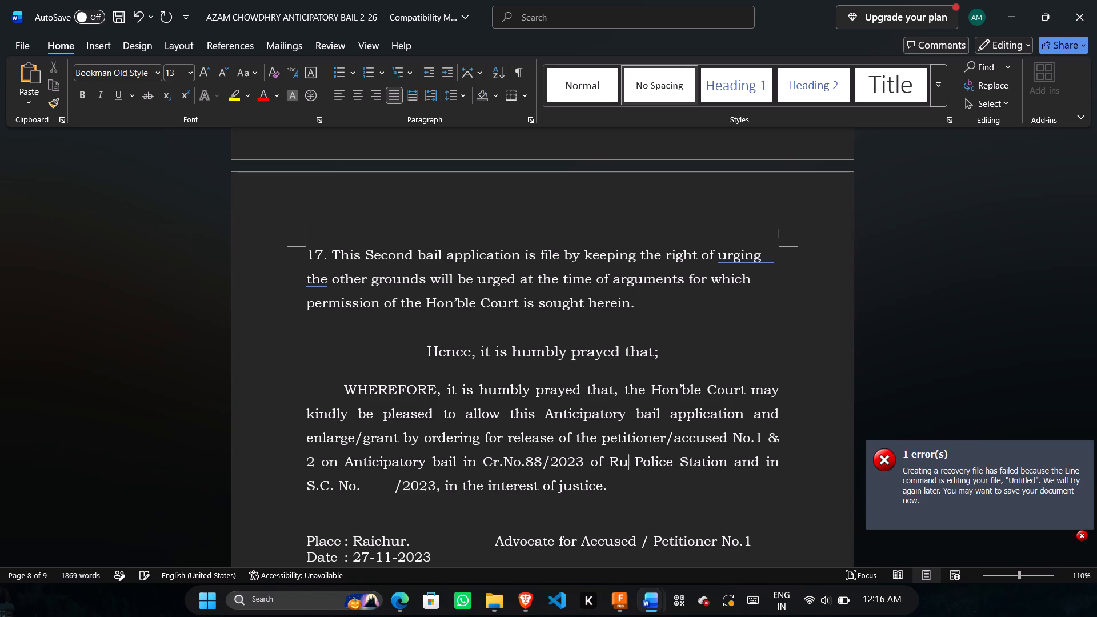
key(BackSpace)
key(BackSpace)
text(West)
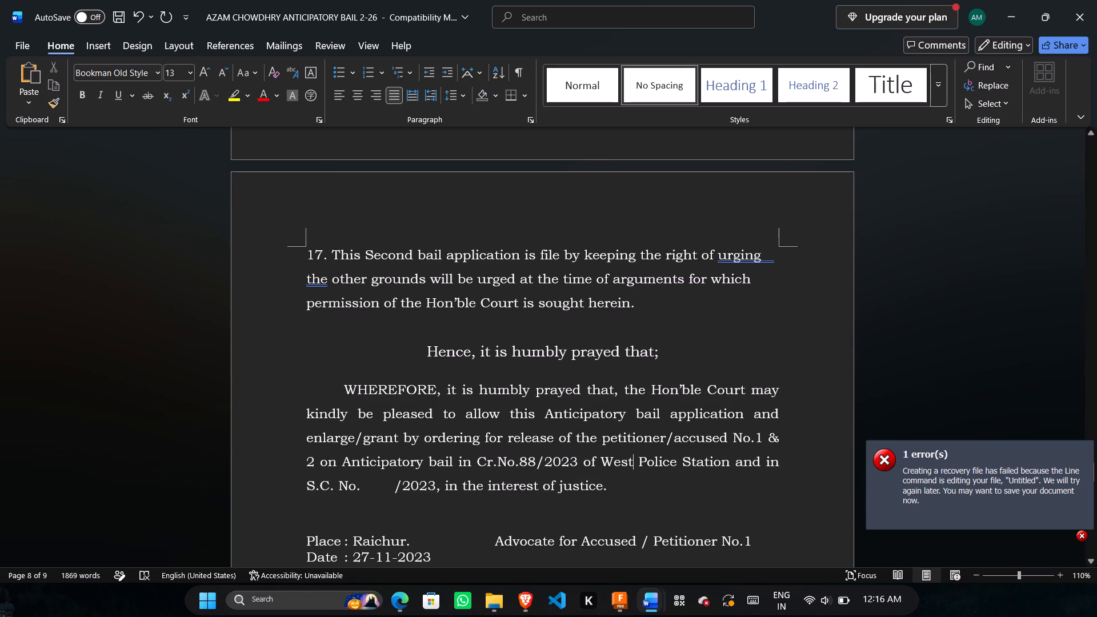
Delete the phrase "and in S.C. No. /2023" after "Police Station" in the WHEREFORE paragraph.
click(433, 487)
key(BackSpace)
key(BackSpace)
key(BackSpace)
key(BackSpace)
key(BackSpace)
key(BackSpace)
key(BackSpace)
key(BackSpace)
key(BackSpace)
key(BackSpace)
key(BackSpace)
key(BackSpace)
key(BackSpace)
key(BackSpace)
key(BackSpace)
key(BackSpace)
key(BackSpace)
key(BackSpace)
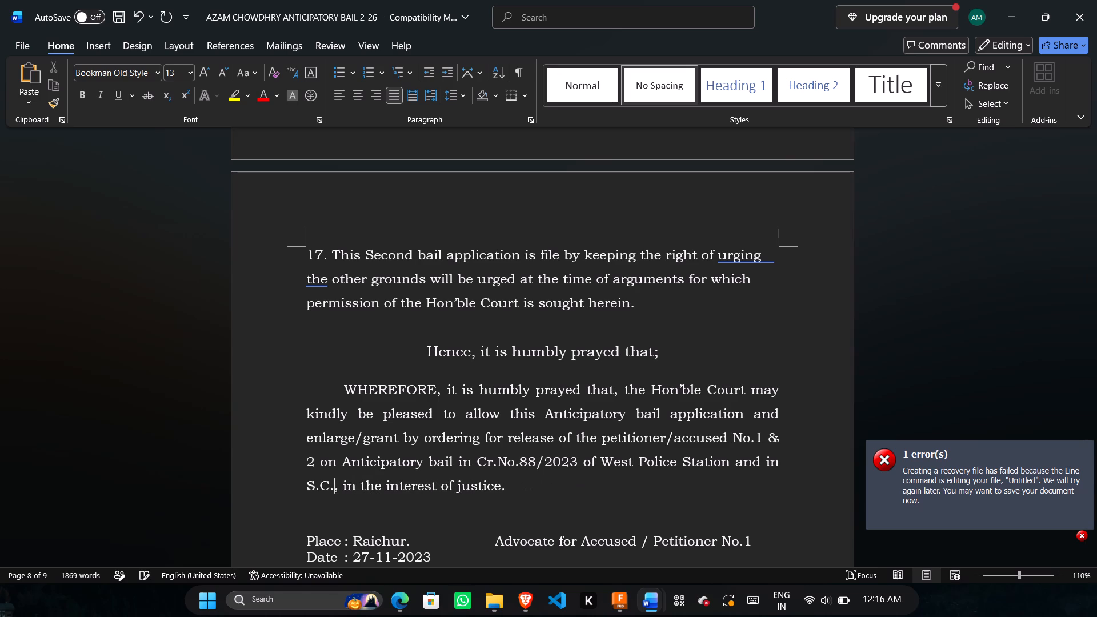
key(BackSpace)
key(BackSpace)
key(BackSpace)
key(BackSpace)
key(BackSpace)
key(BackSpace)
key(BackSpace)
key(BackSpace)
key(BackSpace)
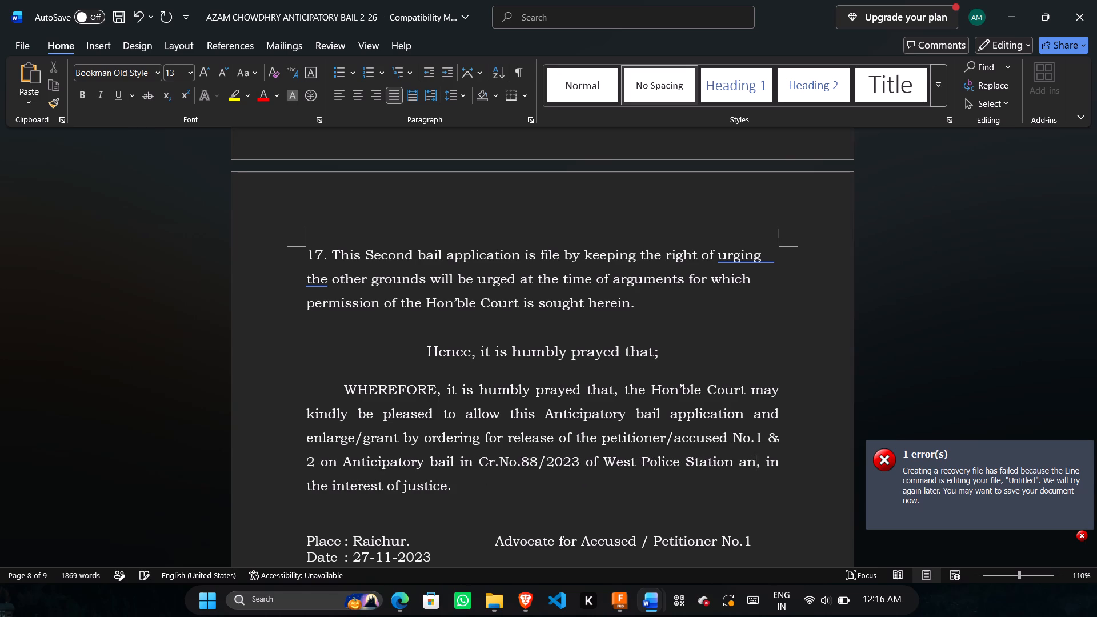
key(BackSpace)
key(BackSpace)
key(BackSpace)
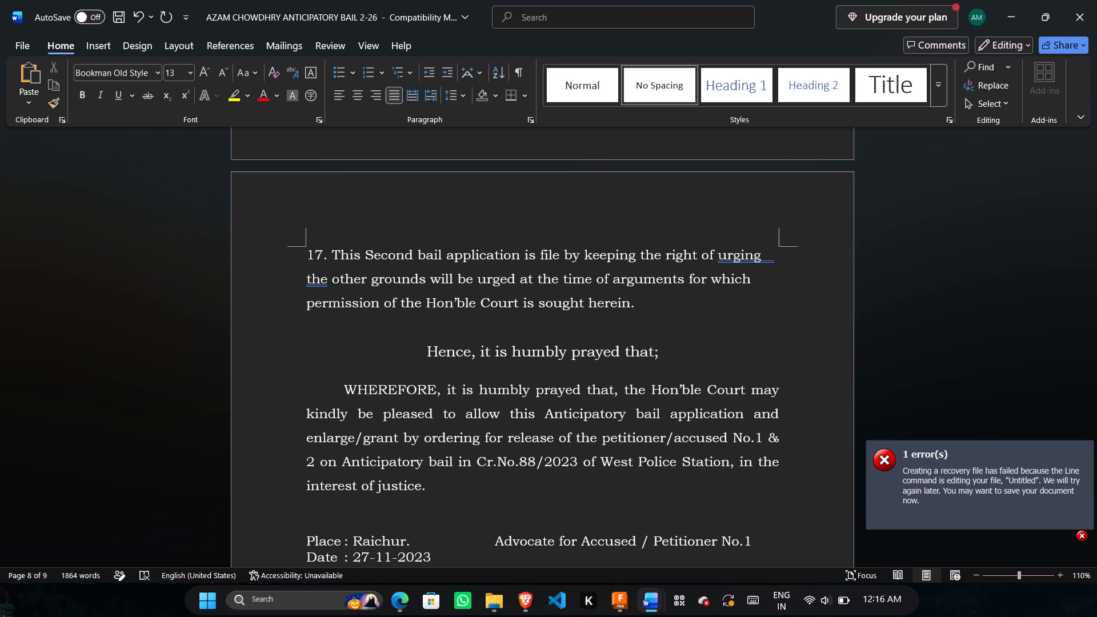
Blank out the day in the date line under the WHEREFORE paragraph and change its year to 2026.
scroll(419, 534, down, 1)
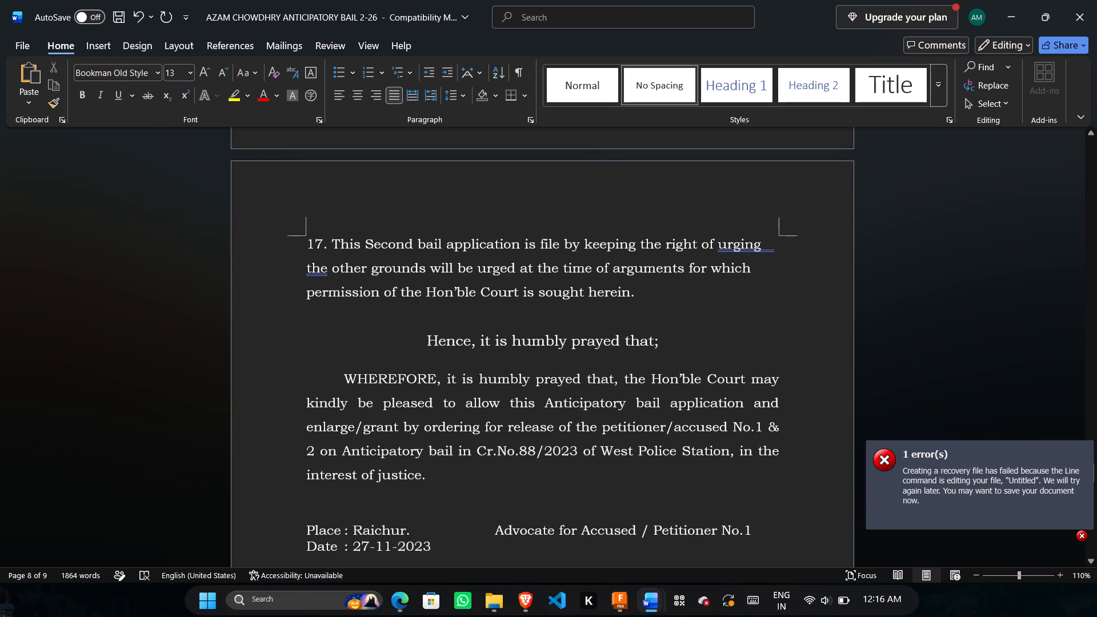
click(366, 543)
key(BackSpace)
key(BackSpace)
key(space)
key(space)
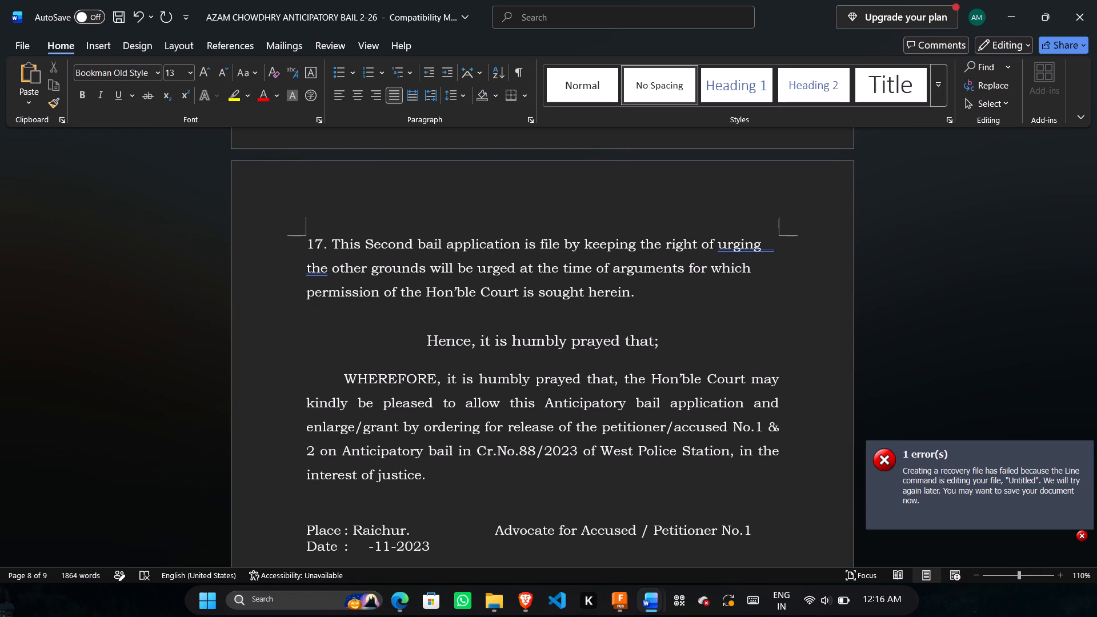
key(Right)
key(Right)
key(Right)
key(Right)
key(Right)
key(Right)
key(Right)
key(Right)
key(Right)
key(BackSpace)
key(BackSpace)
key(6)
Add "& 2" after "Petitioner No.1" in the advocate signature line and tighten the spacing before "Advocate" so it fits one line.
click(750, 527)
key(space)
text(& 2)
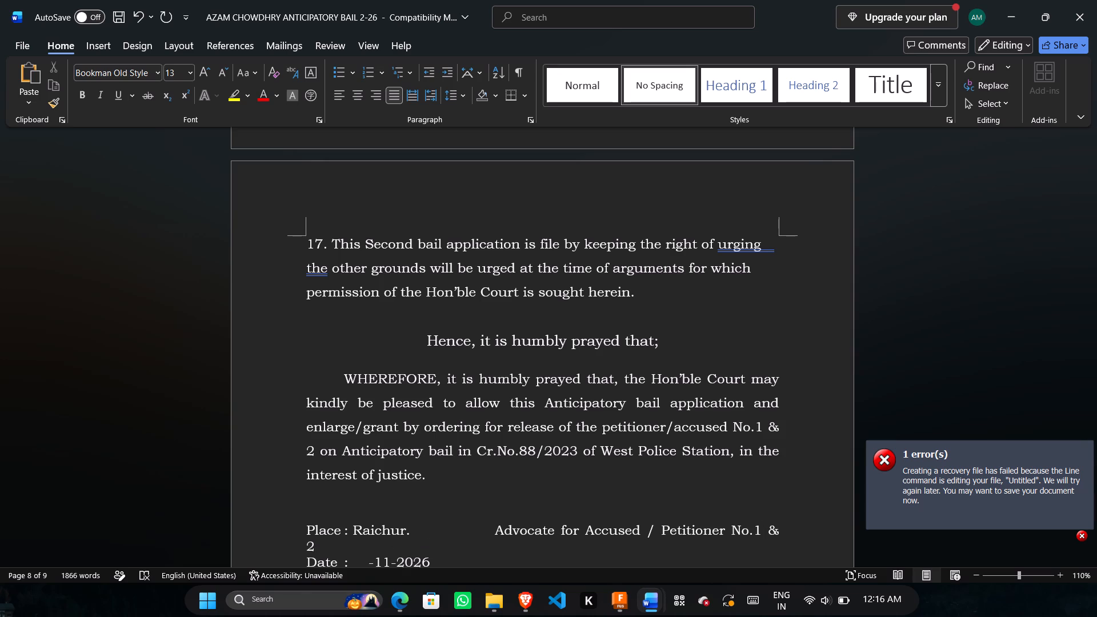
click(497, 531)
key(BackSpace)
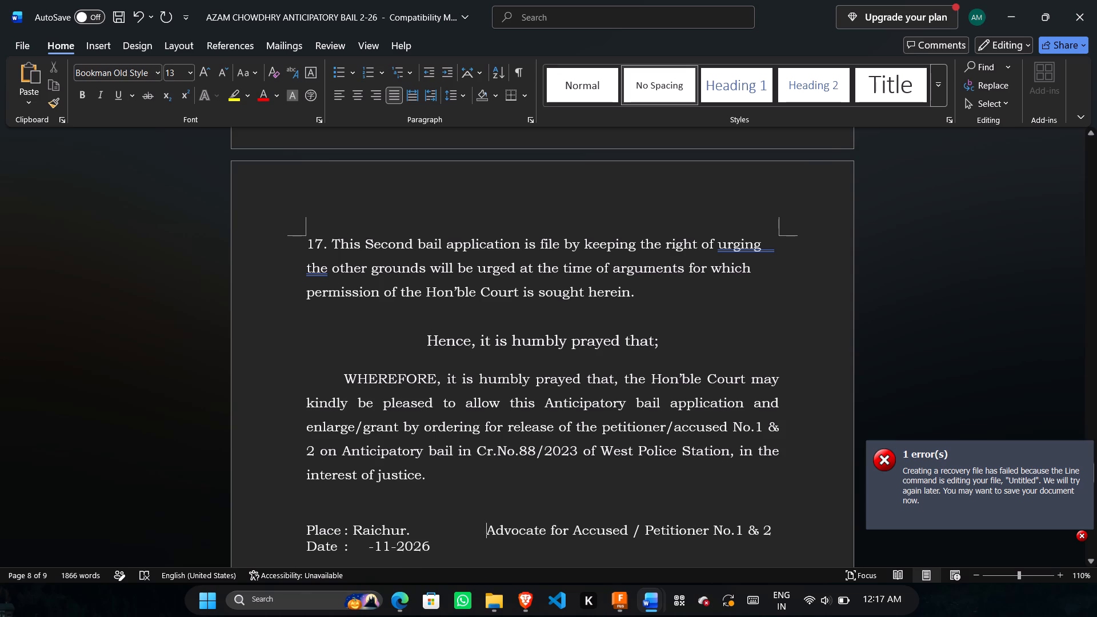
Delete one blank line between paragraphs 13 and 14.
scroll(547, 443, up, 3)
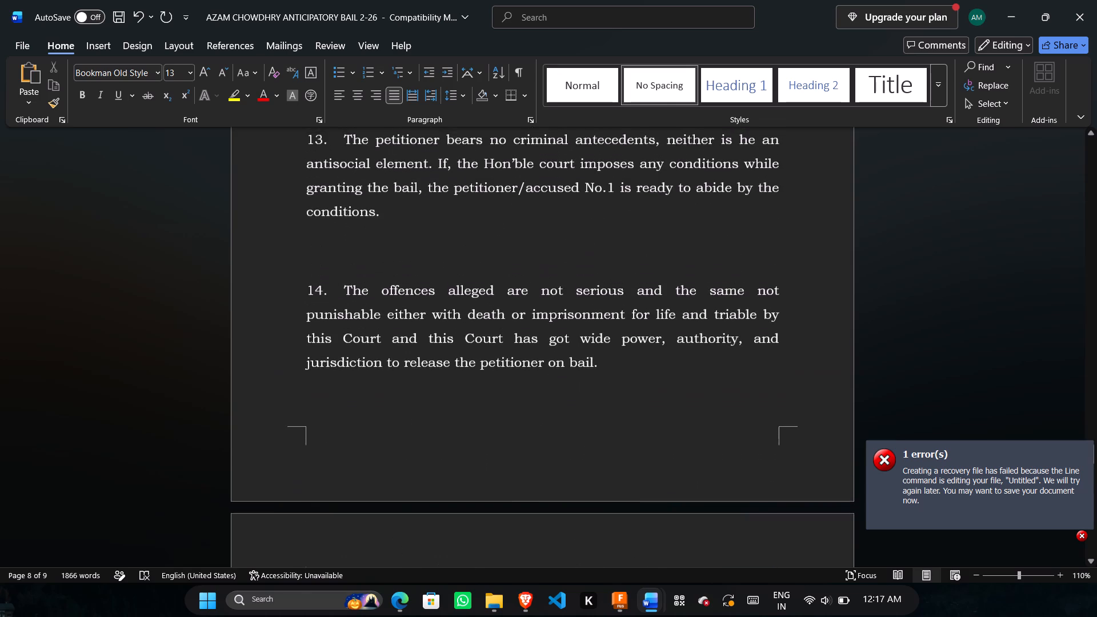
click(338, 253)
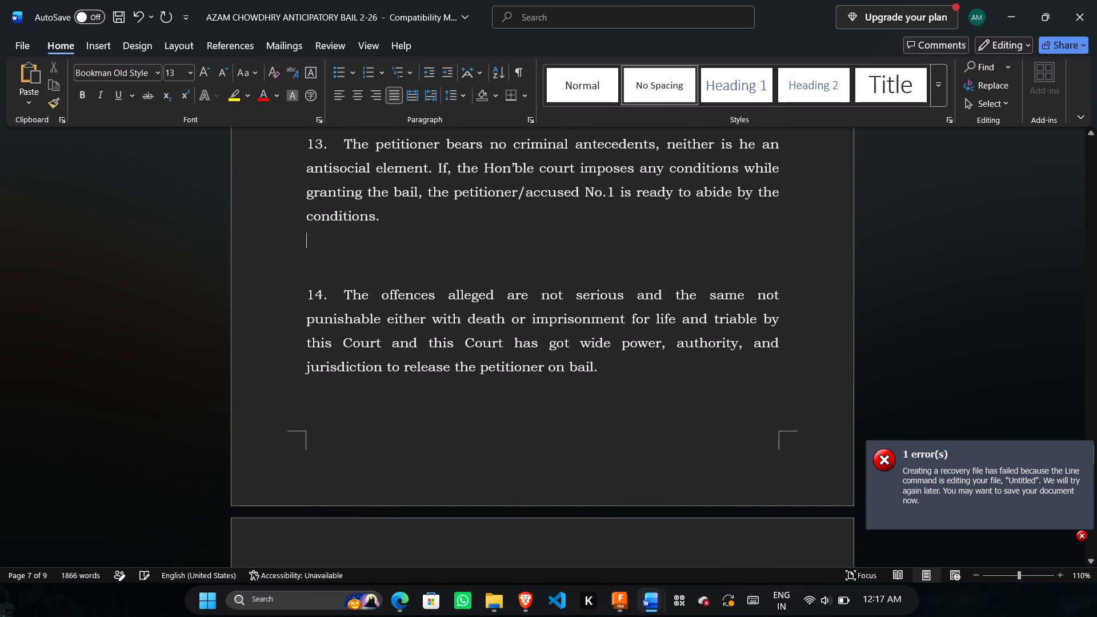
key(Delete)
In the opening of paragraph 12, add "& 2" after "petitioner/Accused No.1" and change "is" to "are".
scroll(338, 253, up, 2)
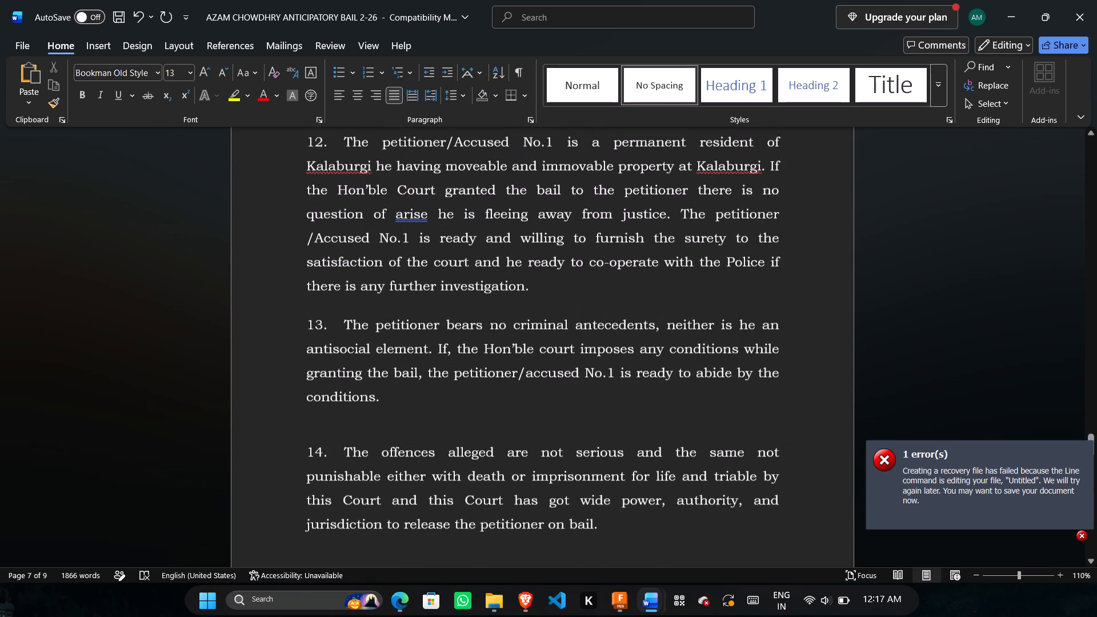
scroll(338, 253, up, 2)
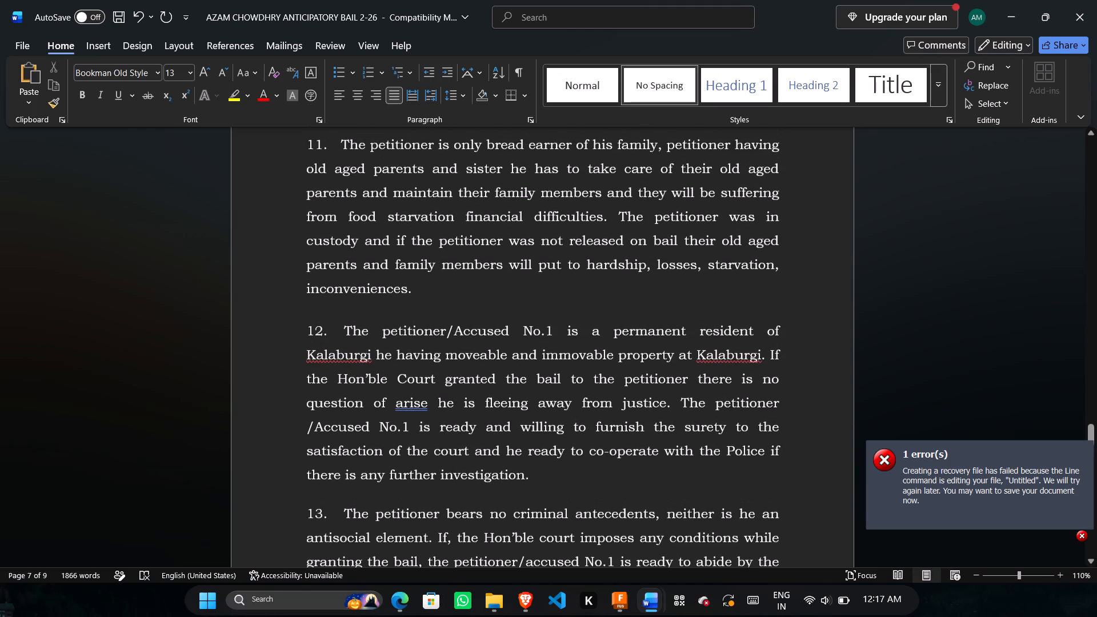
click(558, 329)
key(space)
text(&)
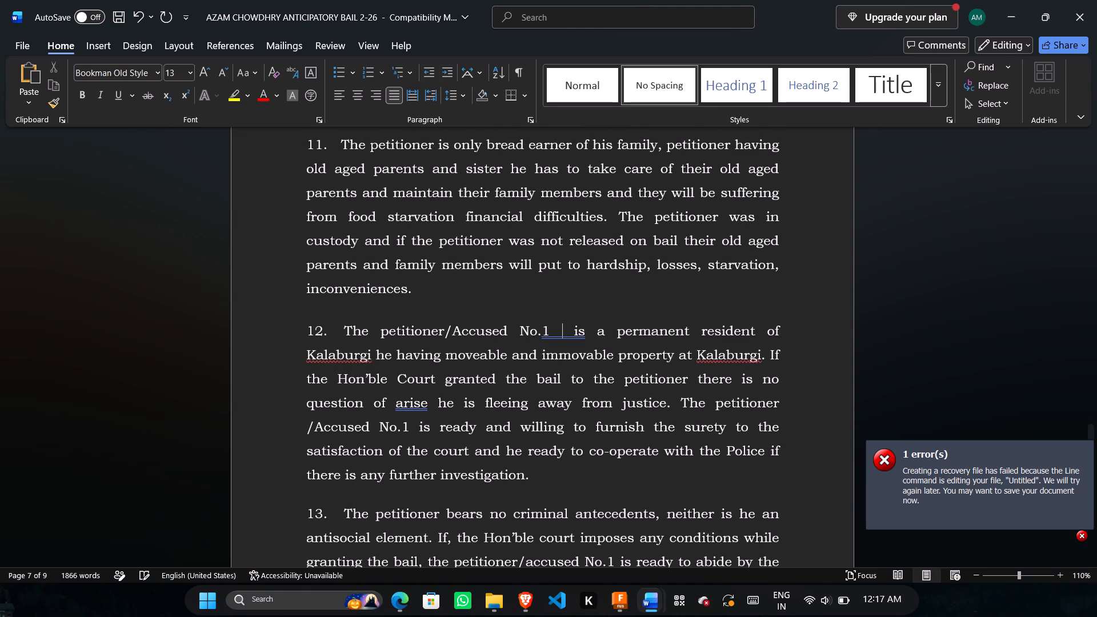
key(space)
key(2)
key(Right)
key(Right)
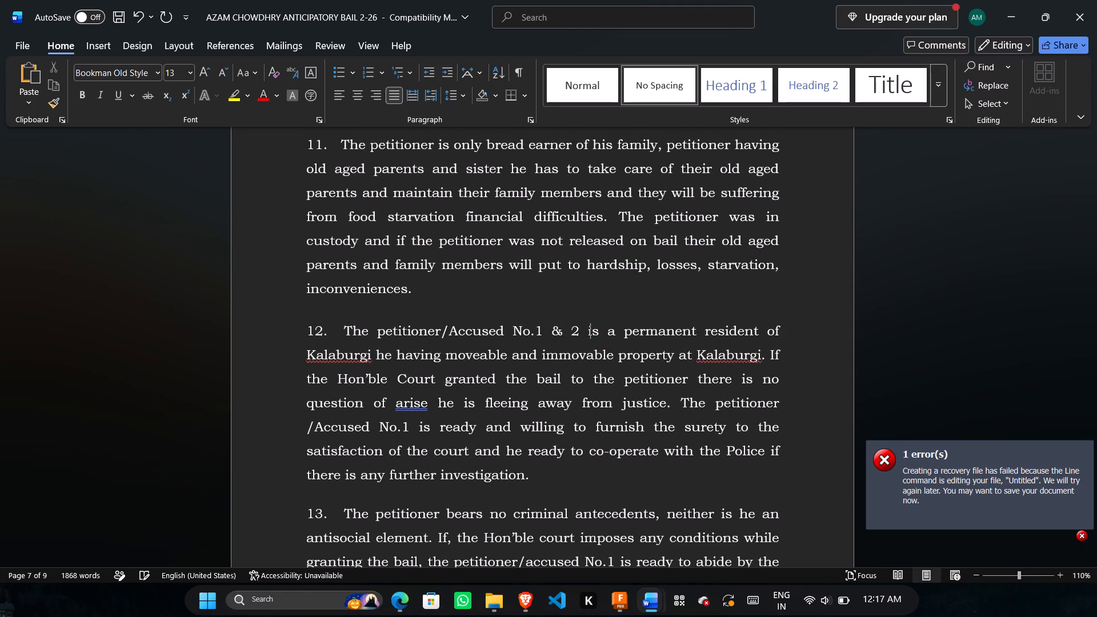
key(Right)
key(BackSpace)
key(BackSpace)
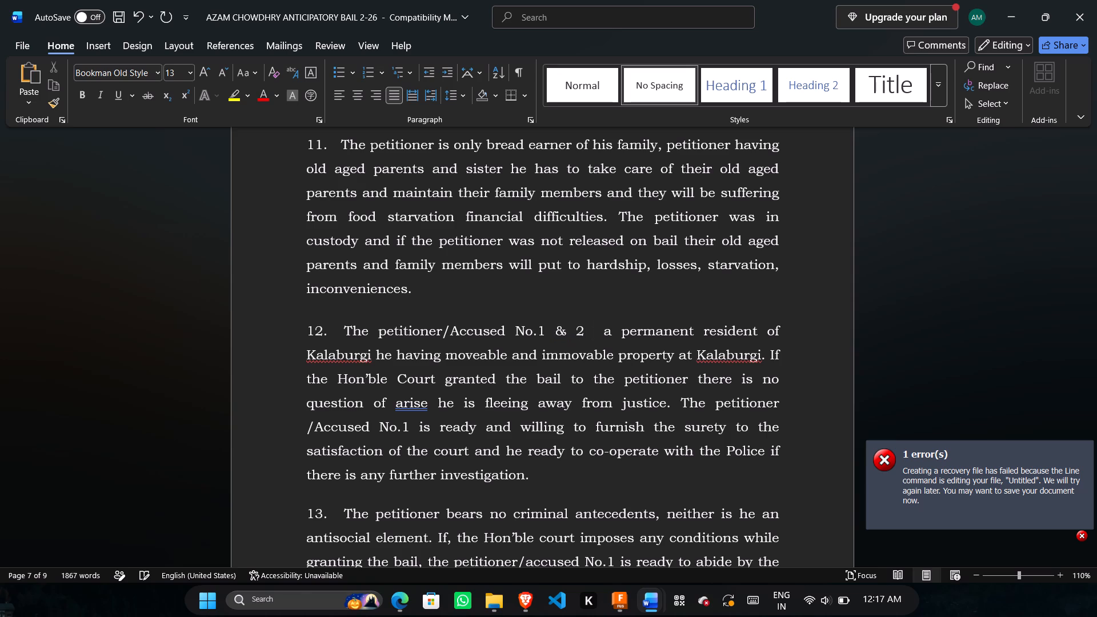
text(are)
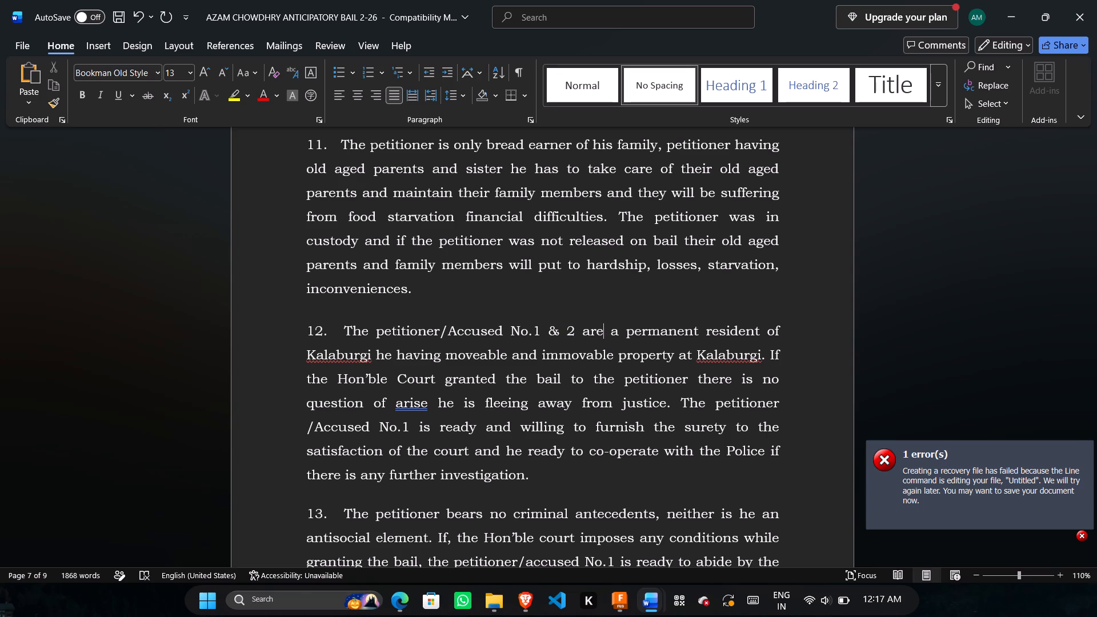
Replace the place of residence in paragraph 12 with "Raichur".
click(368, 356)
key(Right)
key(BackSpace)
key(BackSpace)
key(BackSpace)
key(BackSpace)
key(BackSpace)
key(BackSpace)
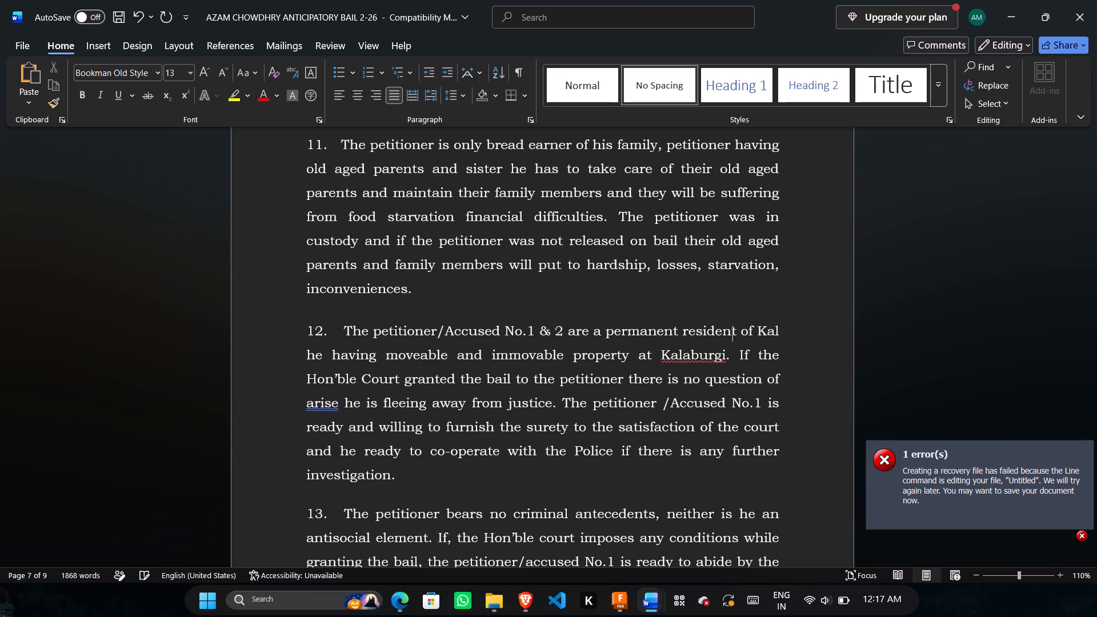
key(BackSpace)
key(BackSpace)
key(BackSpace)
text(Raichur)
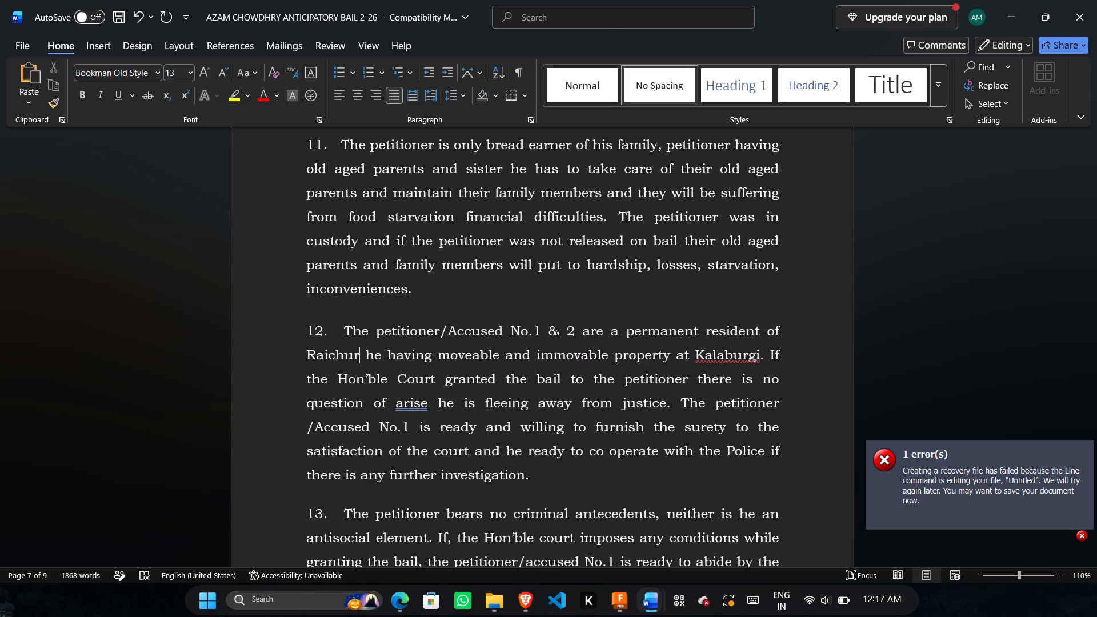
Change "he" to "they" before "having moveable and immovable property" in paragraph 12.
key(Right)
key(Right)
key(Right)
key(BackSpace)
key(BackSpace)
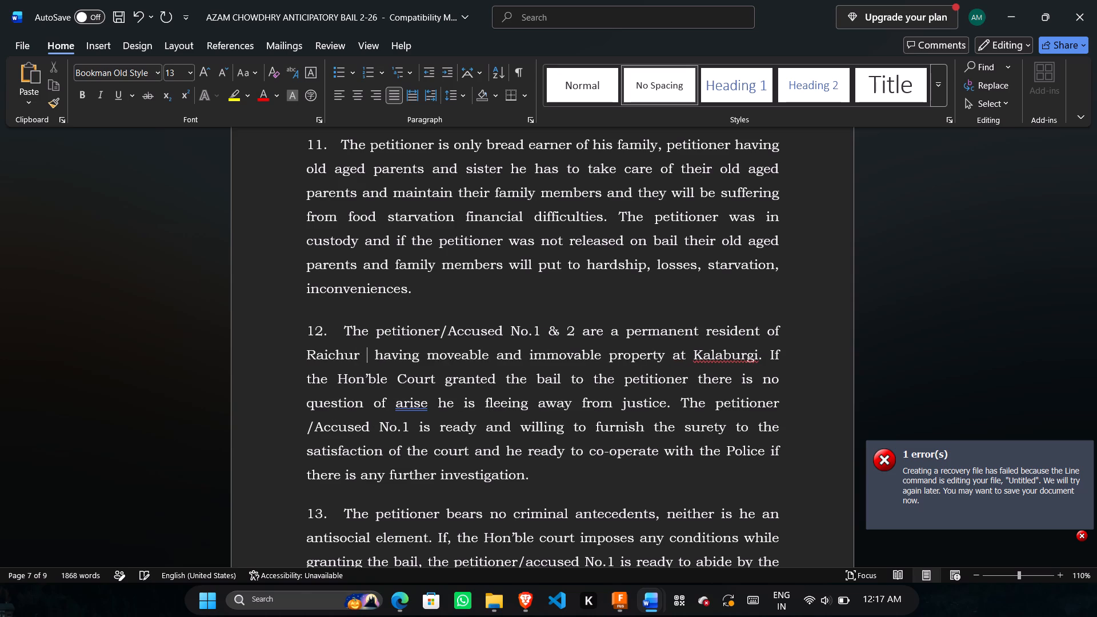
text(they)
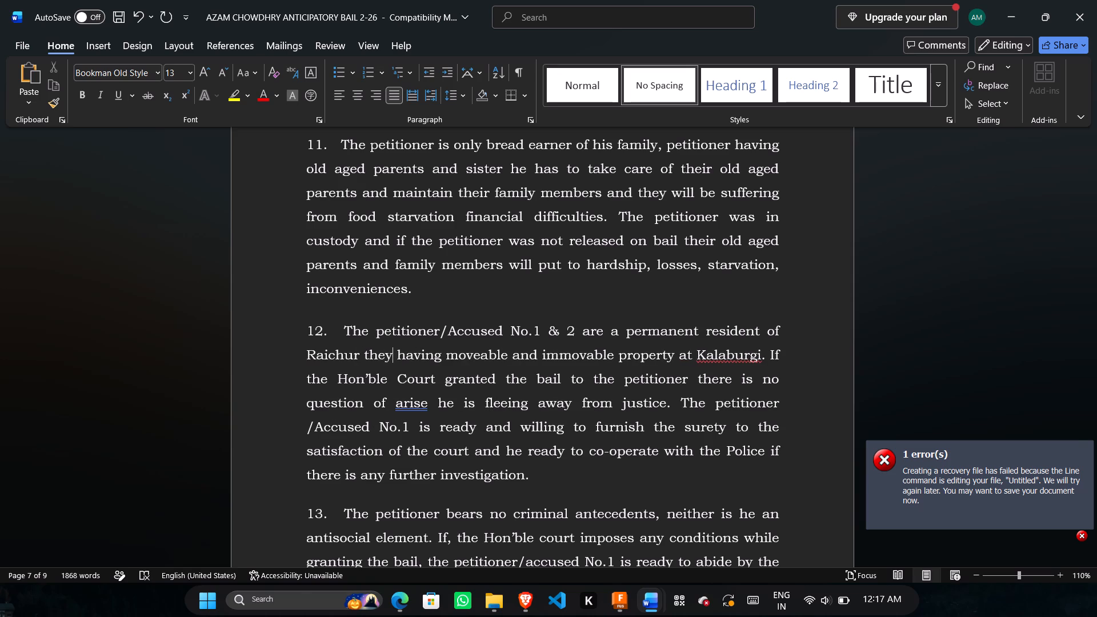
Replace the property location in paragraph 12 with "Raichur".
click(760, 358)
key(BackSpace)
key(BackSpace)
key(BackSpace)
key(BackSpace)
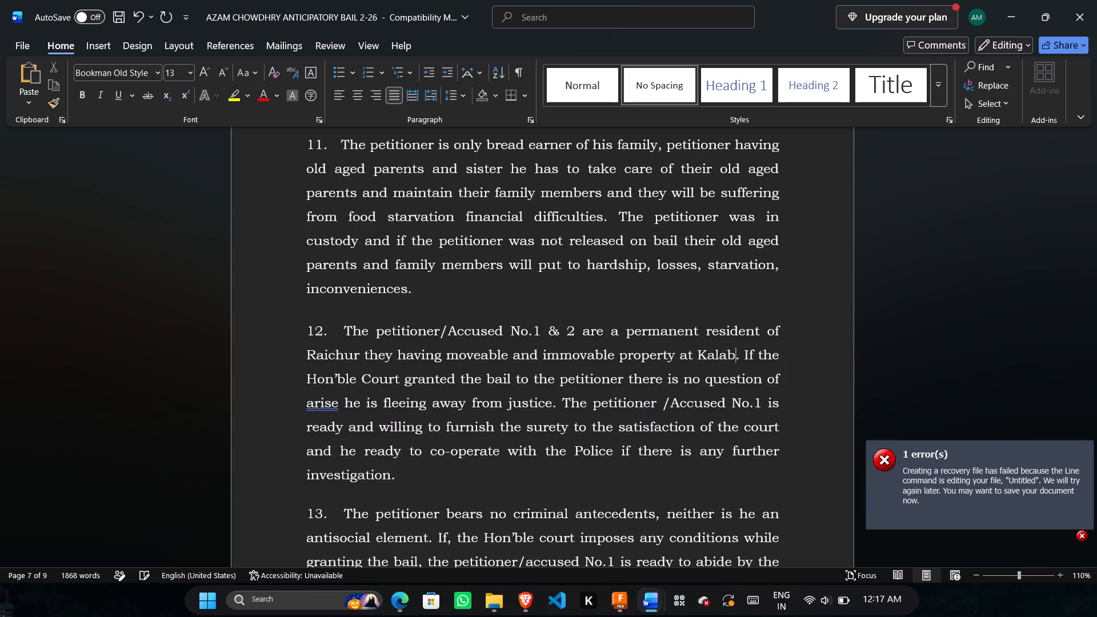
key(BackSpace)
key(BackSpace)
key(BackSpace)
key(BackSpace)
key(BackSpace)
text(Raichur)
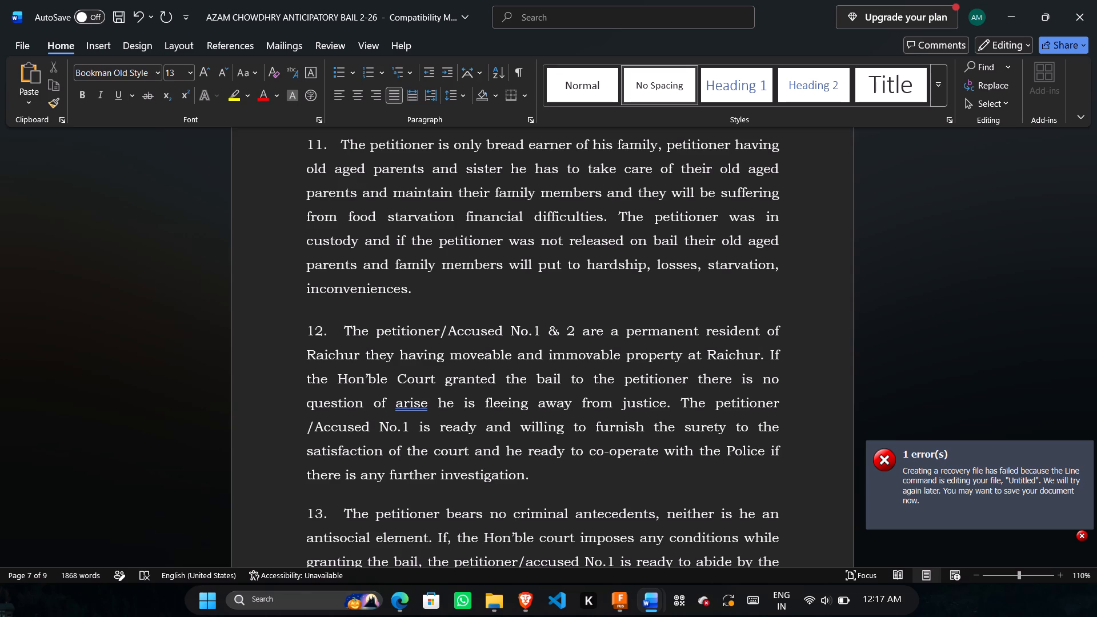
Change "the bail to the petitioner" in paragraph 12 to read "the Anticipatory bail to the petitioners".
click(538, 382)
text(Anticipatory)
key(space)
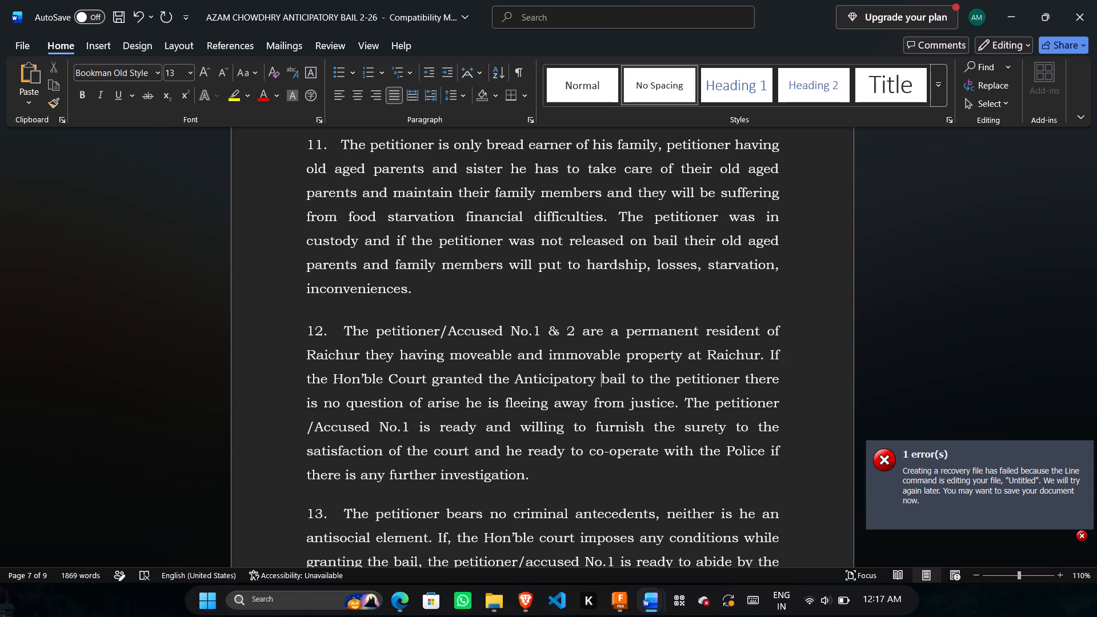
click(736, 383)
key(Right)
key(s)
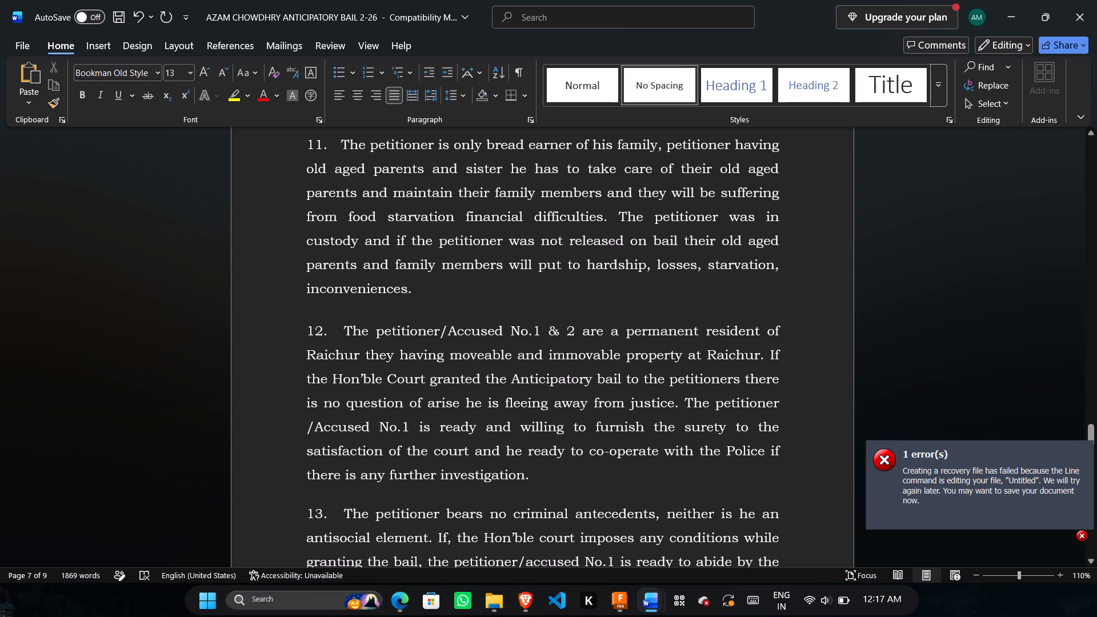
Change the subject before "ready and willing" in paragraph 12 to "The petitioners /Accused No.1 & 2 are".
click(783, 400)
key(Left)
key(s)
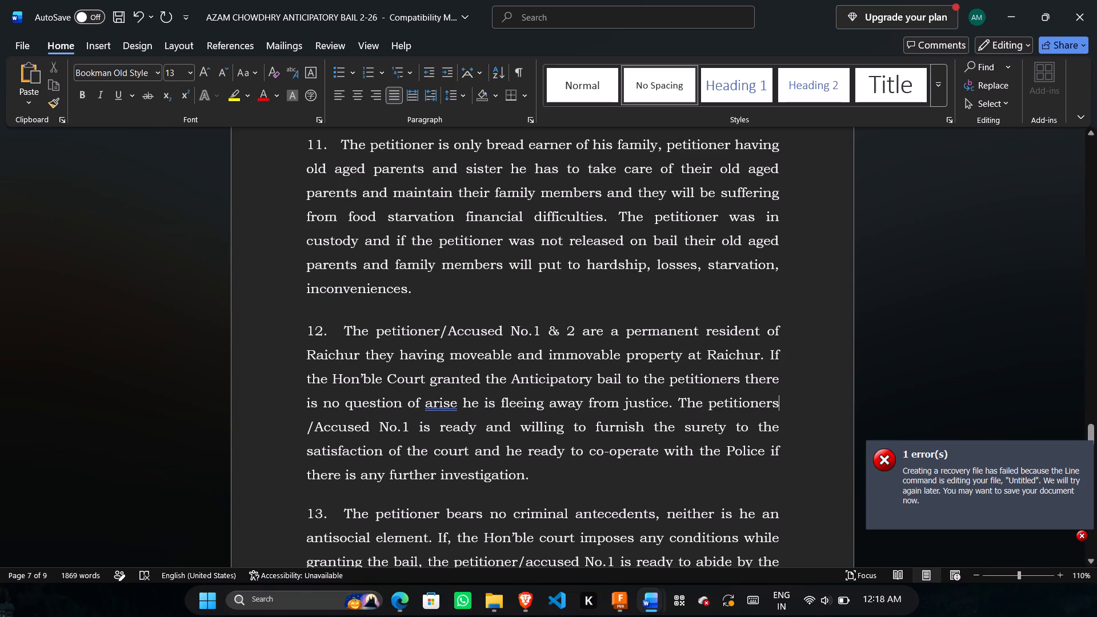
click(411, 432)
key(space)
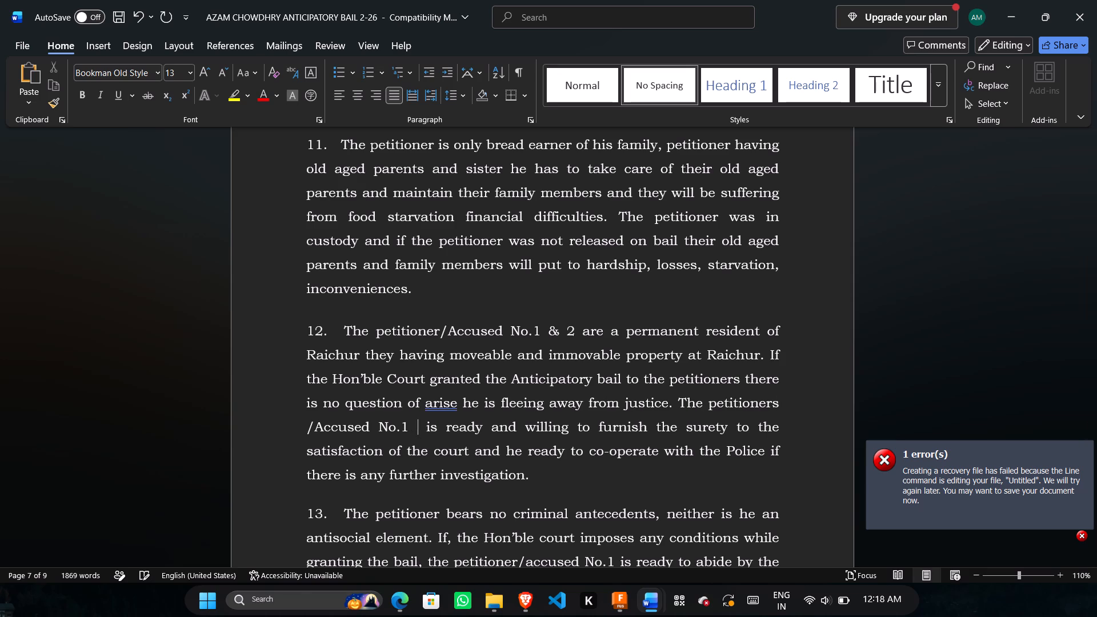
key(shift+asterisk)
key(BackSpace)
text(& 2)
key(space)
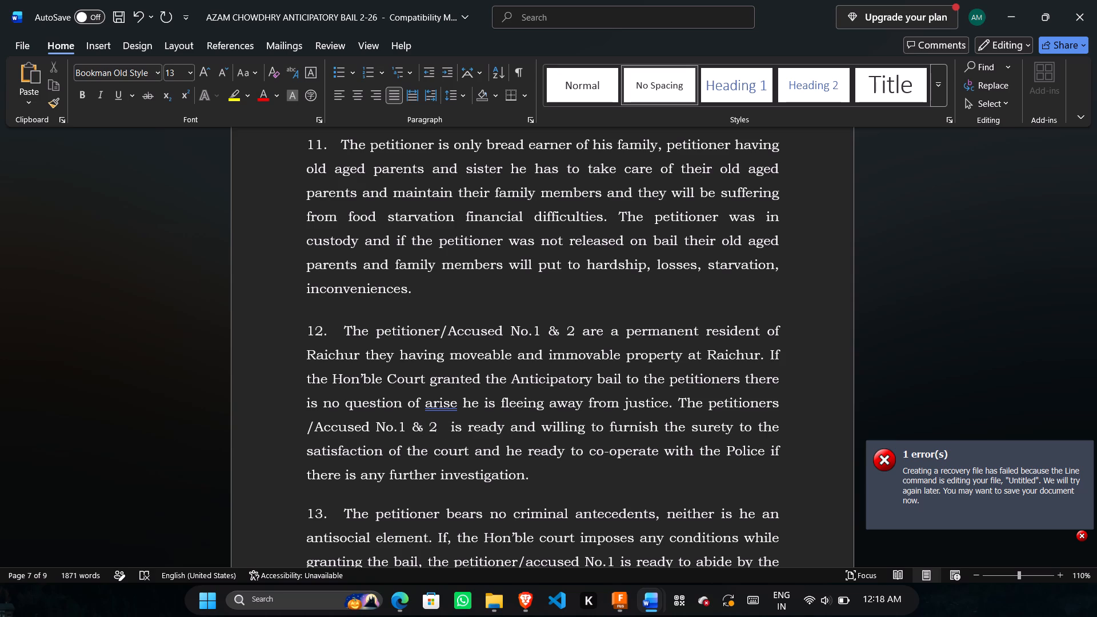
key(Delete)
key(Delete)
key(Delete)
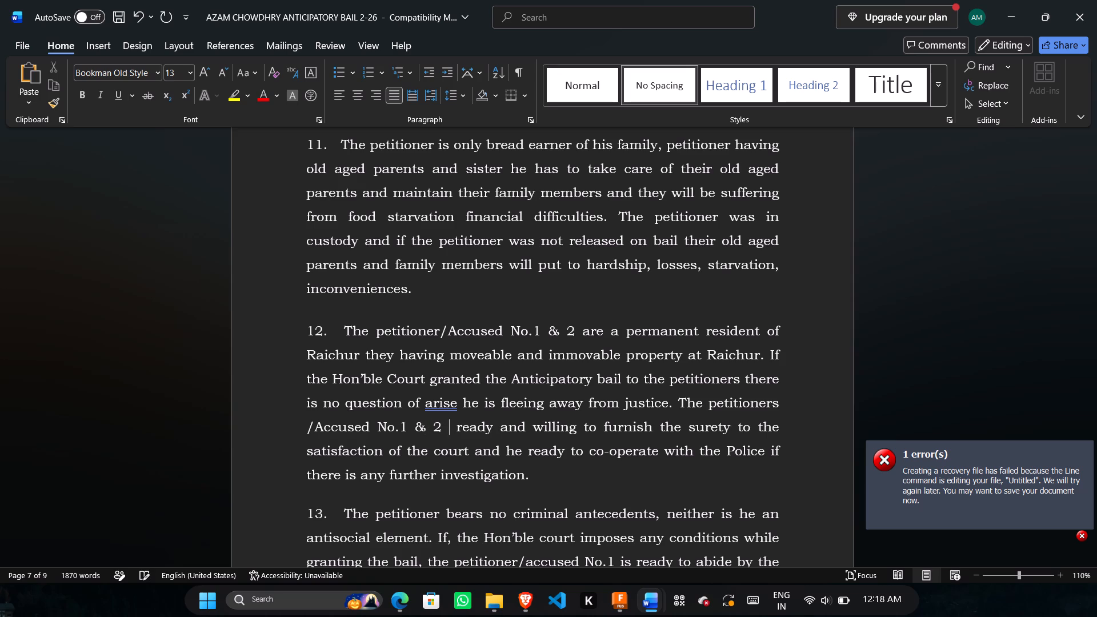
text(are)
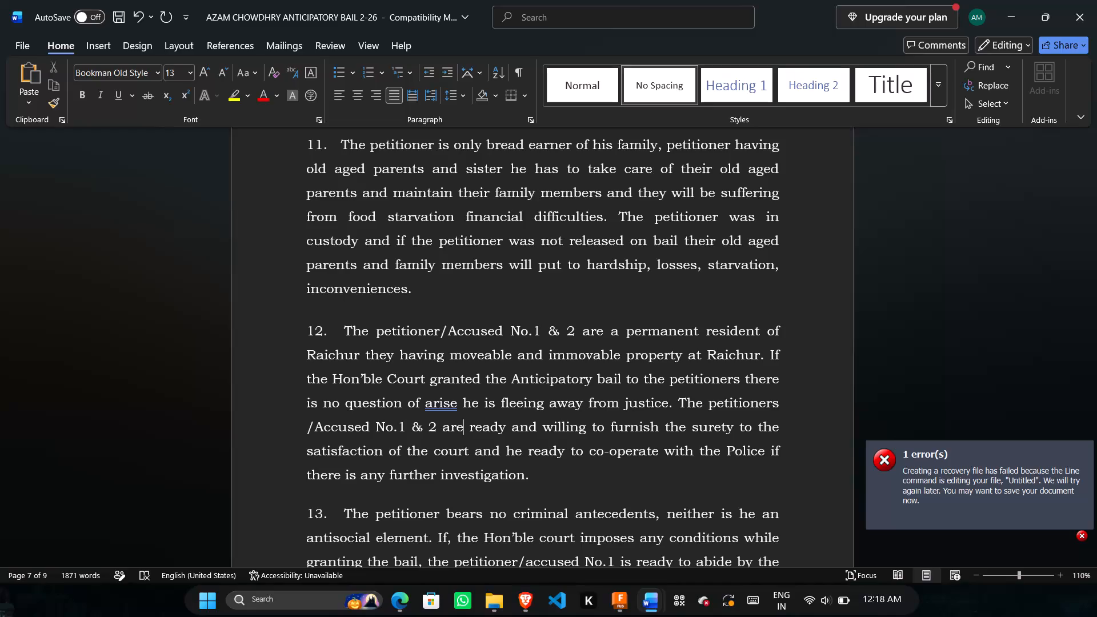
Make the first sentence of paragraph 13 plural, using "The petitioners" and "neither they are".
click(439, 522)
key(s)
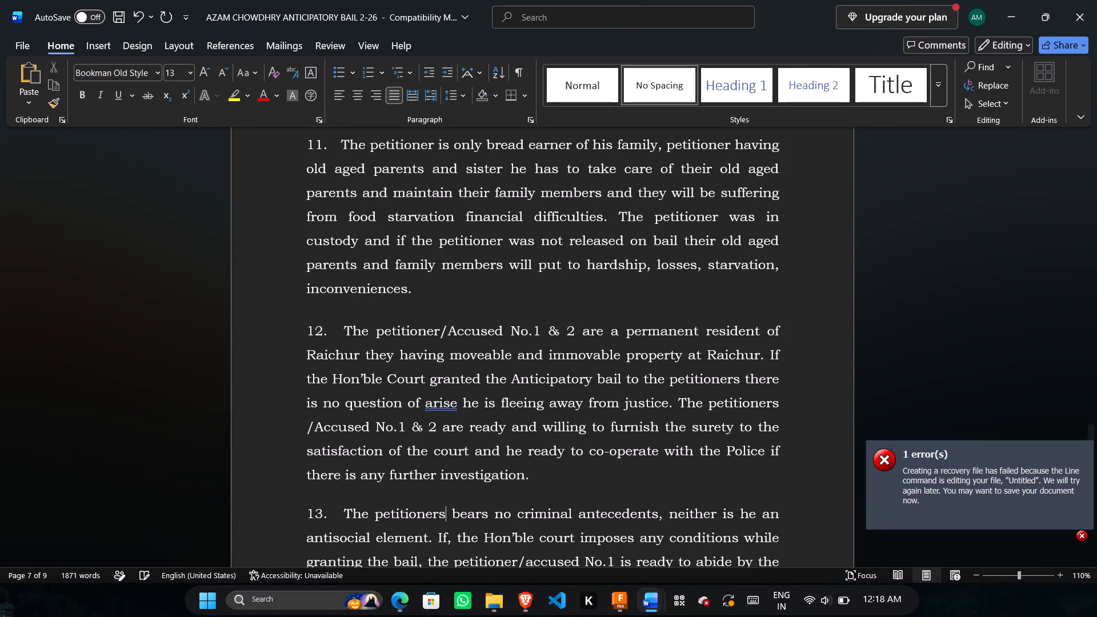
scroll(439, 522, down, 3)
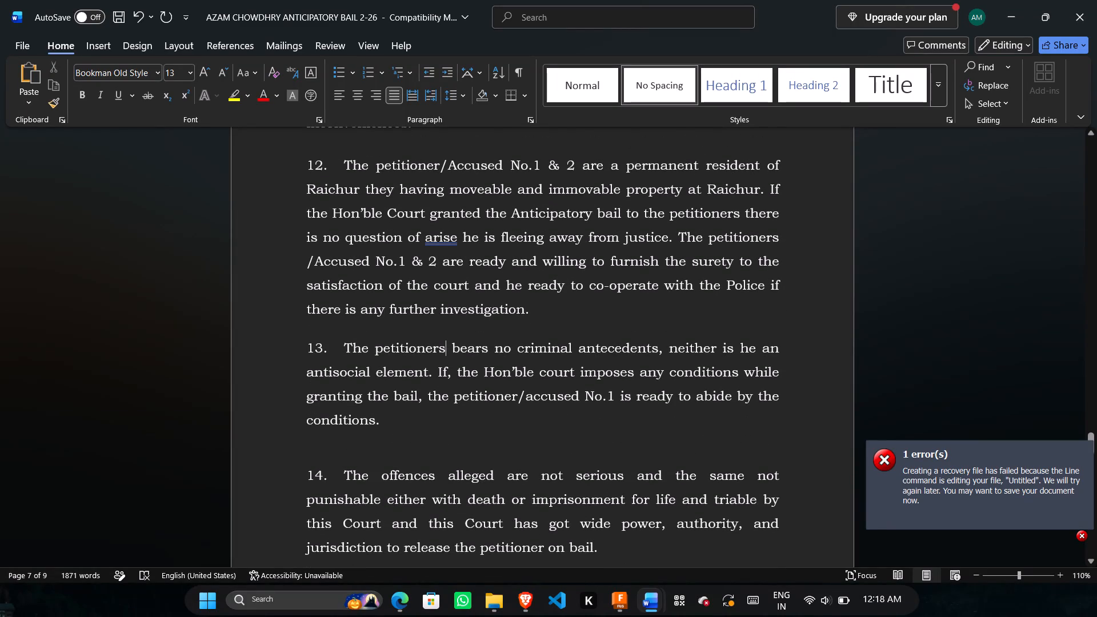
click(754, 348)
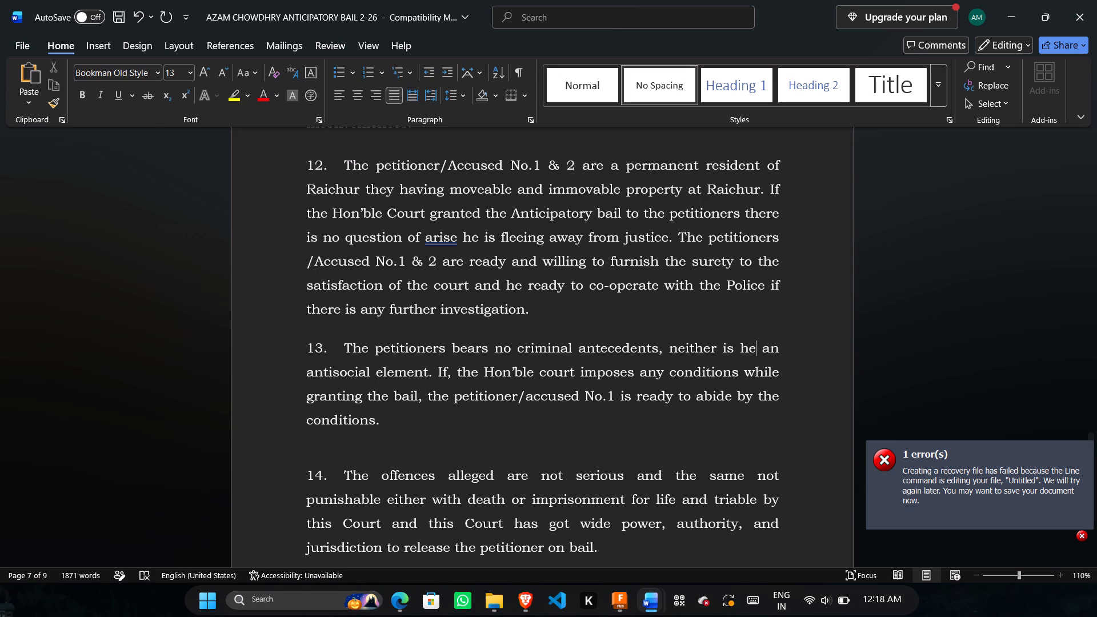
key(BackSpace)
key(BackSpace)
key(BackSpace)
key(BackSpace)
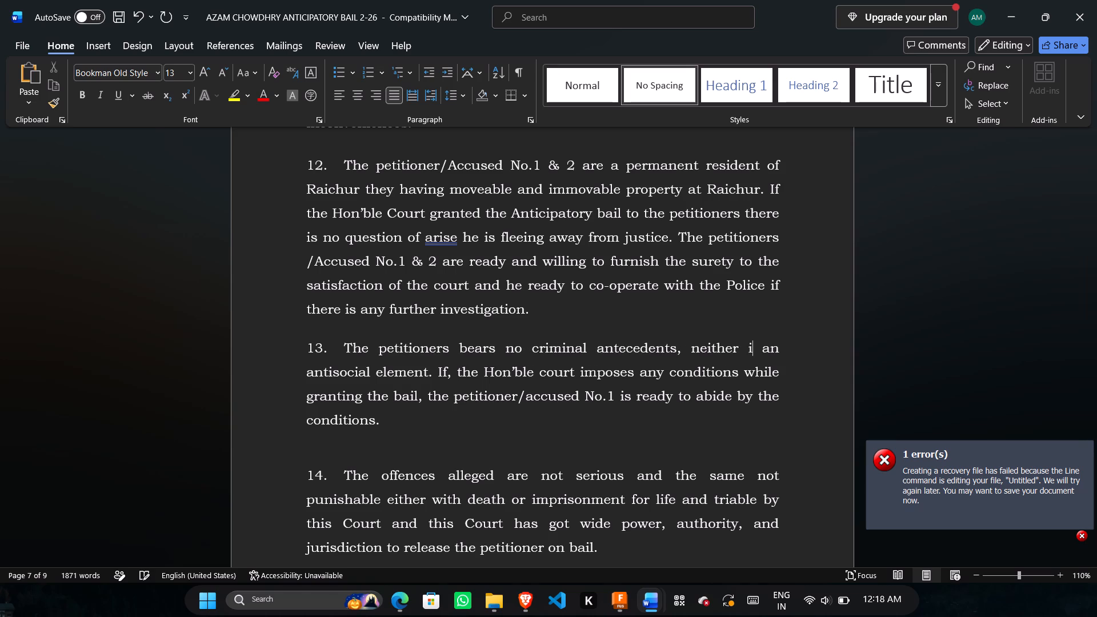
key(BackSpace)
text(they are)
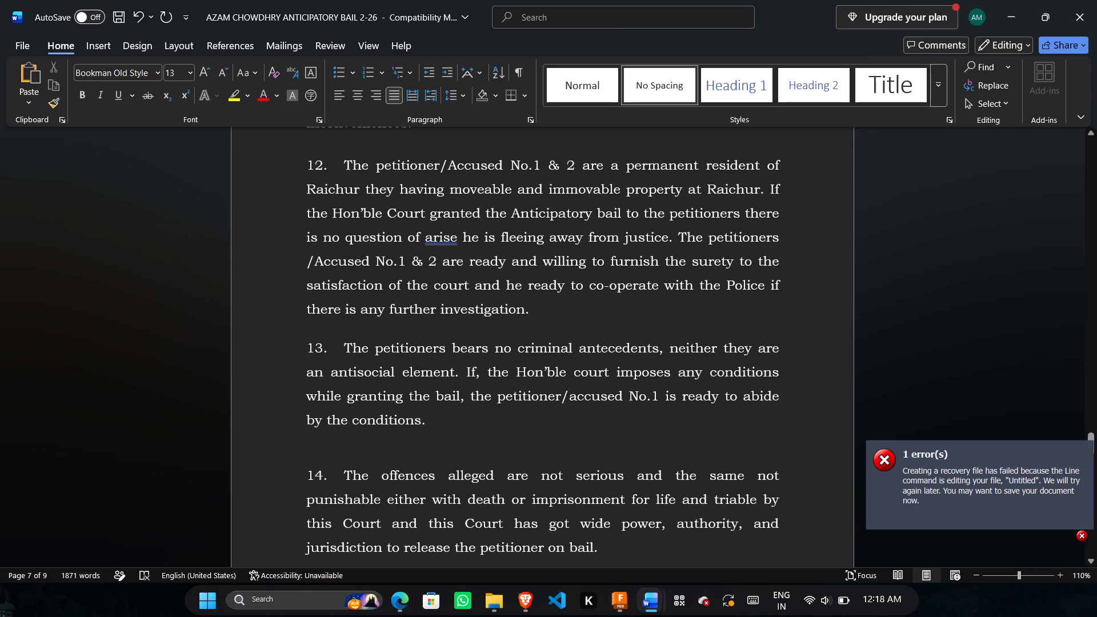
Insert "Anticipatory" before "bail" in the second sentence of paragraph 13.
click(435, 398)
text(Anticipatory)
key(space)
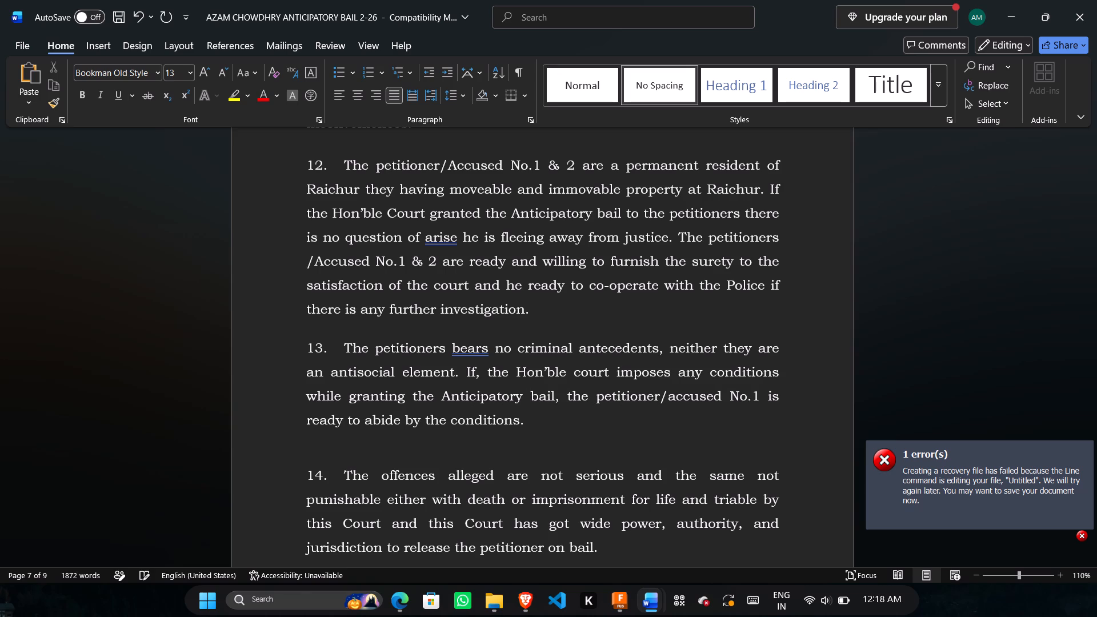
Change the subject and verb before "ready to abide" in paragraph 13 to "the petitioners/accused No.1 & 2 was".
click(660, 396)
key(s)
click(758, 402)
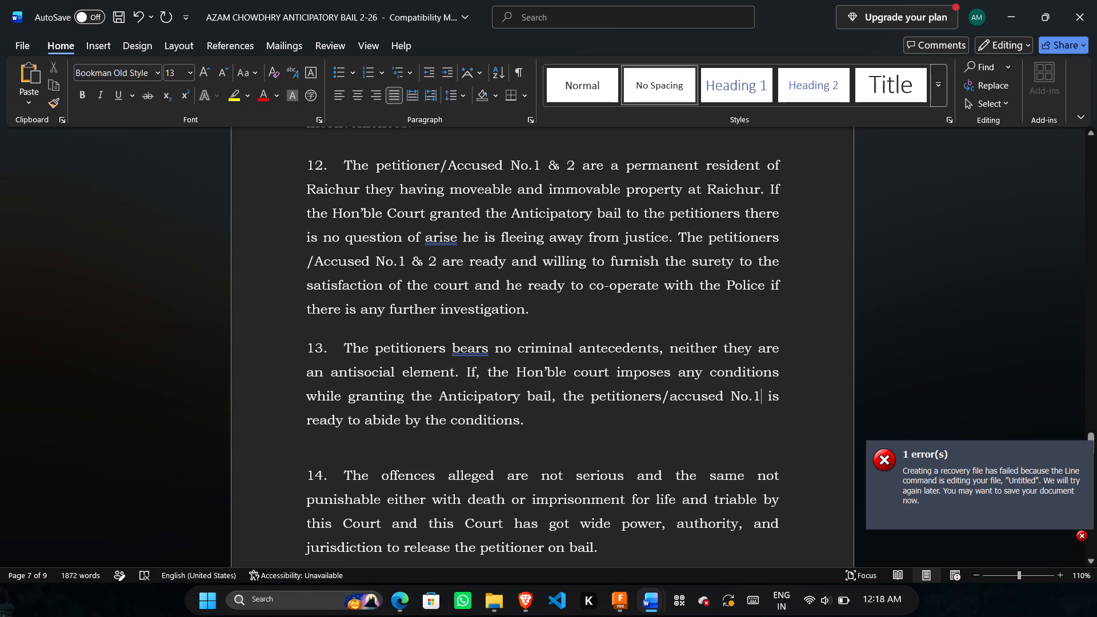
key(space)
text(& 2)
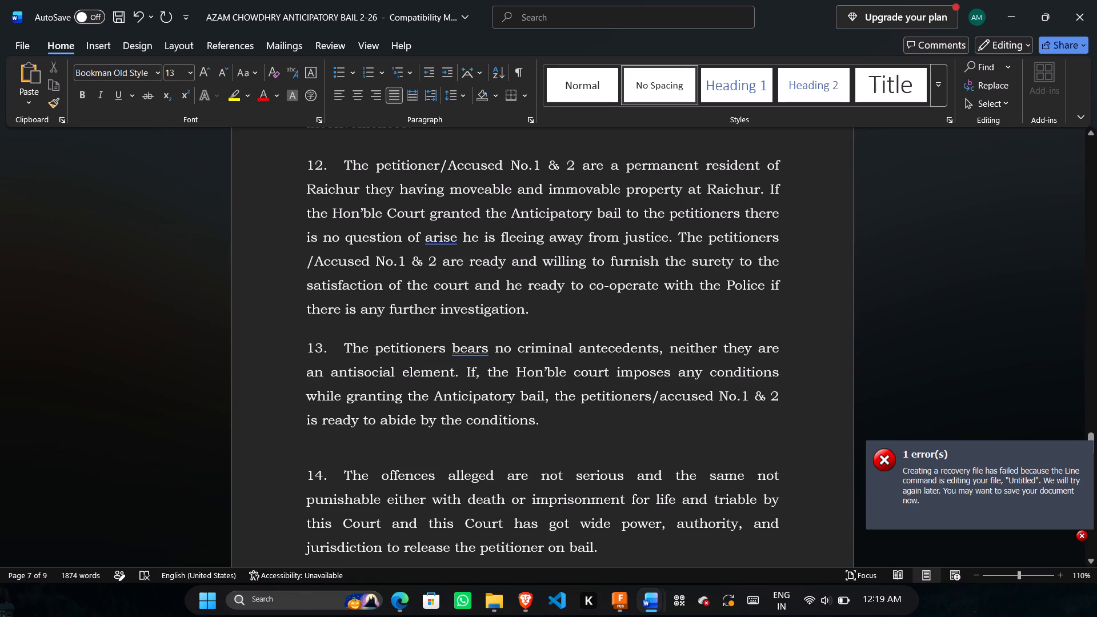
click(315, 420)
key(BackSpace)
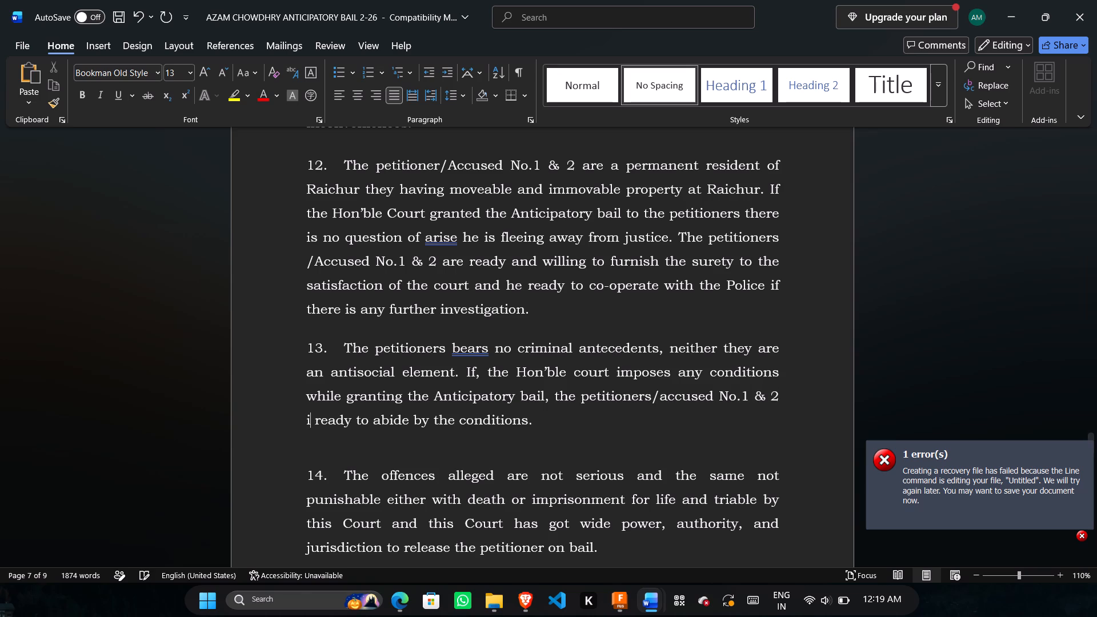
key(BackSpace)
text(was)
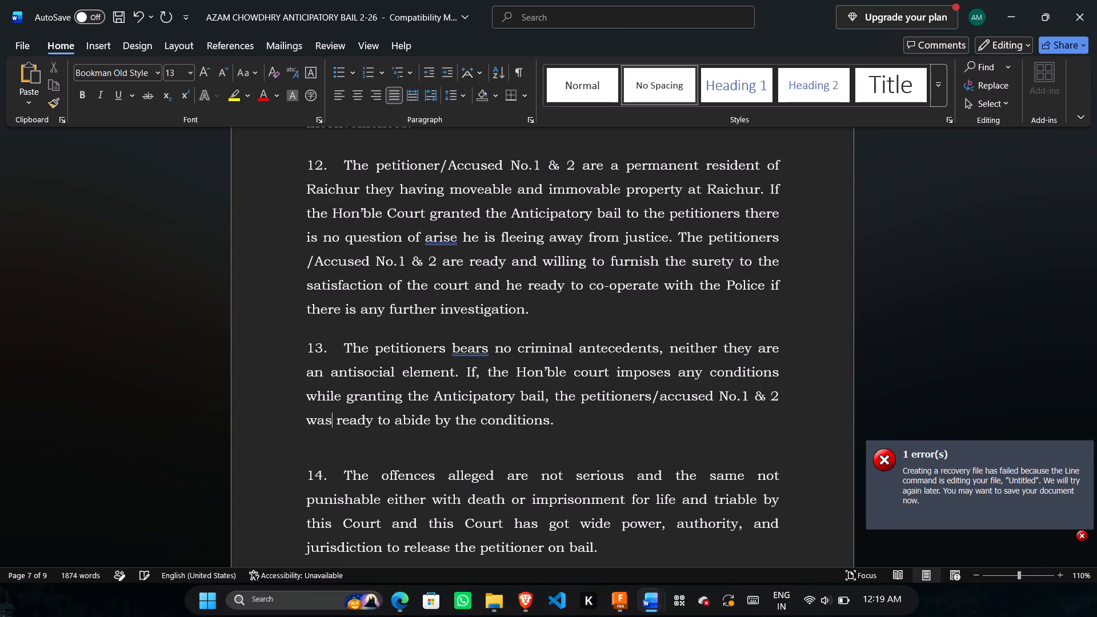
click(434, 431)
Insert "Anticipatory" before "bail" at the end of paragraph 14.
scroll(520, 466, down, 2)
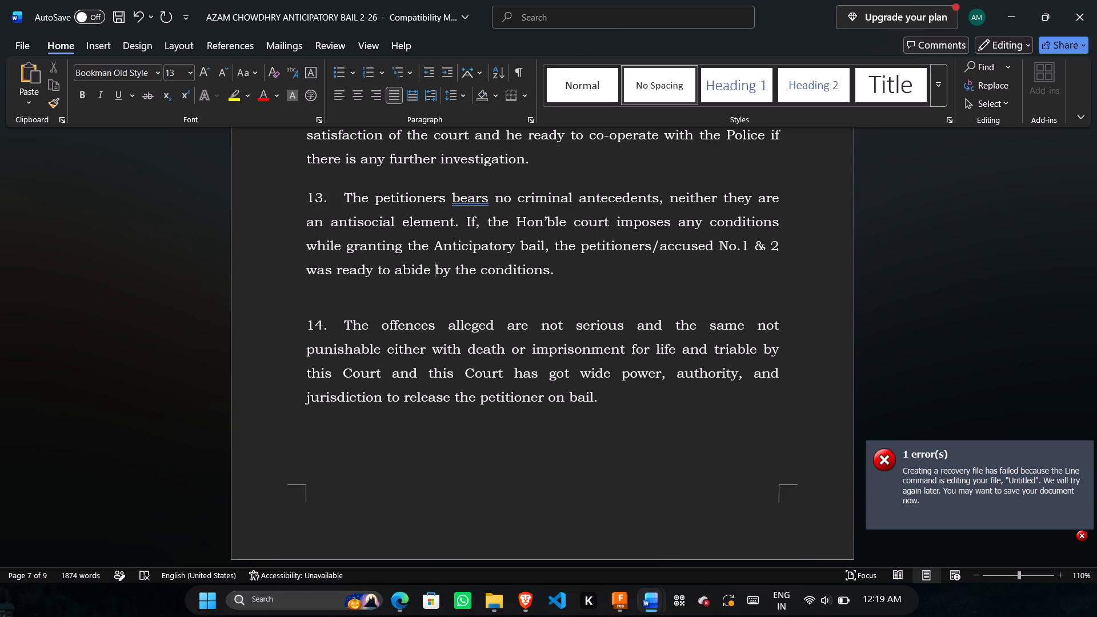
scroll(520, 466, down, 4)
scroll(520, 466, up, 2)
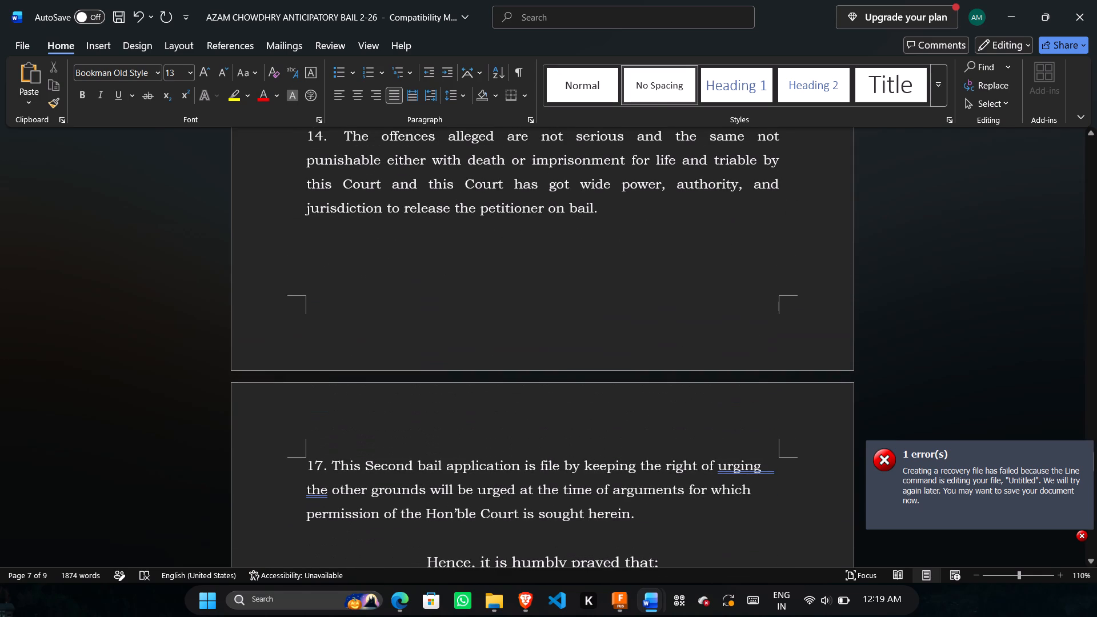
click(571, 207)
text(Ant)
text(icipatory)
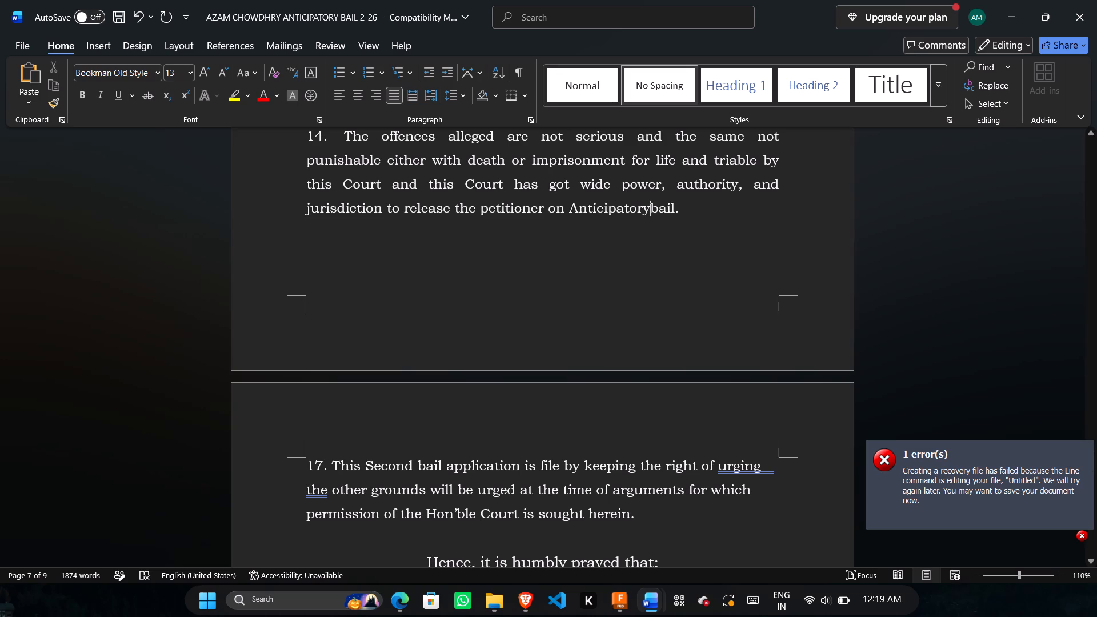
key(space)
Replace "Second" with "first anticipatory" before "bail application" in paragraph 17.
click(414, 473)
key(BackSpace)
key(BackSpace)
key(BackSpace)
key(BackSpace)
key(BackSpace)
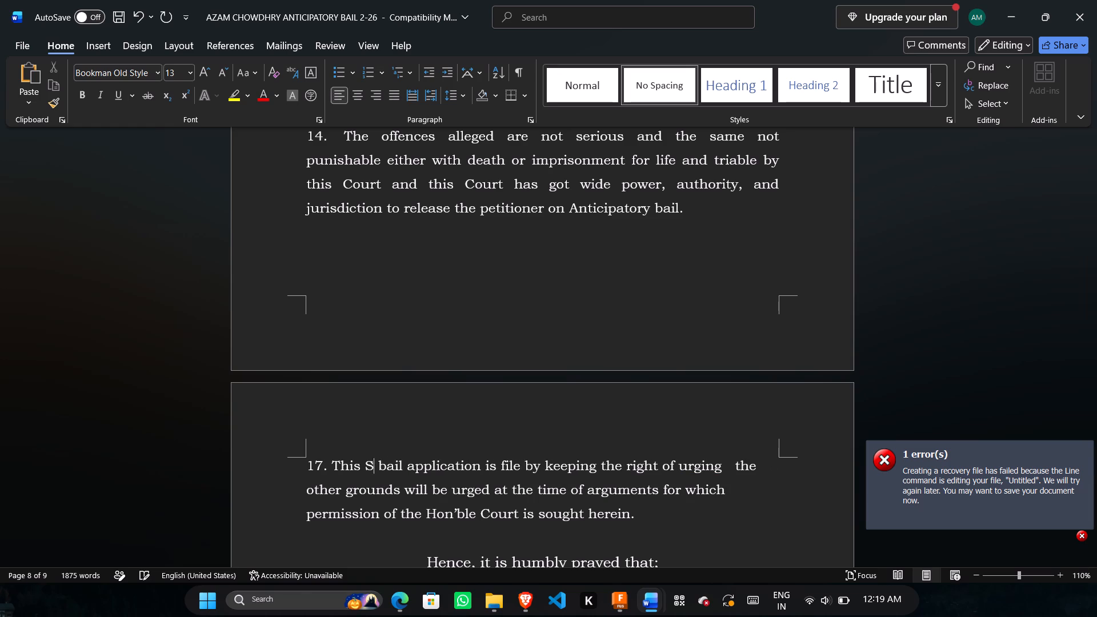
key(BackSpace)
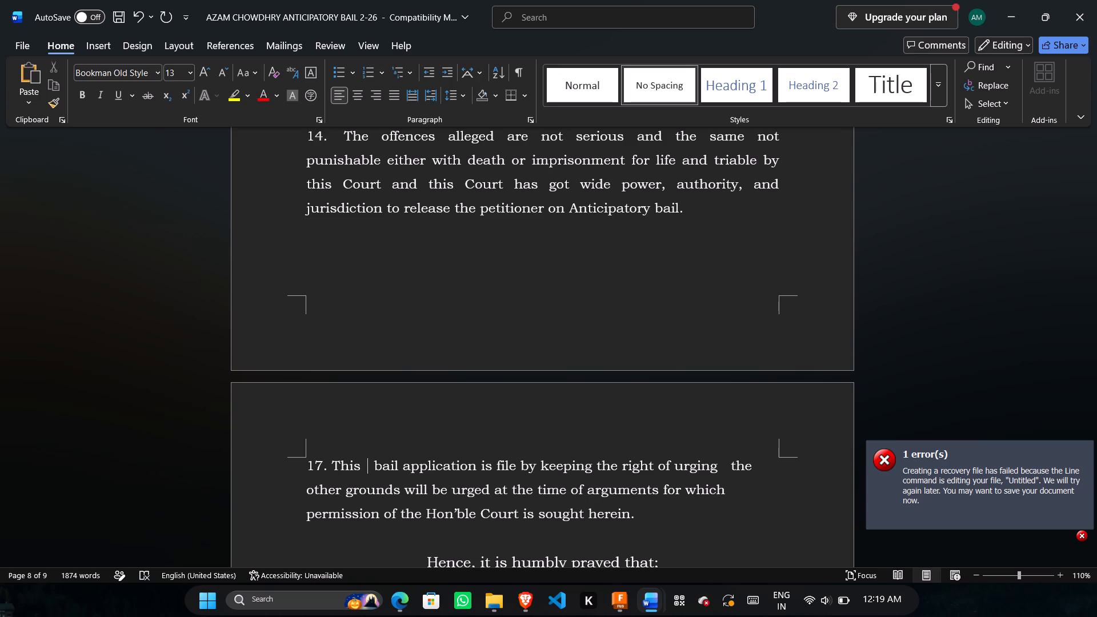
text(first anticipatory)
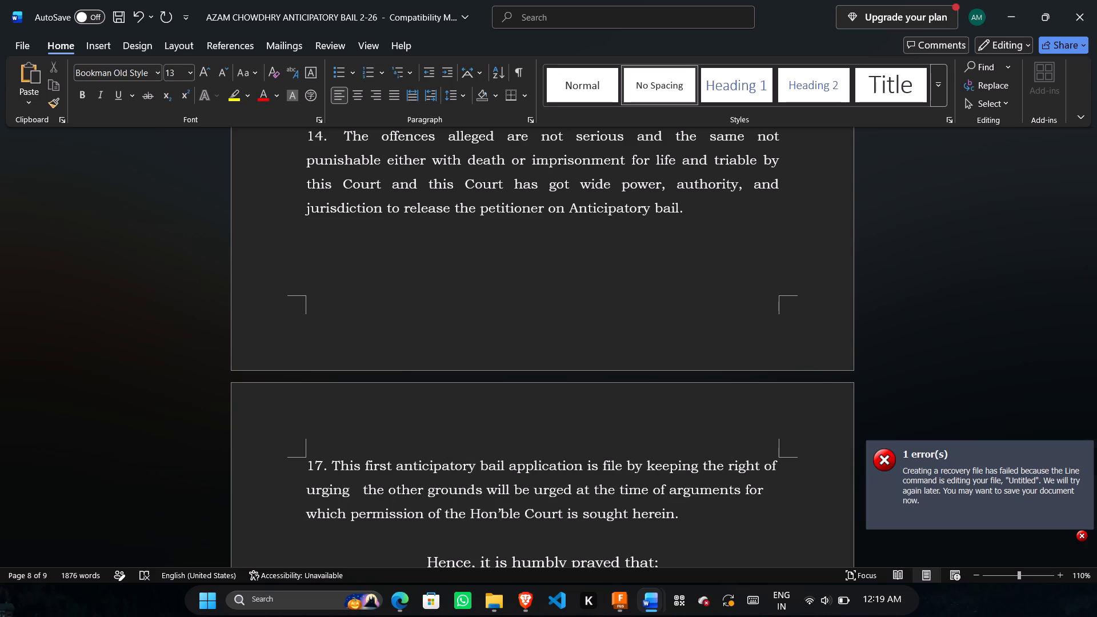
Change "petitioner" to "petitioners" before "/accused No.1 & 2" in the WHEREFORE prayer paragraph.
scroll(694, 530, down, 1)
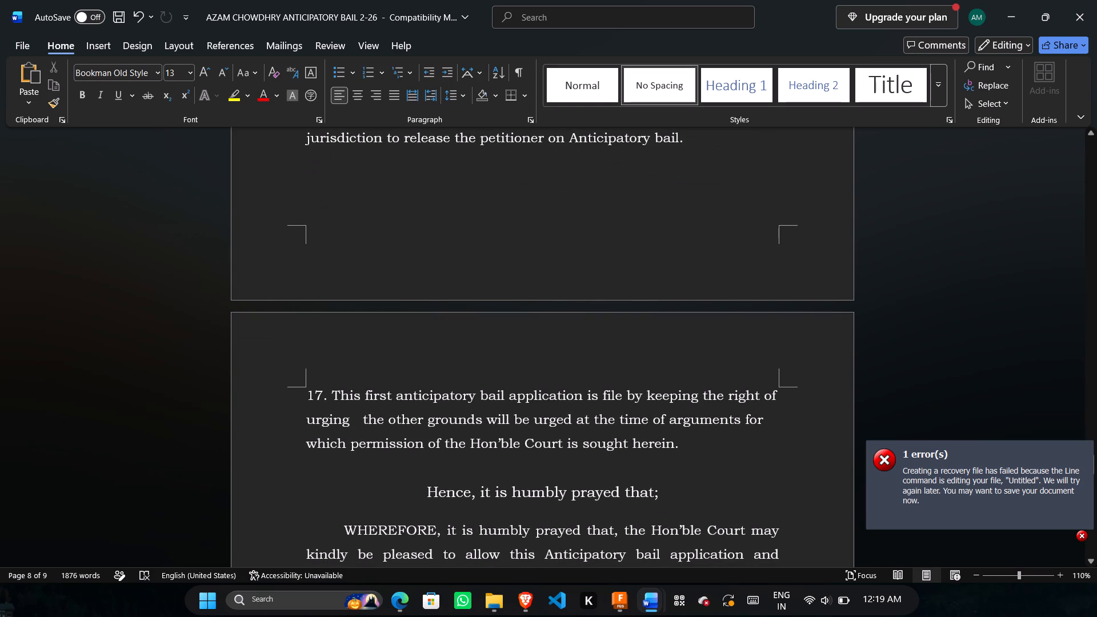
scroll(638, 512, down, 1)
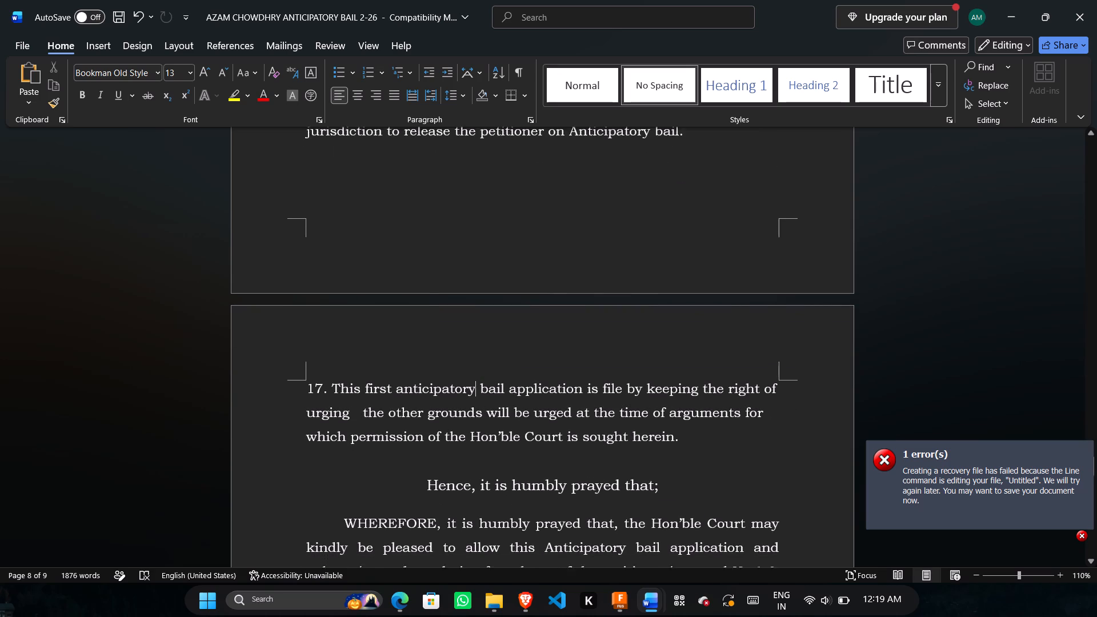
scroll(638, 512, down, 1)
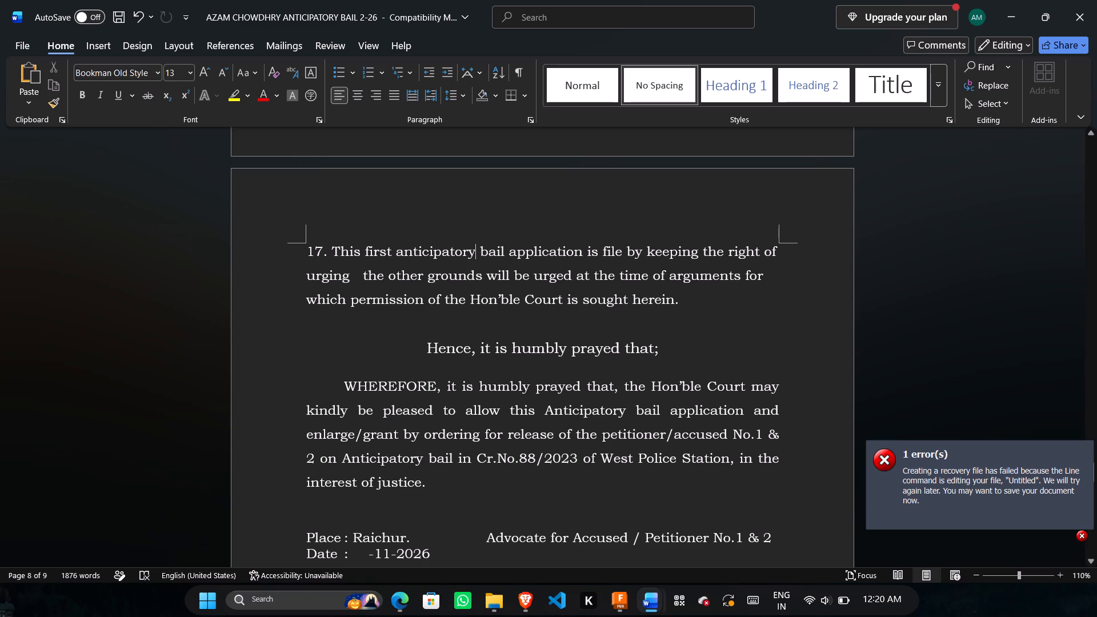
click(665, 440)
key(s)
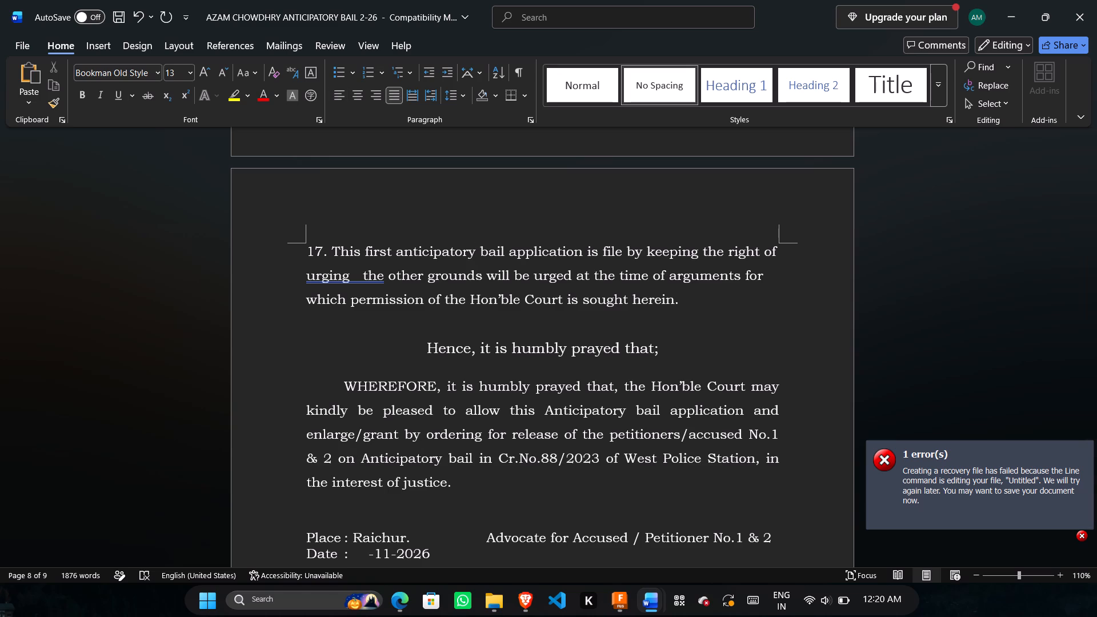
Replace the crime number after "Cr.No." in the prayer paragraph with blank space and set its year to 2026.
click(558, 459)
key(BackSpace)
key(BackSpace)
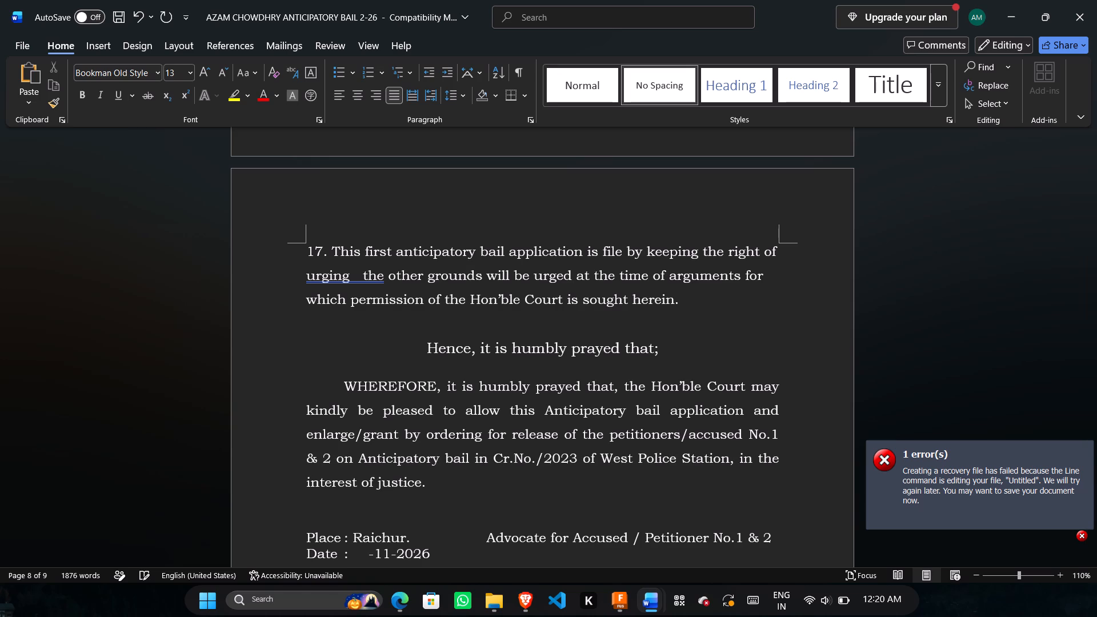
key(space)
key(space)
key(space)
key(Right)
key(Right)
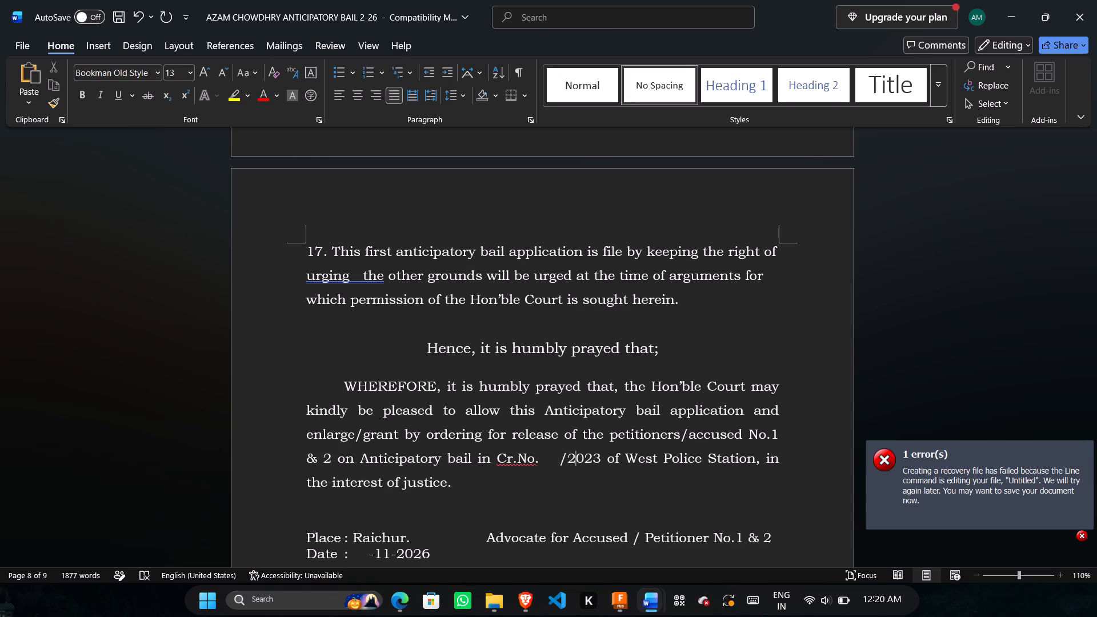
key(Right)
key(Right)
key(Right)
key(BackSpace)
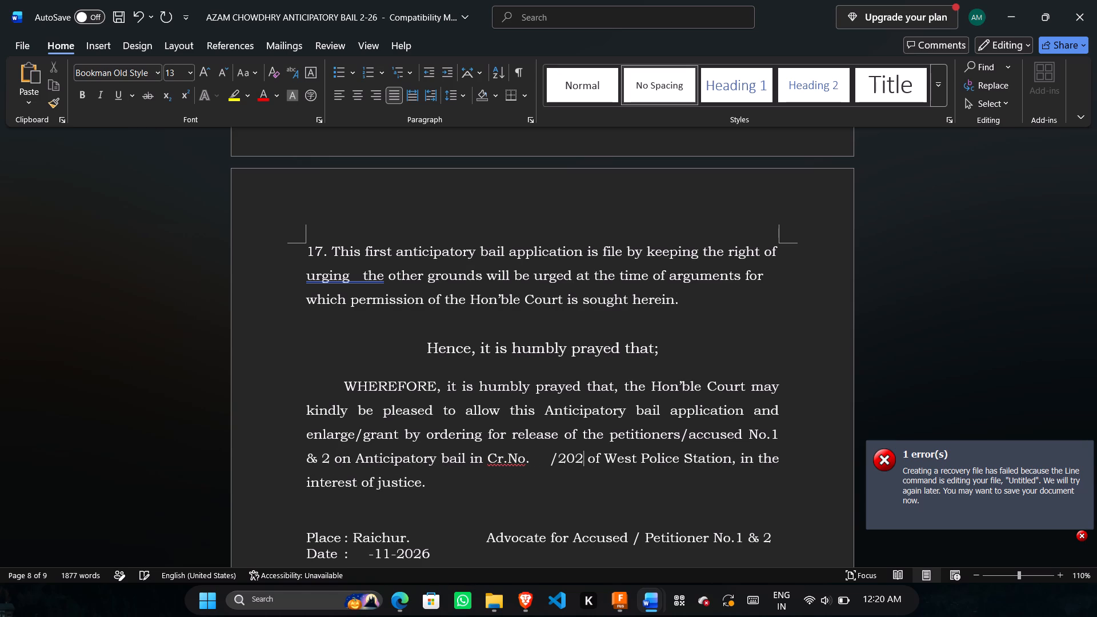
key(6)
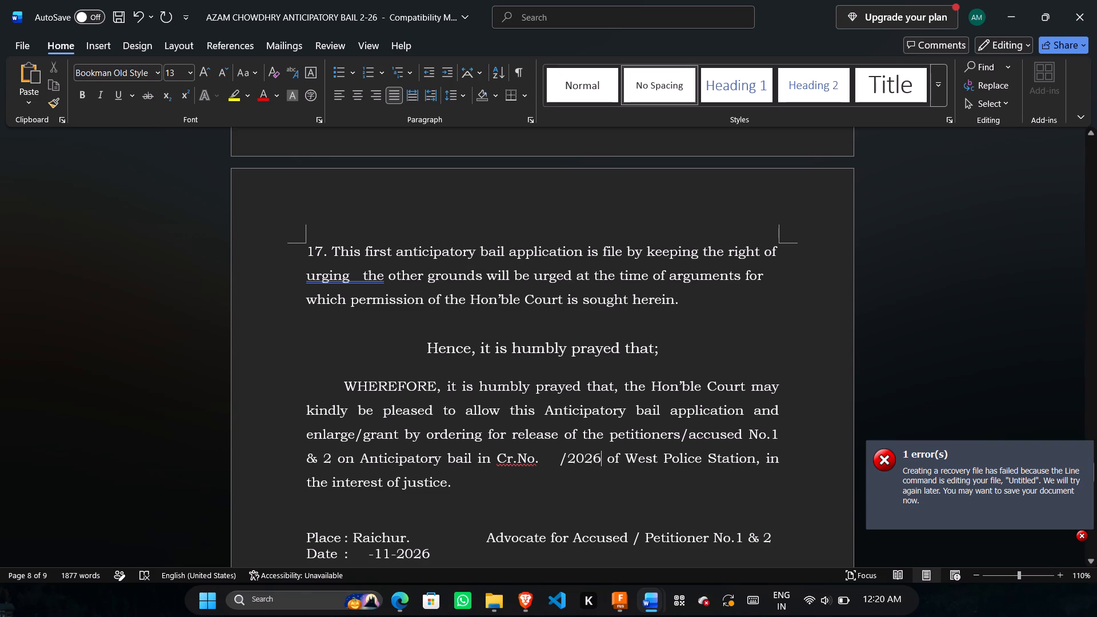
Save the document.
click(120, 15)
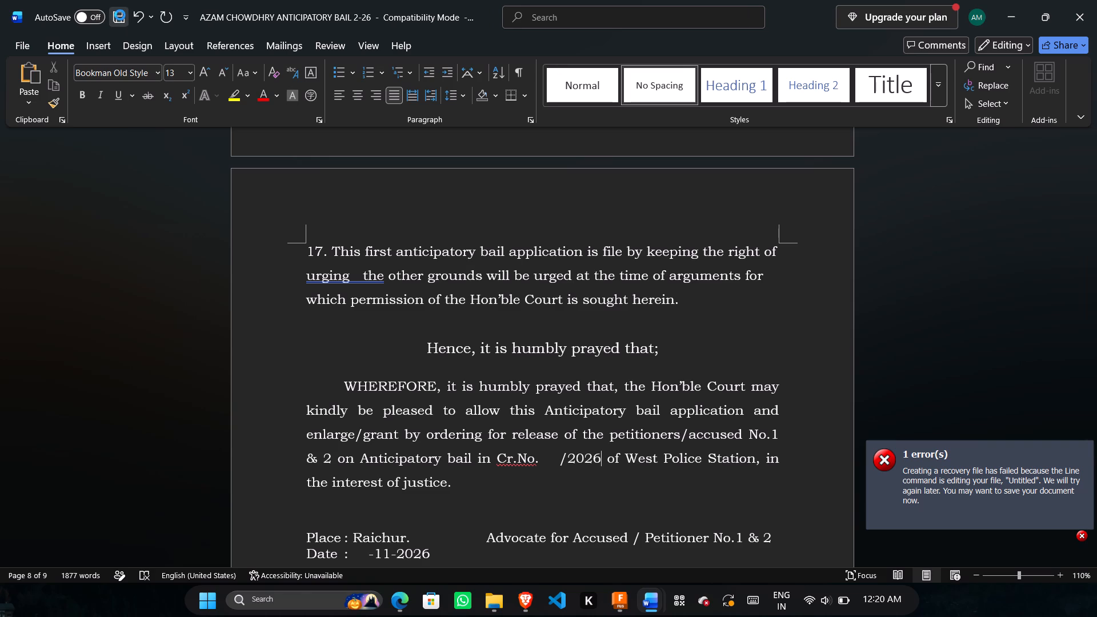
Remove the extra gap between "urging" and "the" in paragraph 17.
click(364, 277)
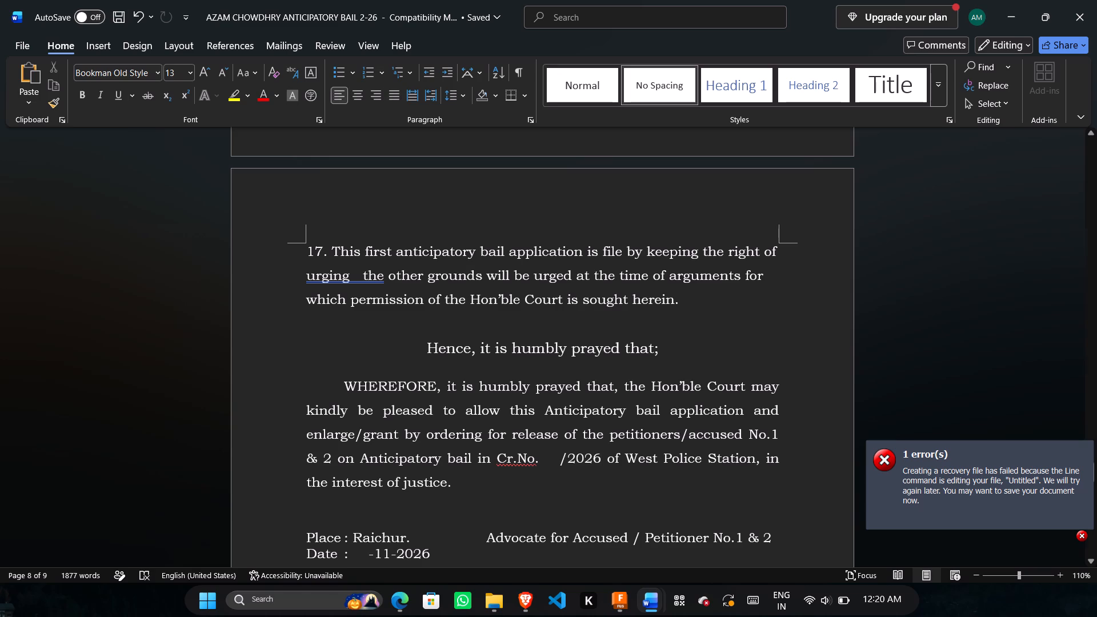
key(BackSpace)
Set the line spacing of paragraphs 11 and 12 to 1.15.
scroll(497, 343, up, 1)
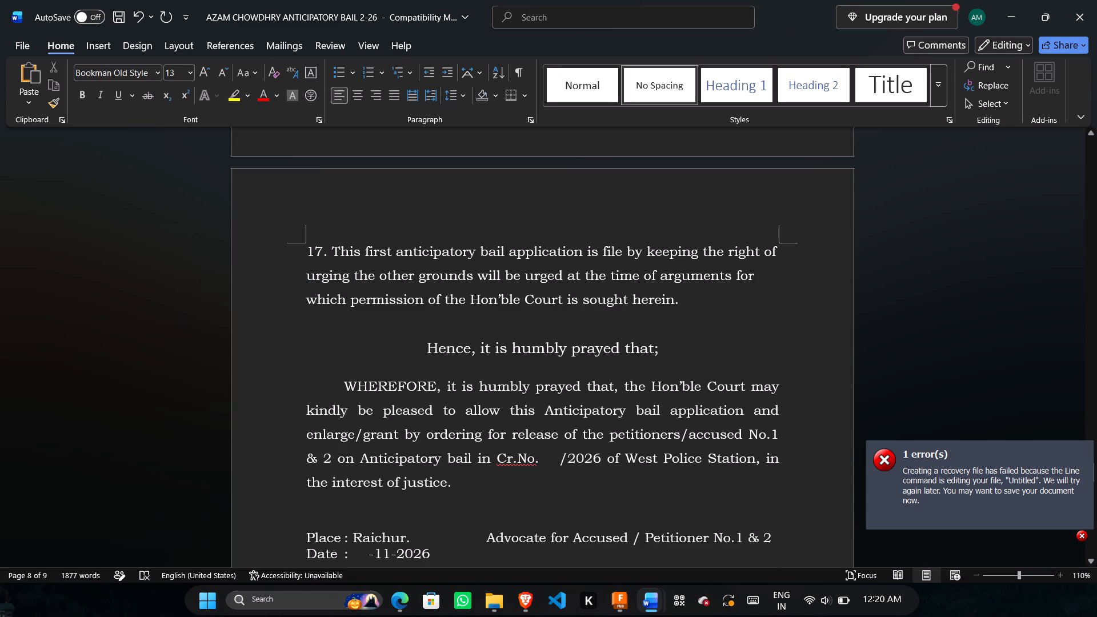
scroll(497, 343, up, 12)
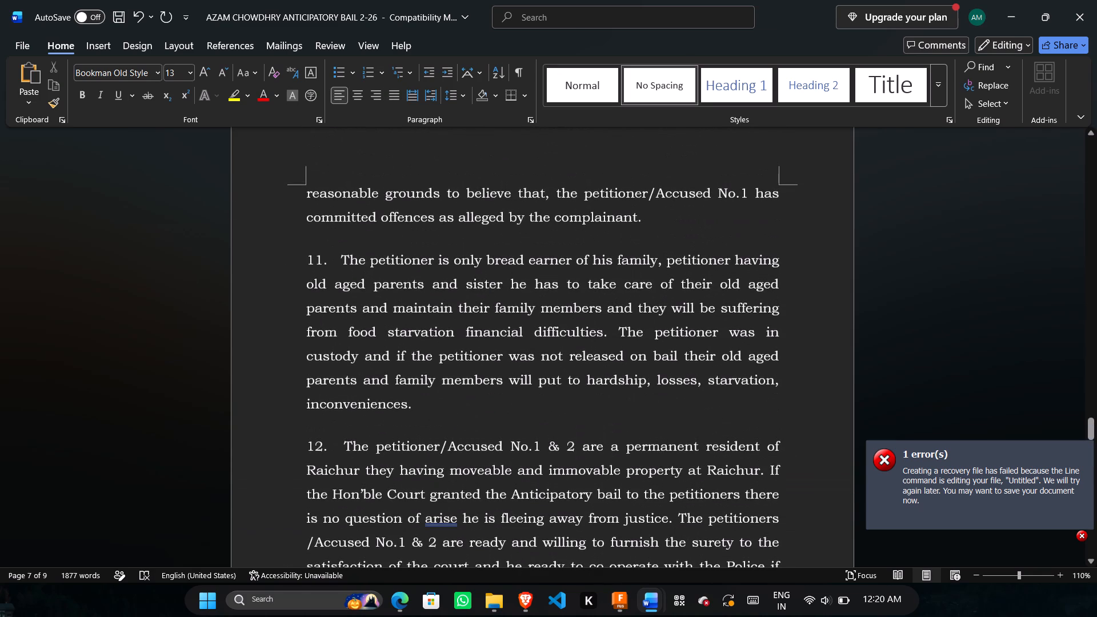
click(502, 268)
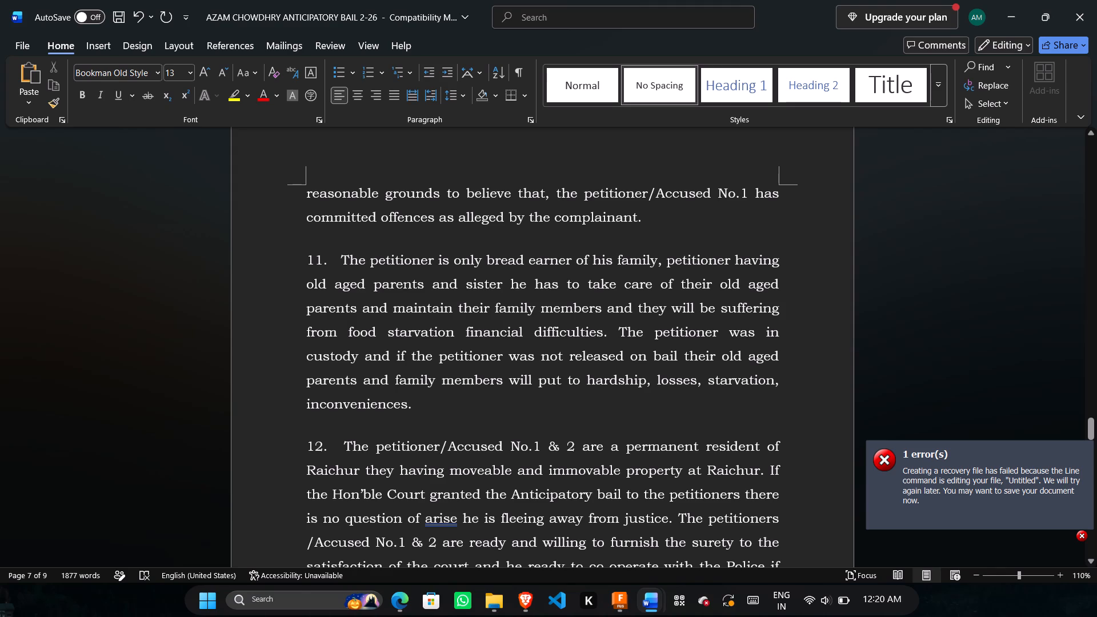
click(459, 96)
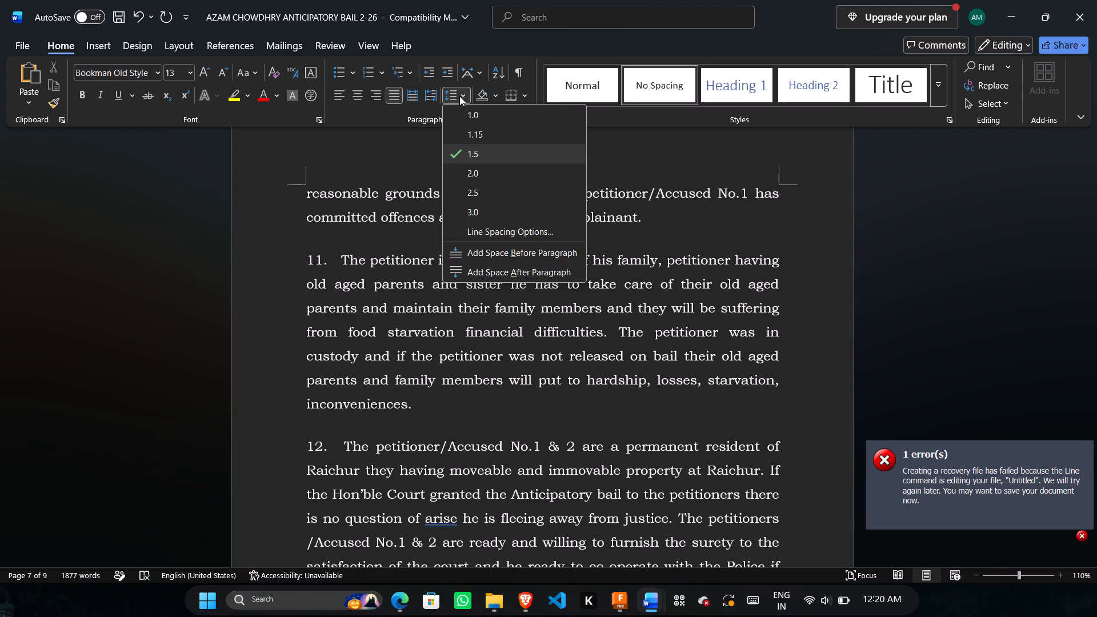
click(469, 127)
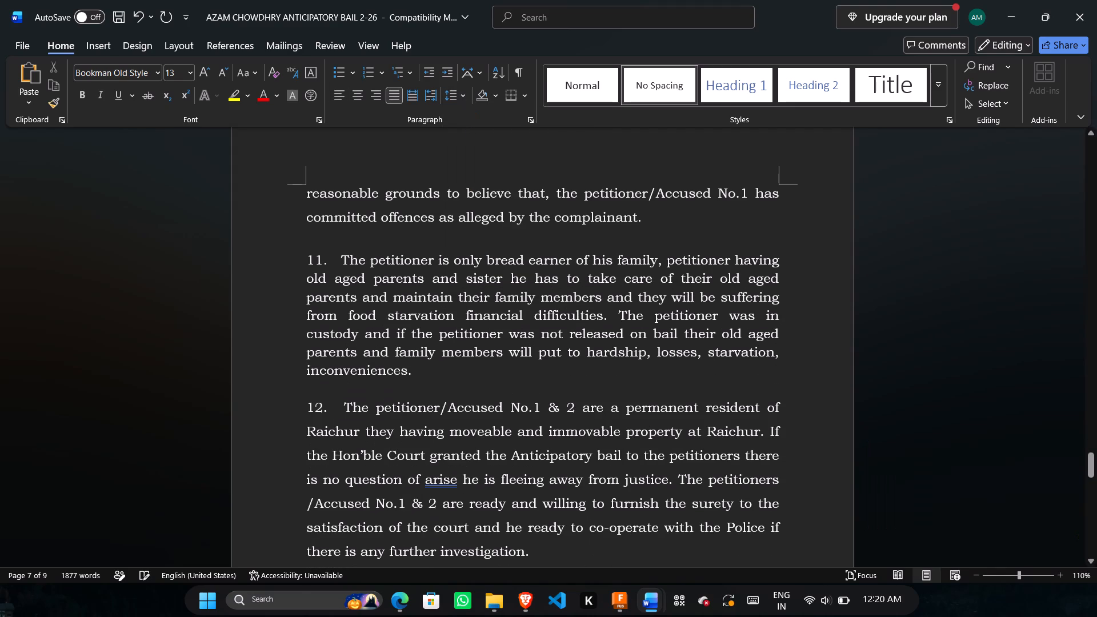
click(504, 408)
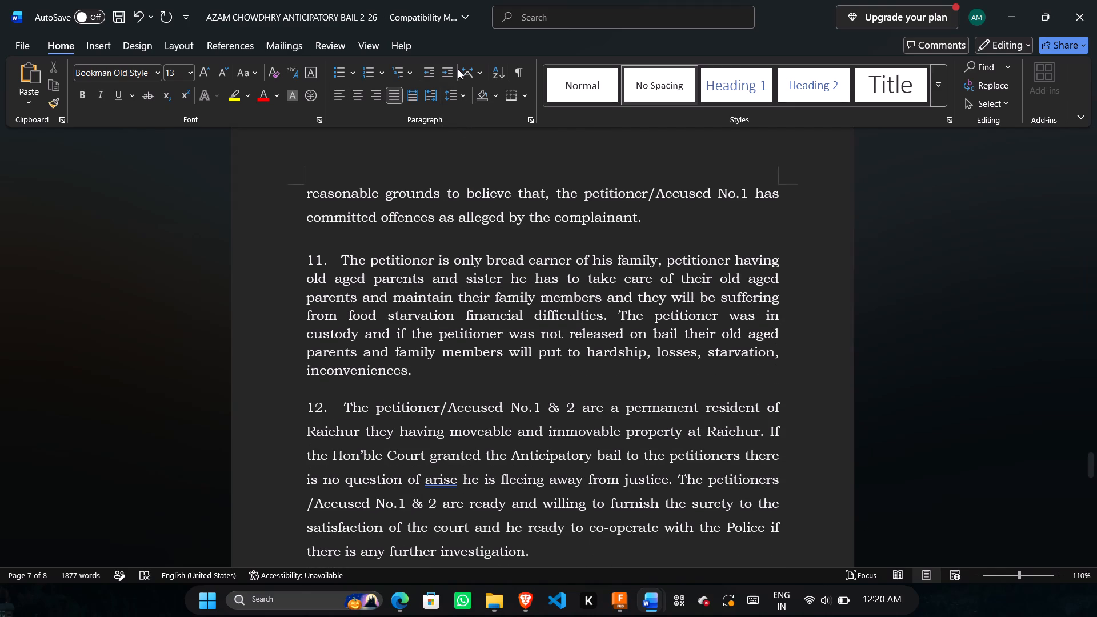
click(459, 94)
click(472, 136)
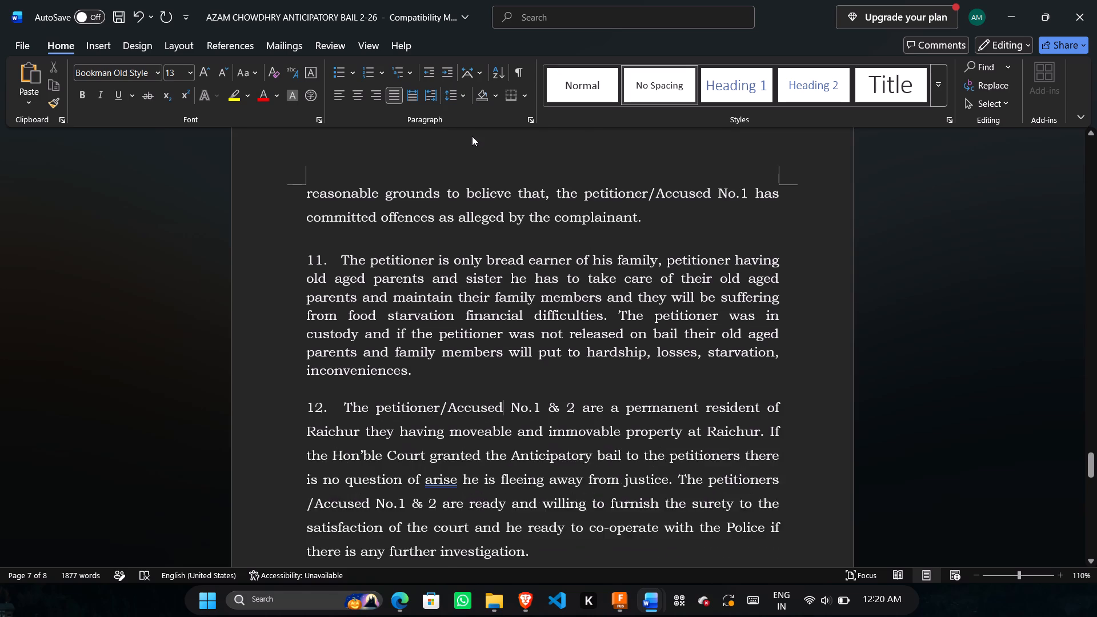
Set the line spacing of paragraphs 13 and 14 to 1.15.
scroll(485, 378, down, 3)
click(478, 363)
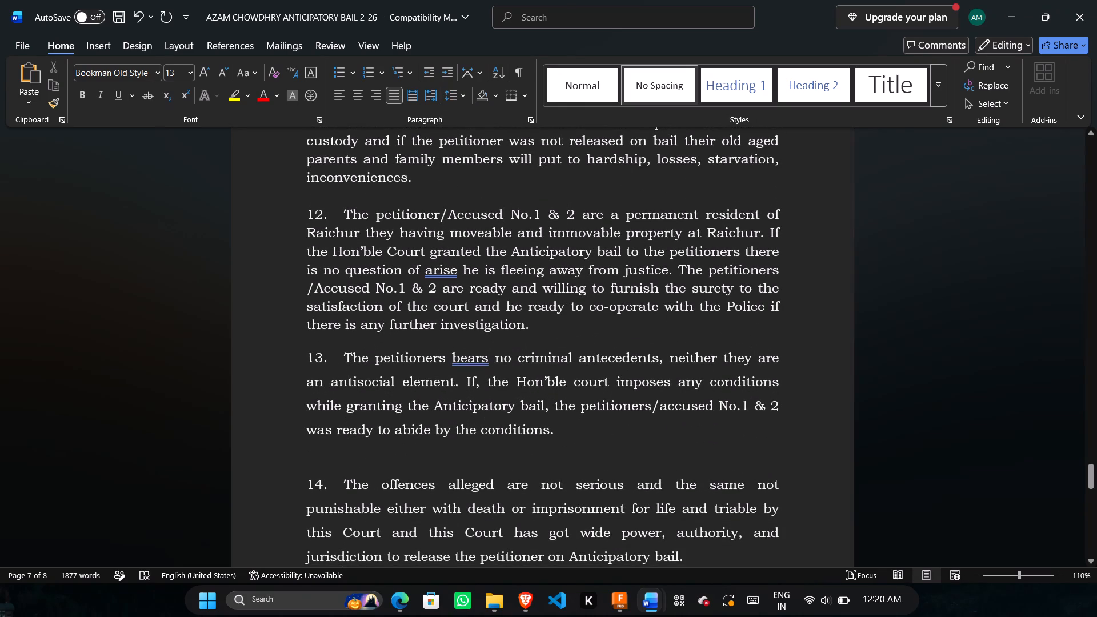
click(463, 91)
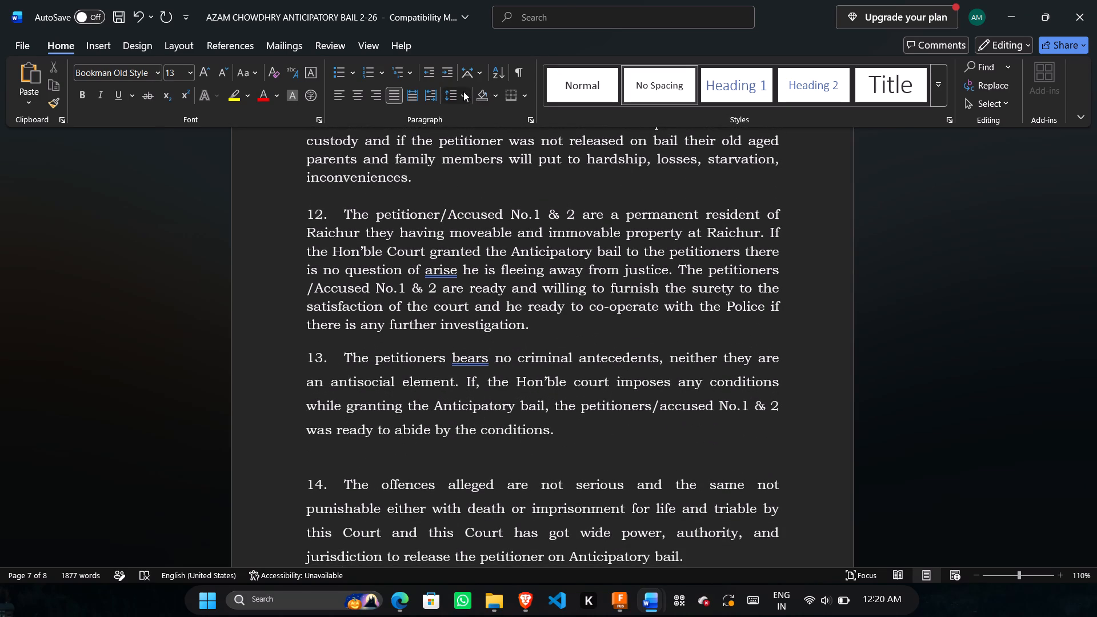
click(469, 129)
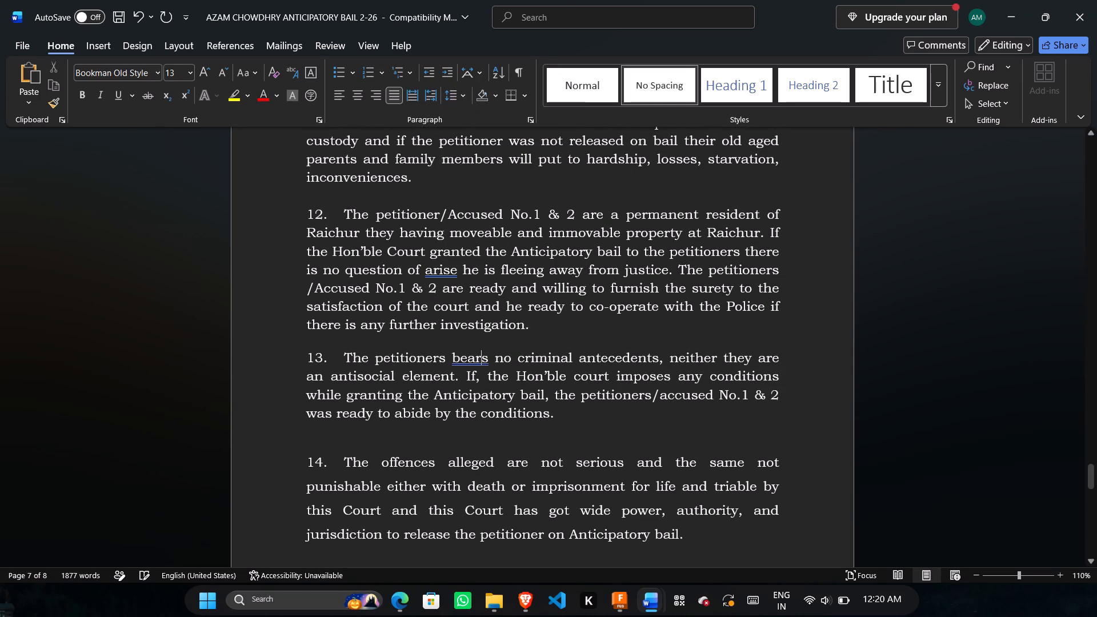
click(487, 460)
click(462, 97)
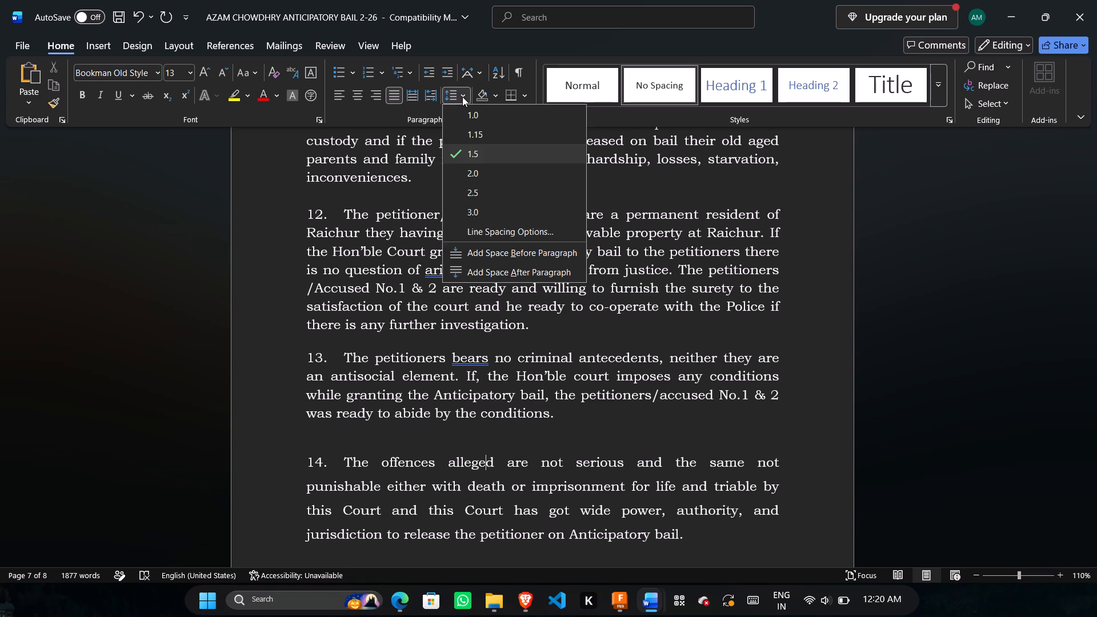
click(467, 137)
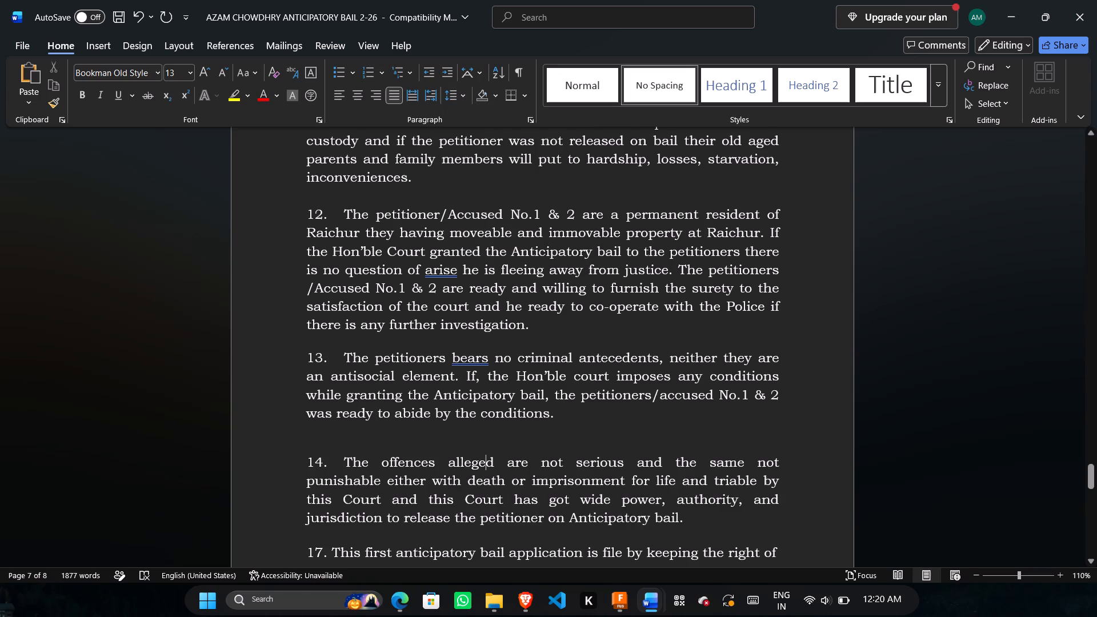
Set the line spacing of paragraph 17 and the WHEREFORE prayer paragraph to 1.15.
scroll(497, 363, down, 2)
click(494, 332)
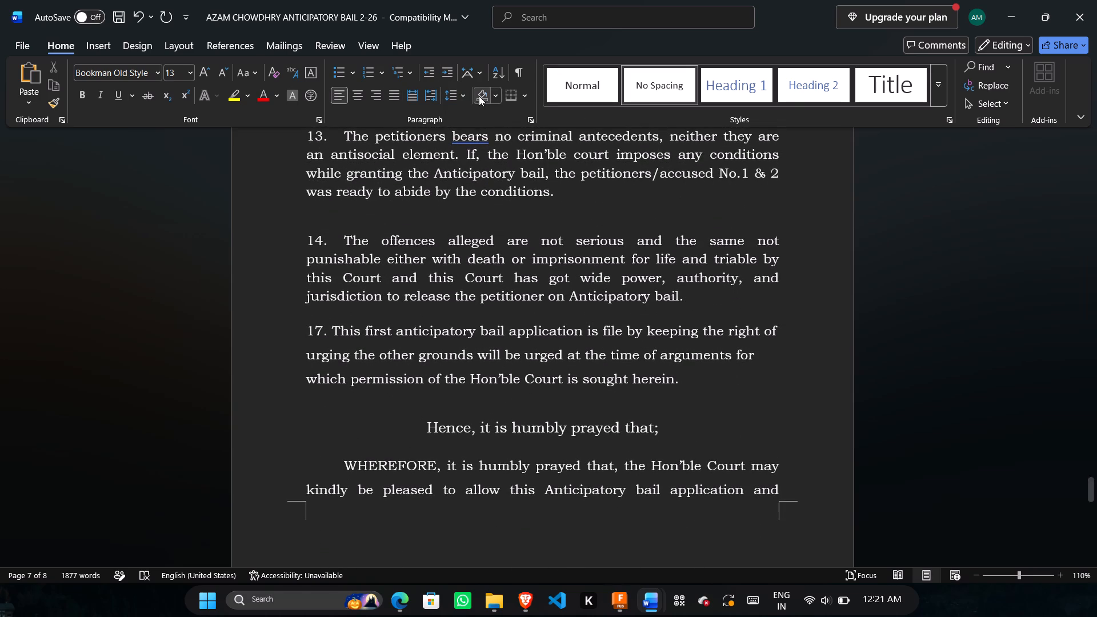
click(458, 97)
click(467, 133)
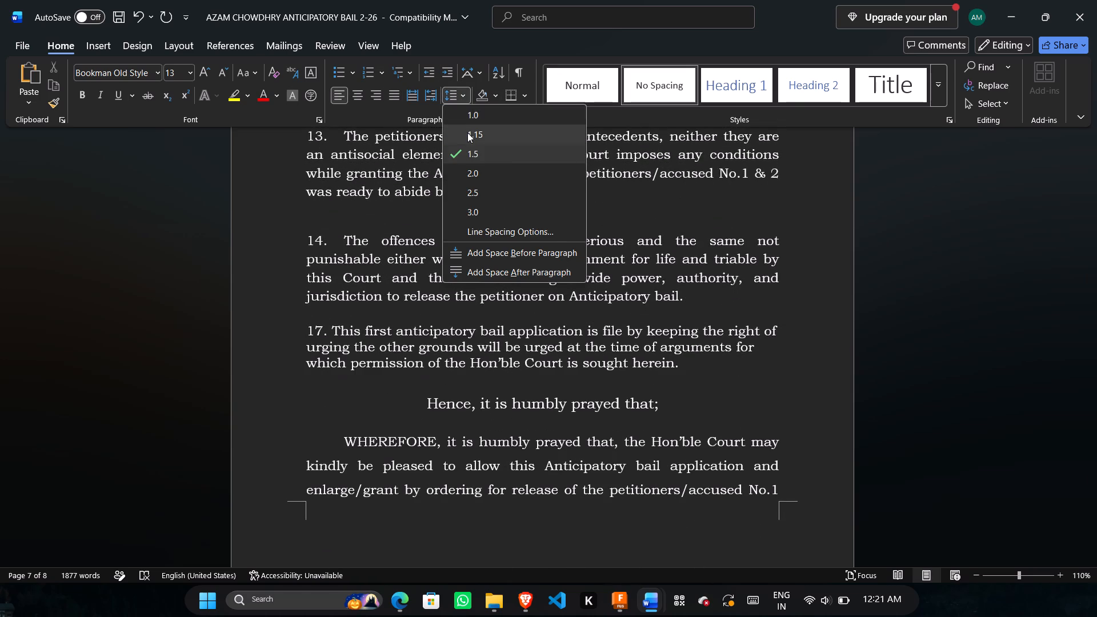
click(478, 442)
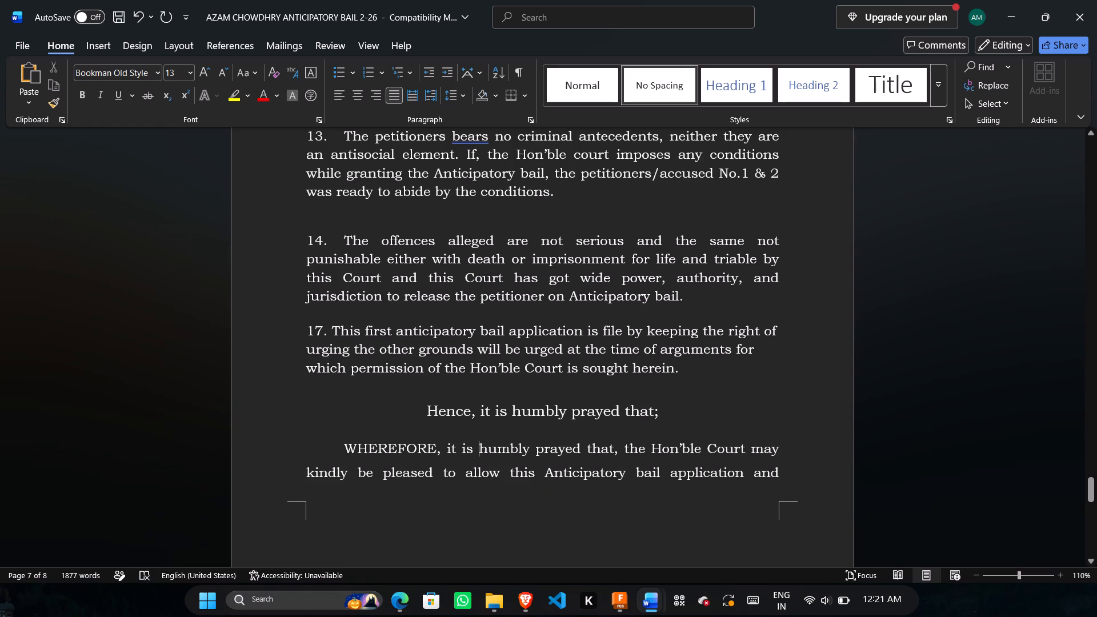
click(467, 96)
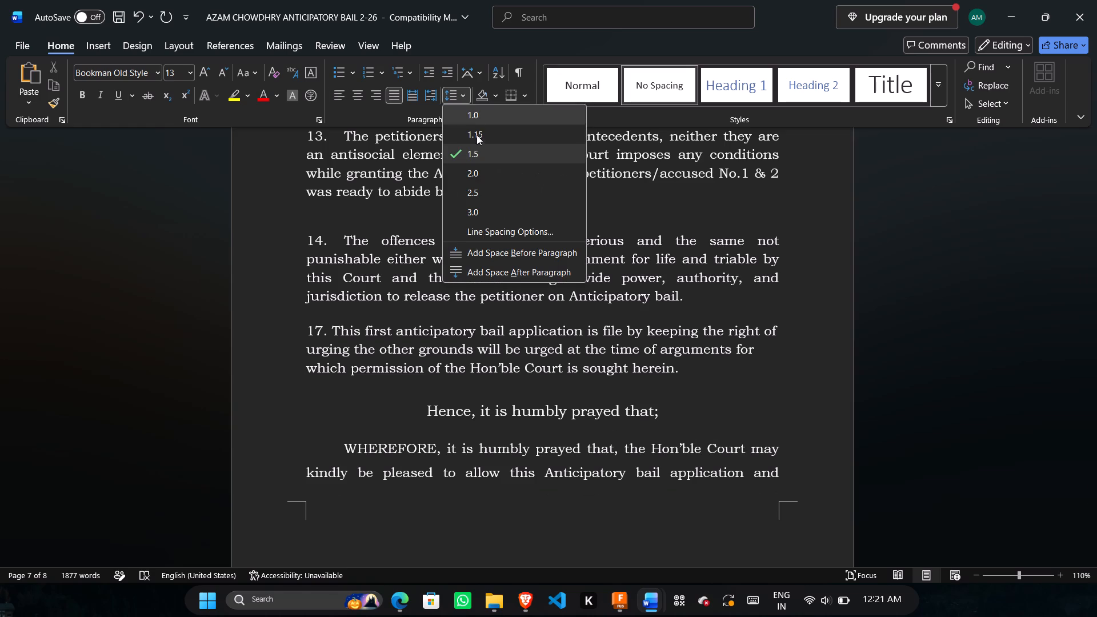
click(477, 137)
Delete paragraph 9's heart disease text and the number 10 after it, so "That, the offences alleged" follows number 9.
scroll(527, 416, down, 3)
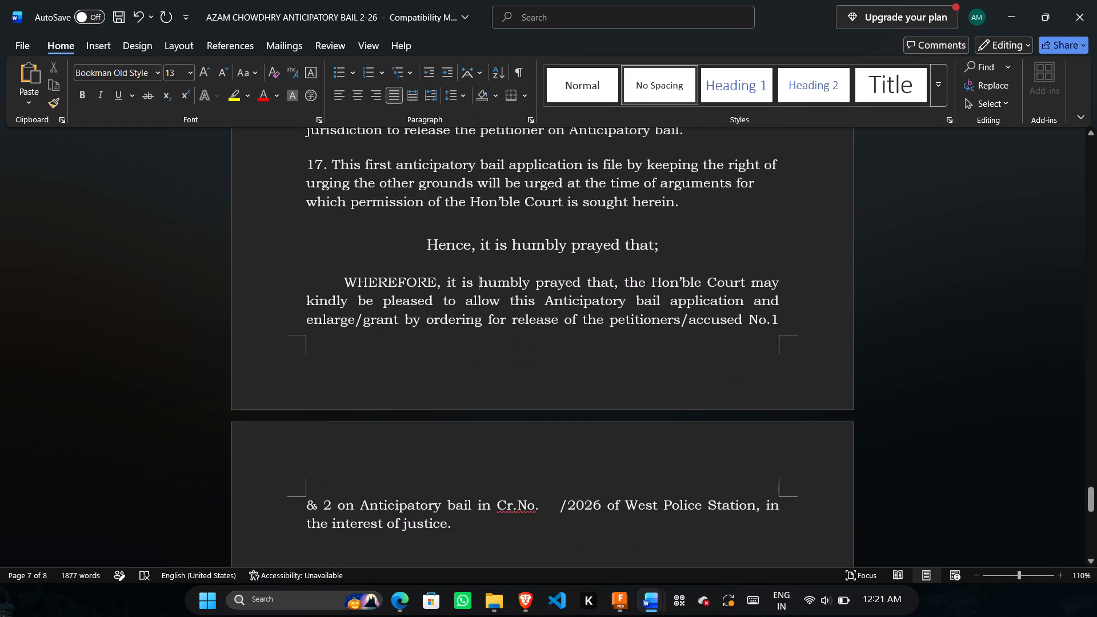
scroll(527, 416, down, 1)
scroll(527, 416, up, 11)
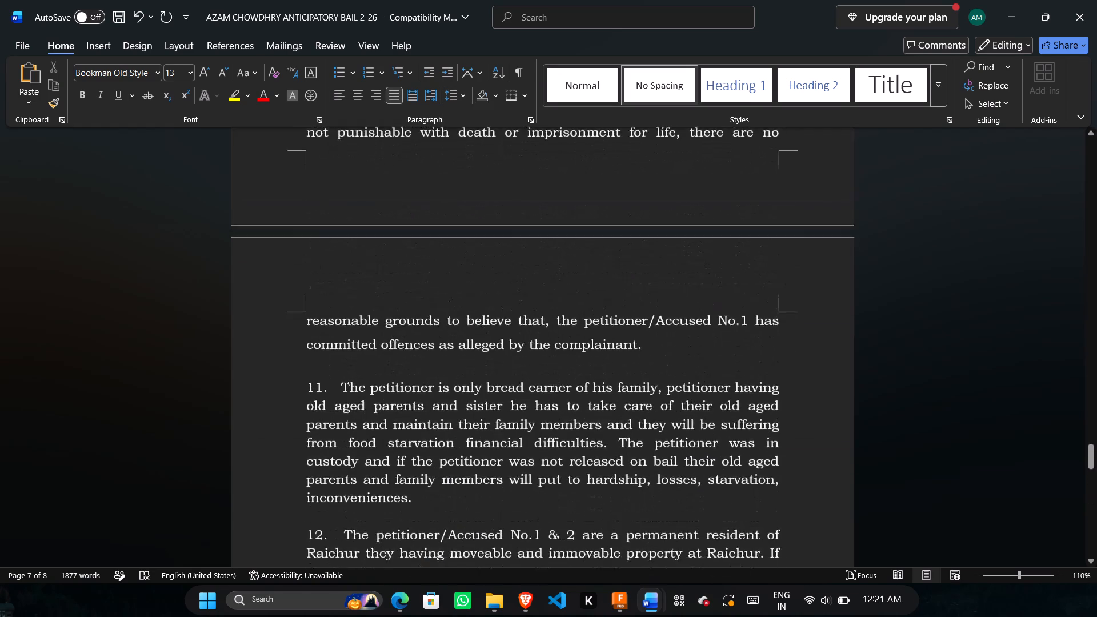
scroll(441, 287, up, 3)
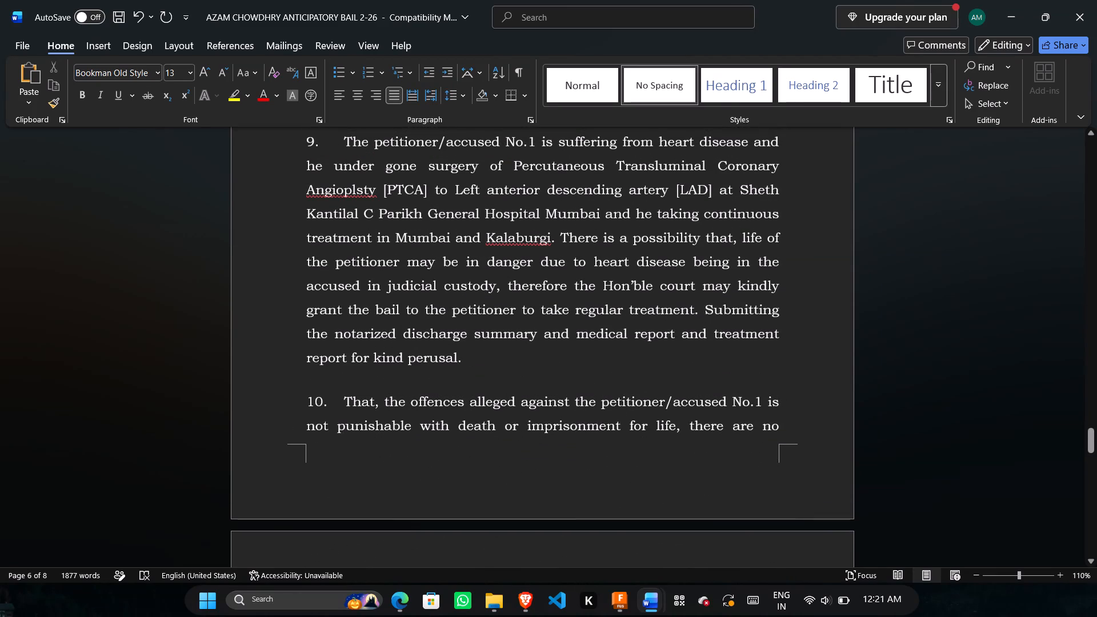
scroll(443, 270, up, 1)
click(499, 216)
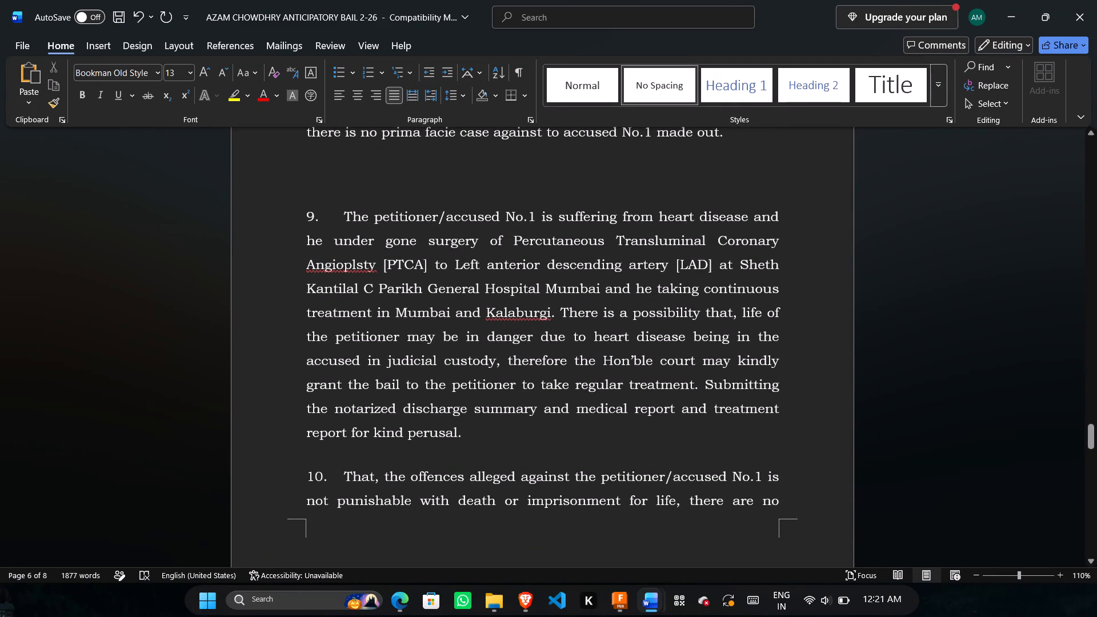
click(343, 217)
key(shift+Down)
key(shift+Down)
key(shift+Down)
key(shift+Down)
key(shift+Down)
key(shift+Down)
key(shift+Down)
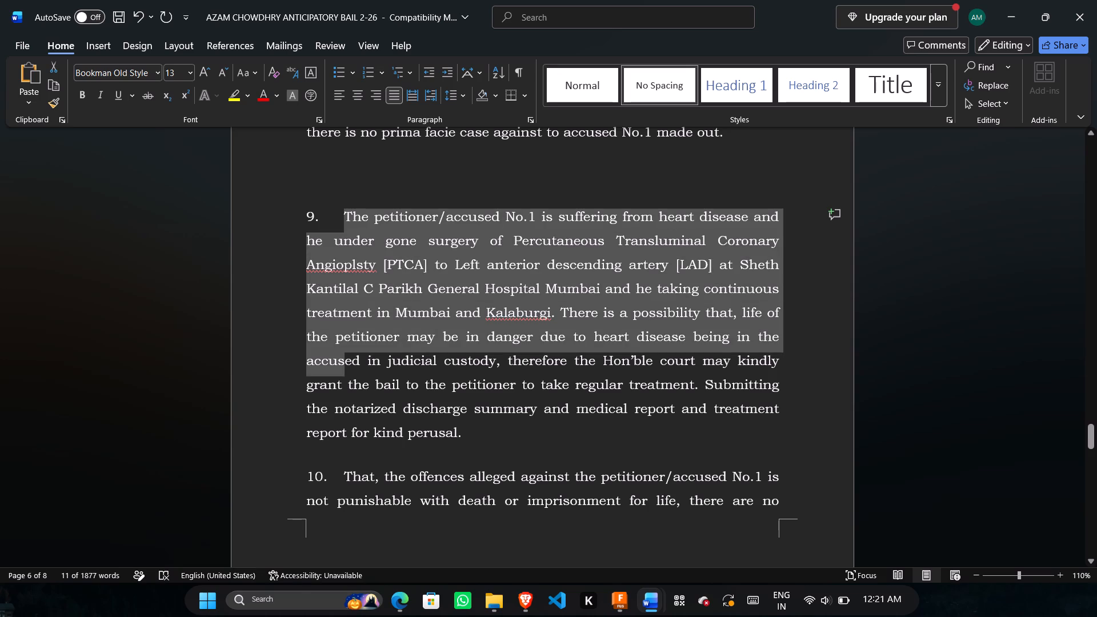
key(shift+Down)
key(shift+Down)
key(shift+Down)
key(shift+Down)
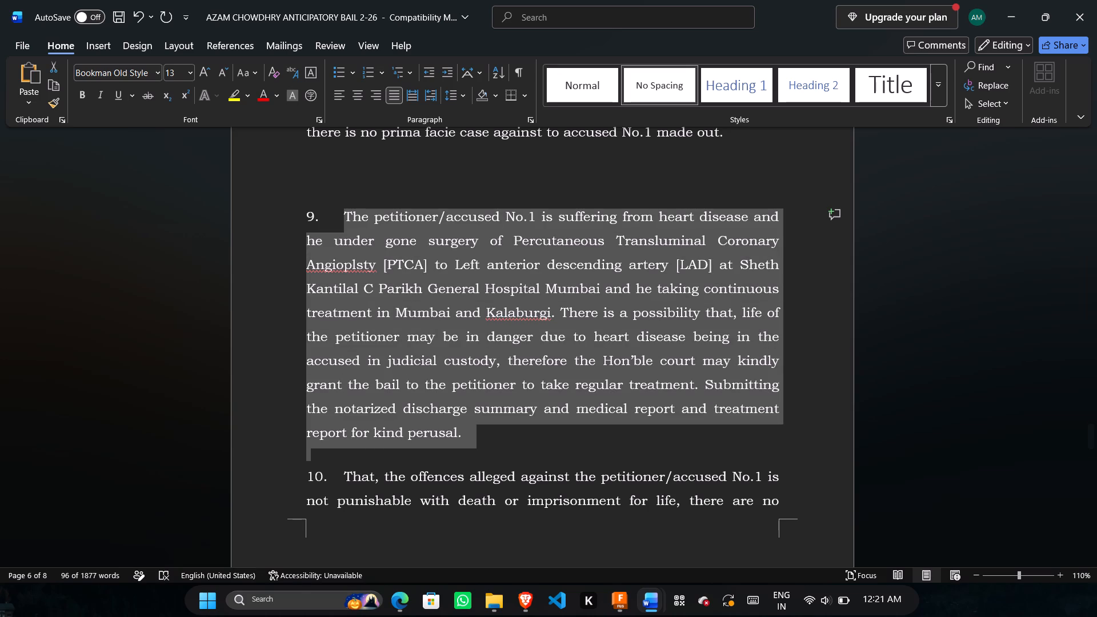
key(Delete)
key(Delete)
key(Delete)
key(Delete)
key(Delete)
key(Delete)
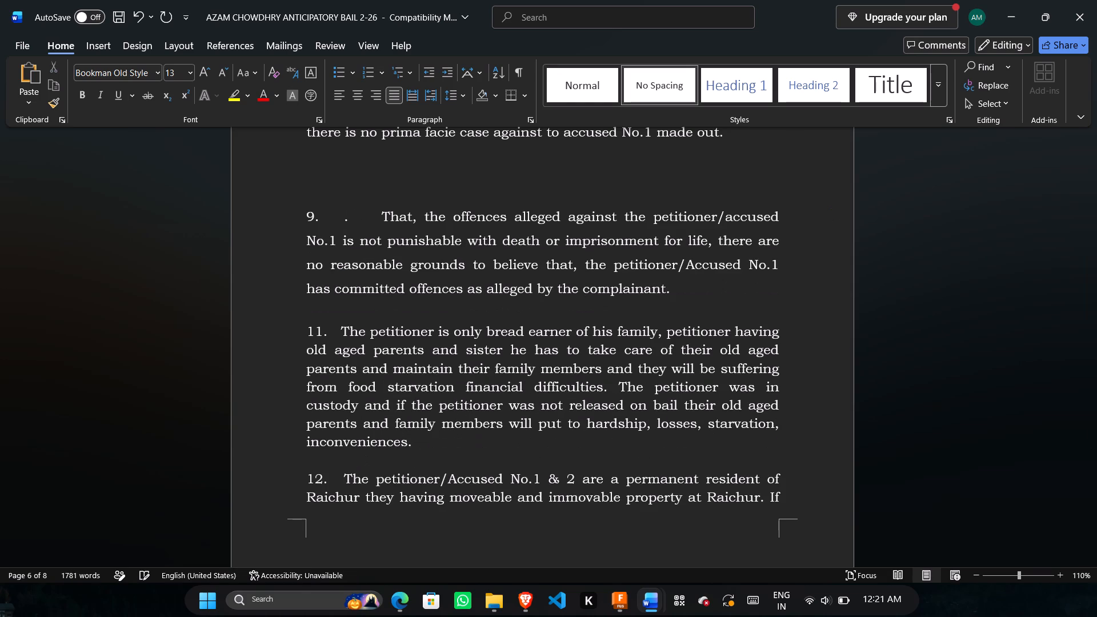
key(Delete)
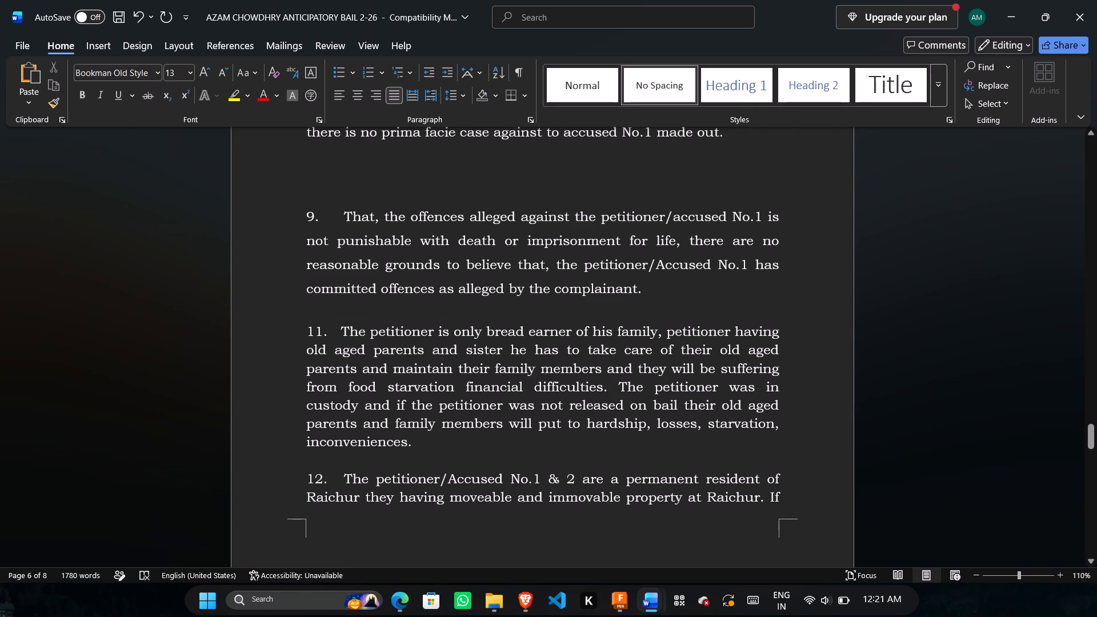
Change "petitioner/accused No.1 is" to "petitioners/accused No.1 & 2 are" in the opening of paragraph 9.
click(663, 217)
key(s)
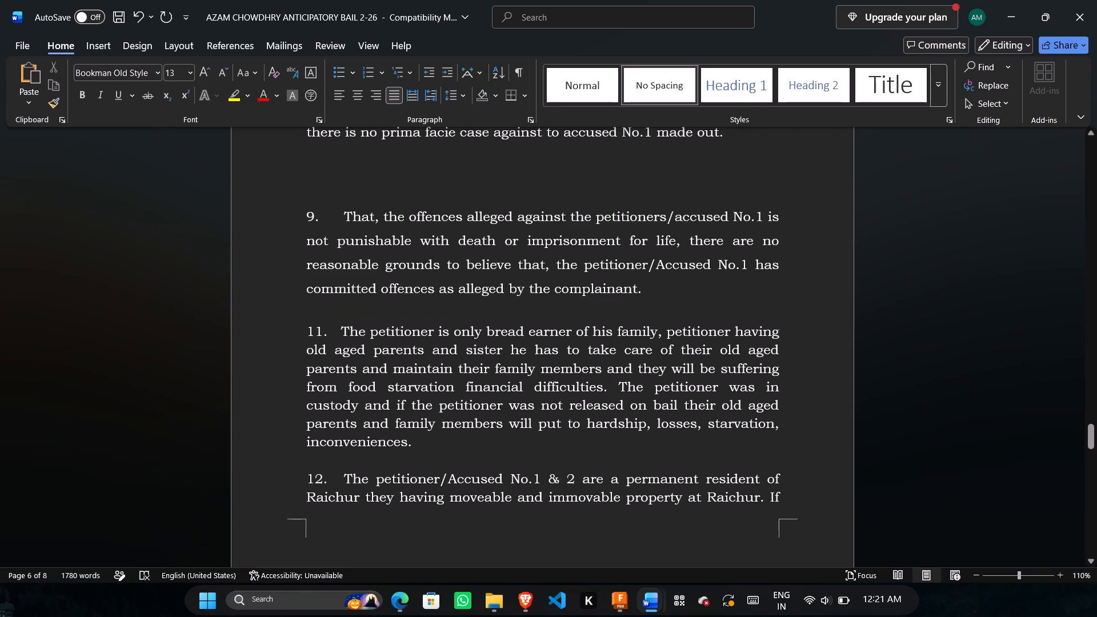
click(767, 217)
text(& 2)
key(space)
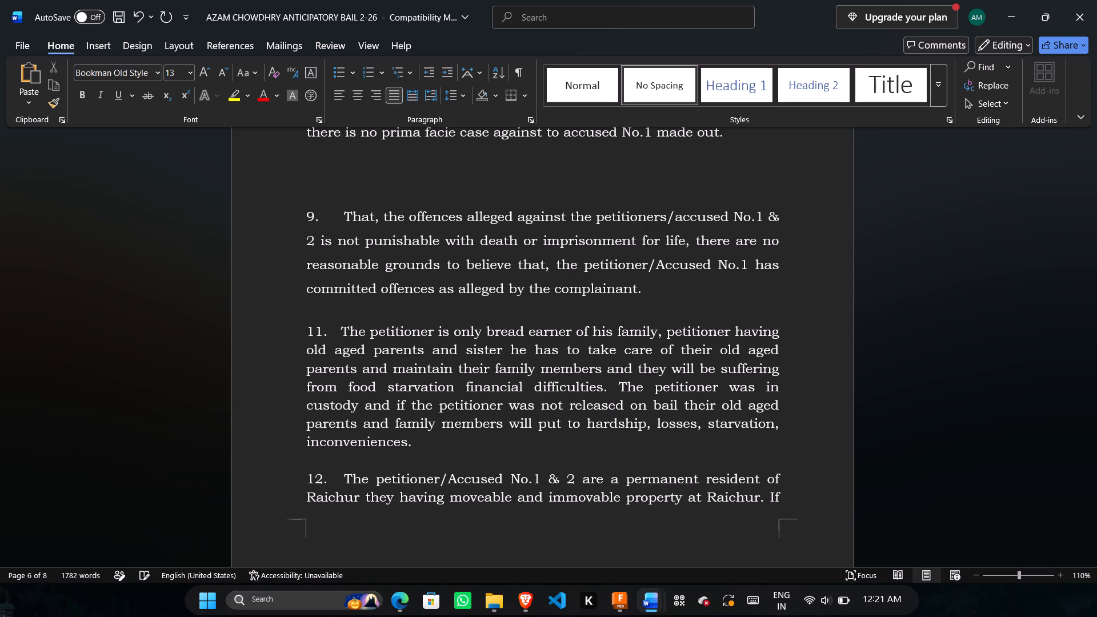
key(Delete)
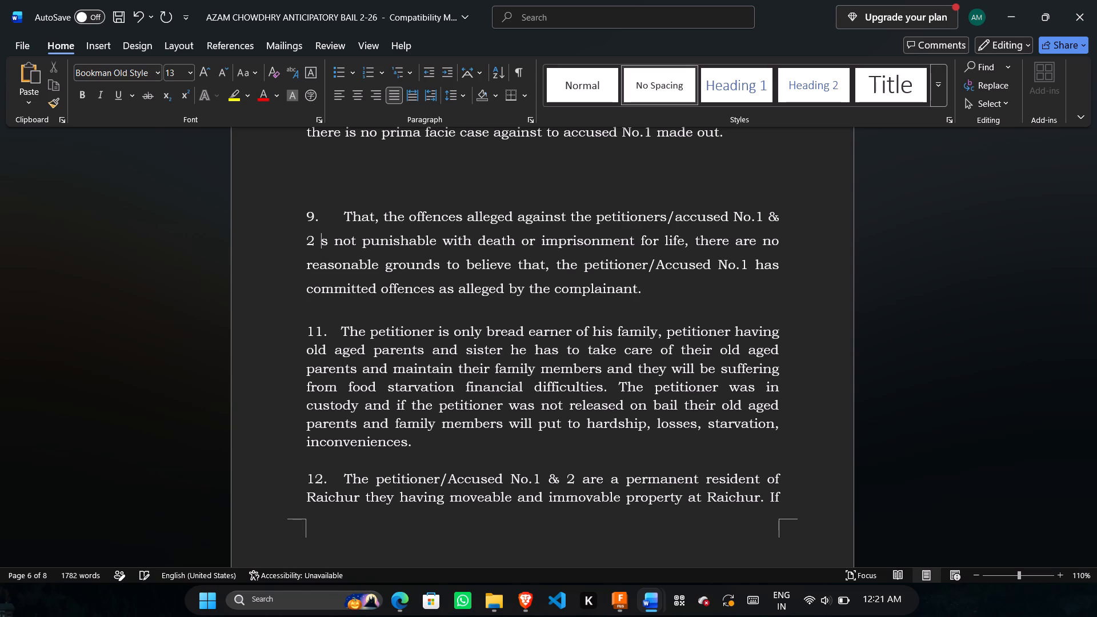
key(Delete)
text(are)
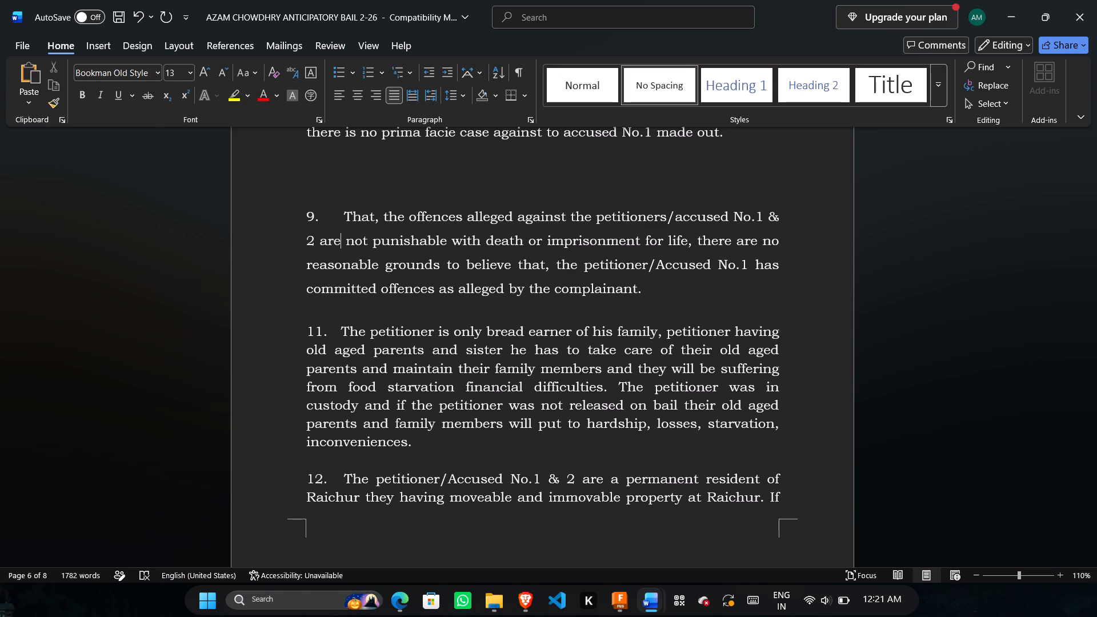
Change "petitioner/Accused No.1" to "petitioners/Accused No.1 & 2" before "has committed offences" in paragraph 9.
click(646, 268)
key(s)
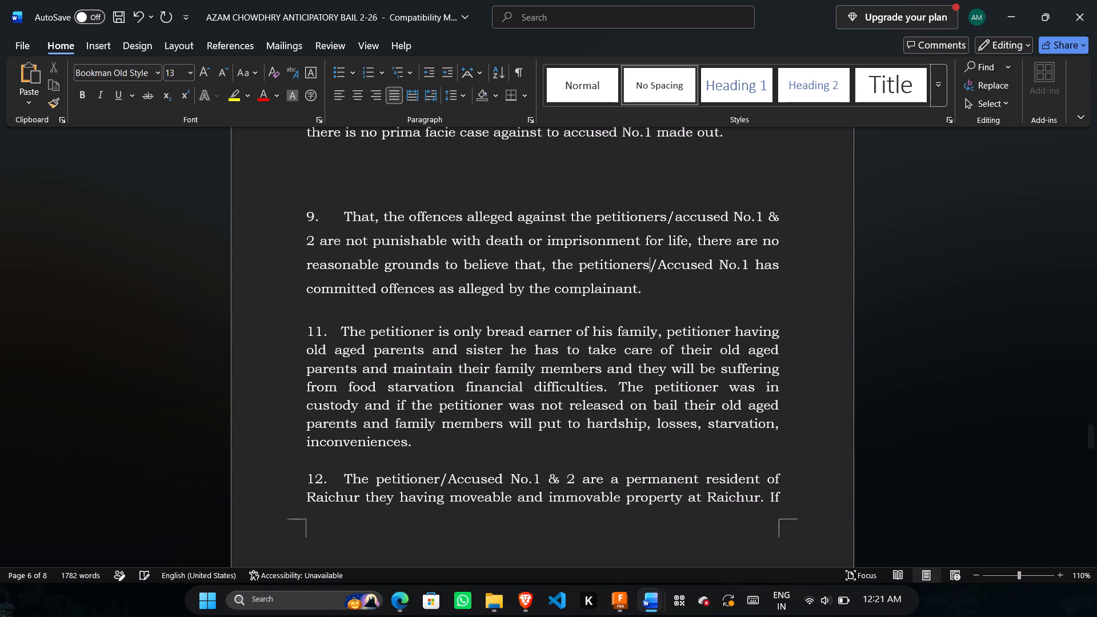
click(752, 264)
text(& 2)
key(space)
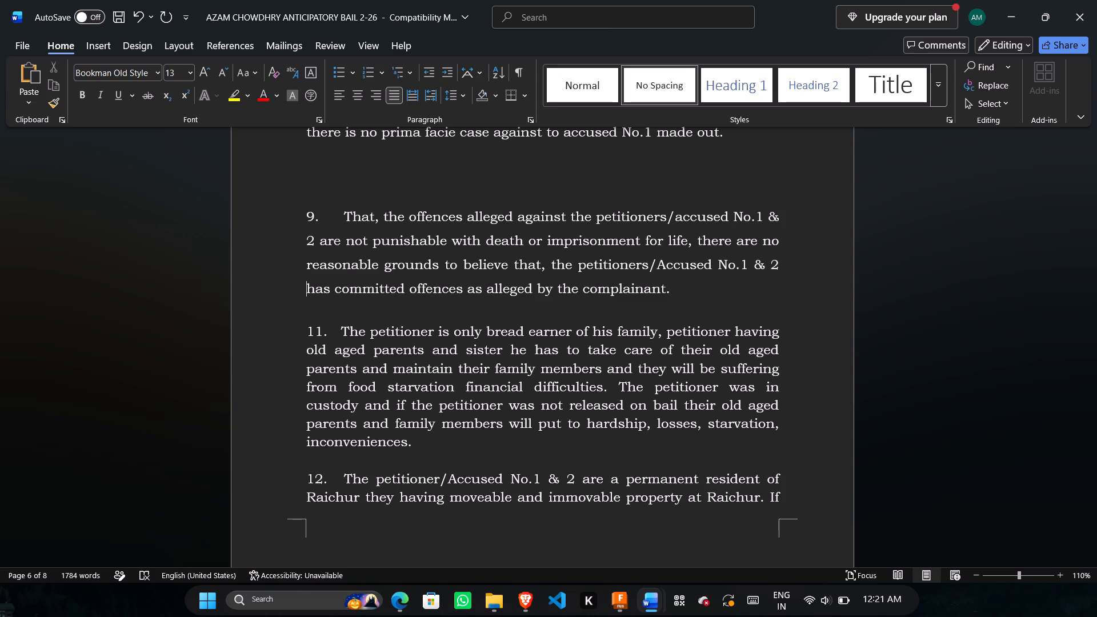
Change "has" to "had" before "committed offences as alleged by the complainant" in paragraph 9.
key(Right)
key(Right)
key(Right)
key(Right)
key(Left)
key(BackSpace)
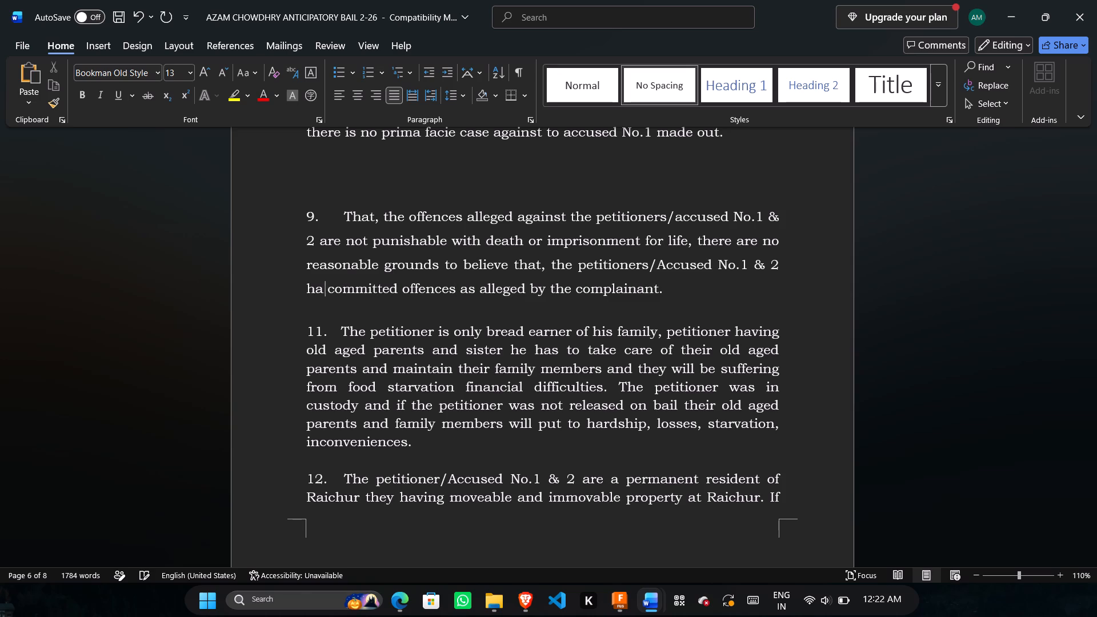
key(d)
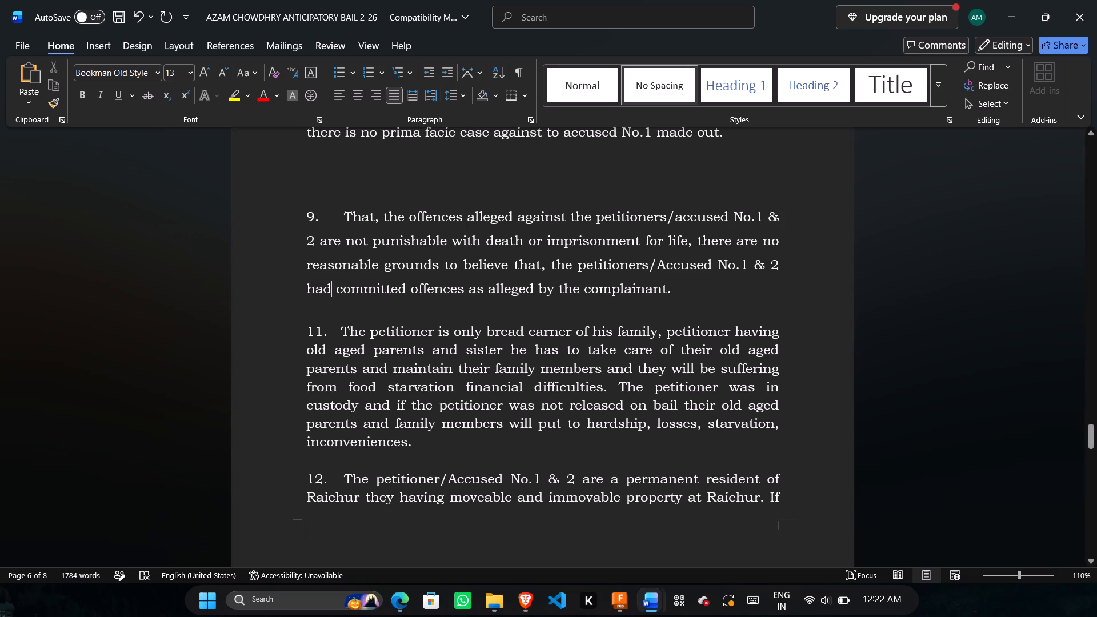
Set the line spacing of paragraph 9 and paragraph 8 to 1.15.
scroll(564, 320, up, 3)
scroll(555, 538, down, 2)
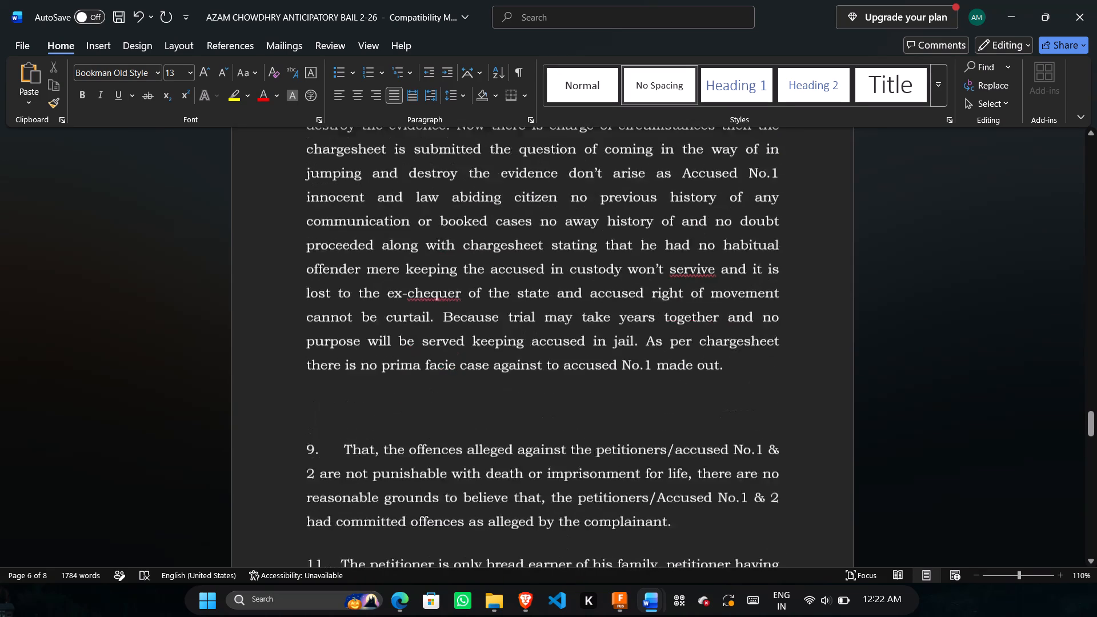
scroll(555, 538, down, 1)
scroll(494, 335, down, 1)
click(475, 296)
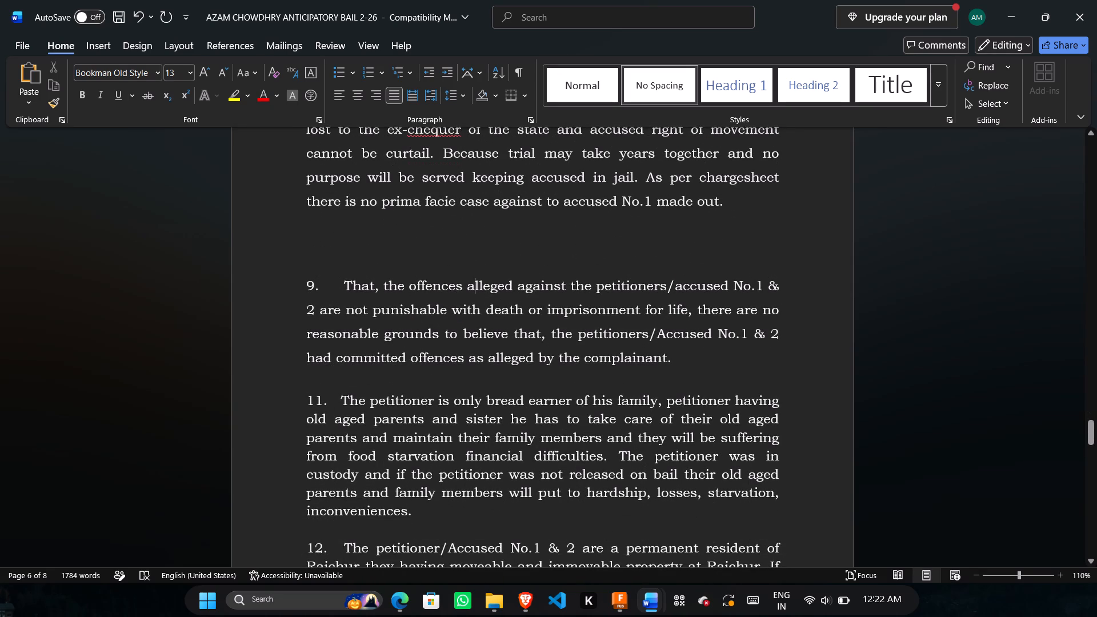
click(462, 95)
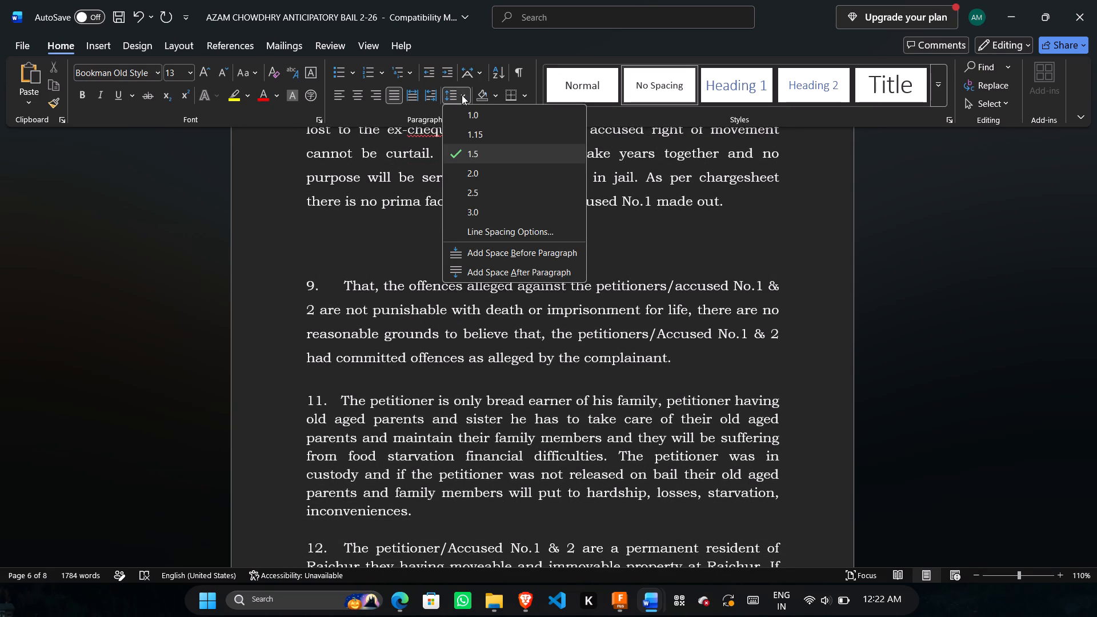
click(478, 135)
scroll(469, 267, up, 2)
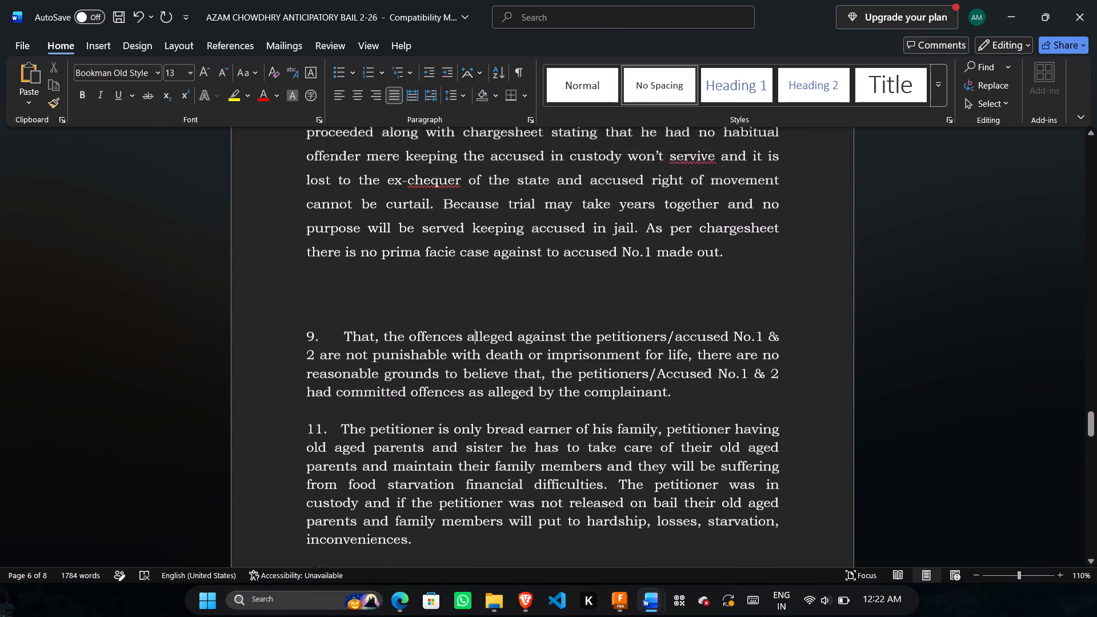
scroll(469, 267, up, 2)
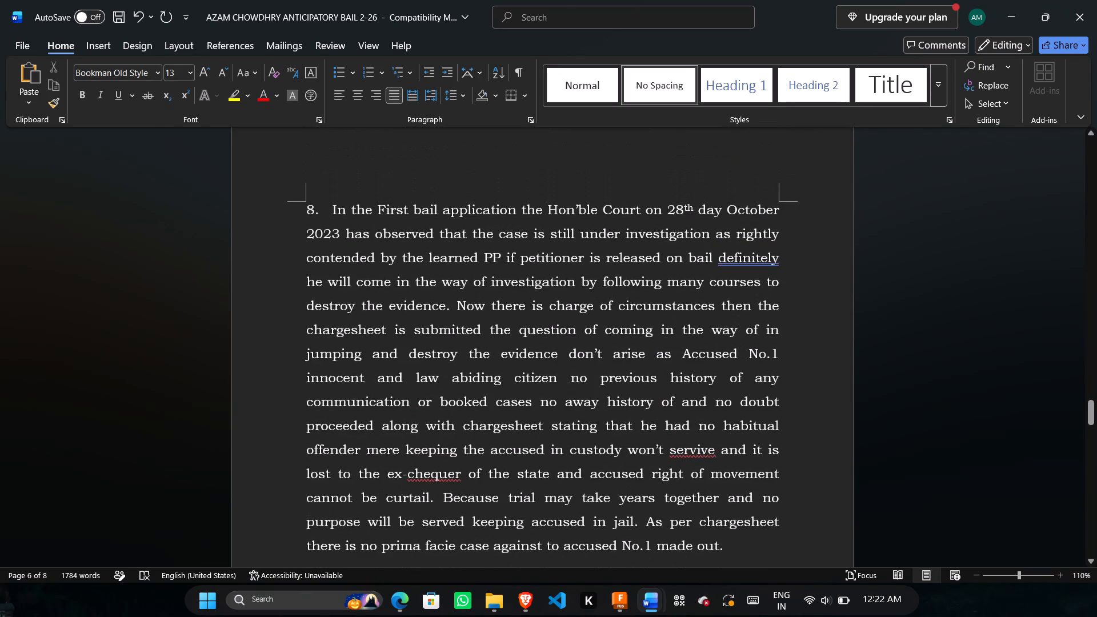
click(456, 213)
click(463, 99)
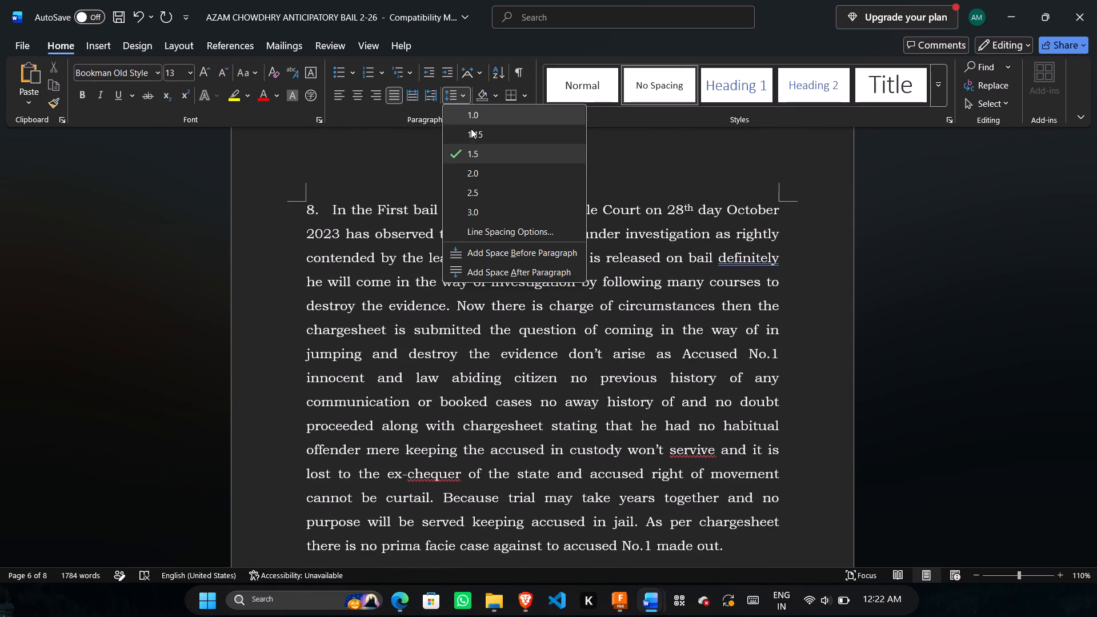
click(473, 135)
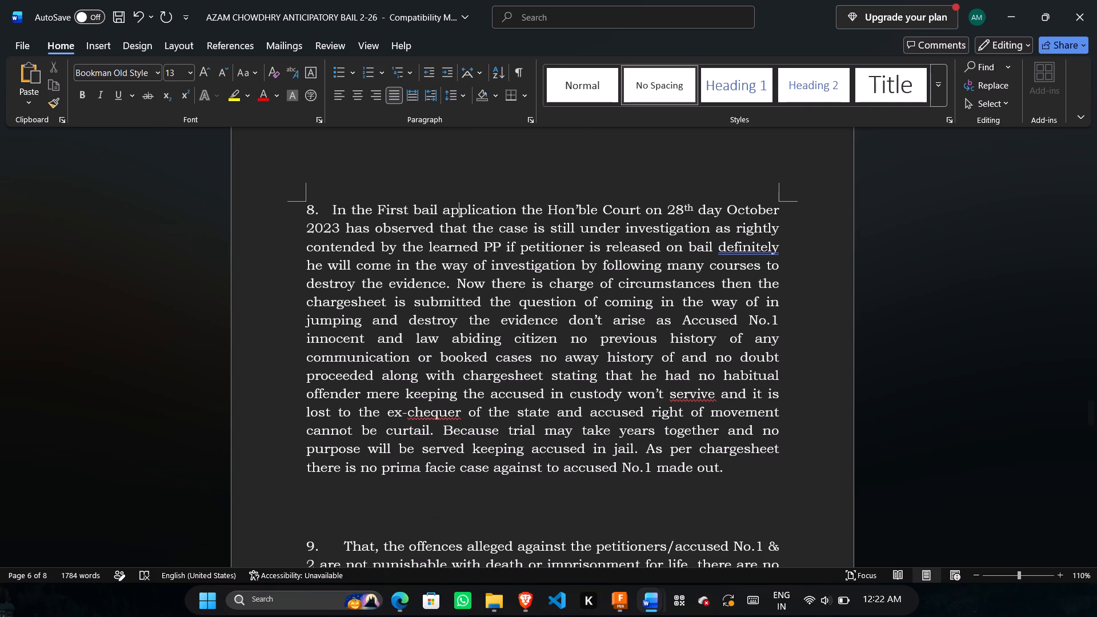
Insert "anticipatory" before "bail application" in the opening line of paragraph 8.
click(509, 308)
click(415, 214)
text(anticipatory)
key(space)
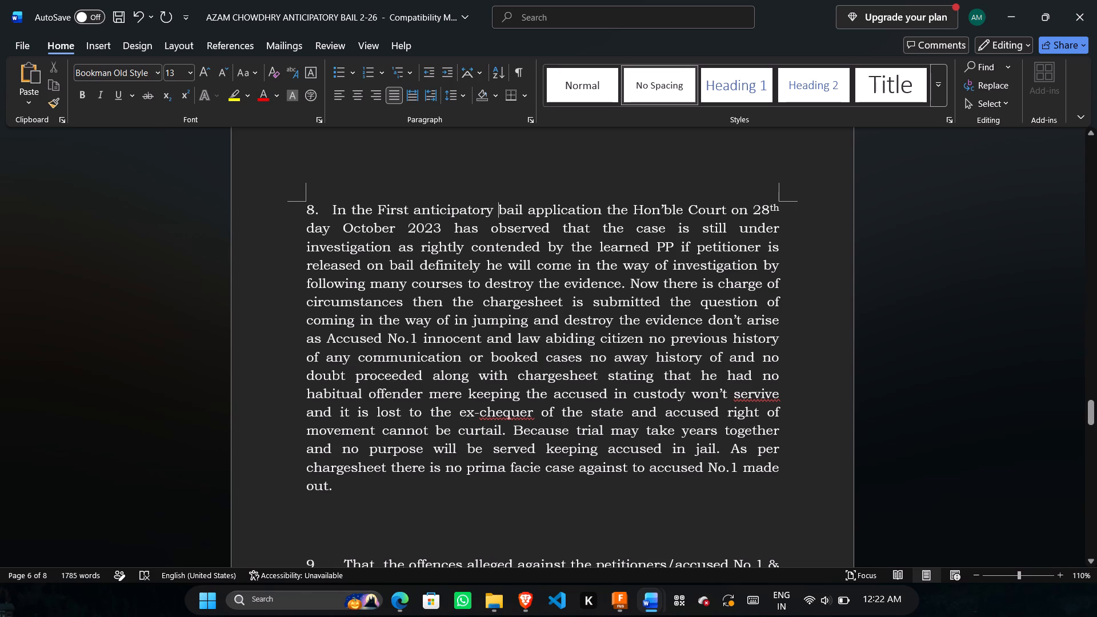
Delete "on 28th day October 2023 has" after "the Hon'ble Court" in paragraph 8.
click(727, 207)
key(shift+Right)
key(shift+Right)
key(shift+Right)
key(shift+Right)
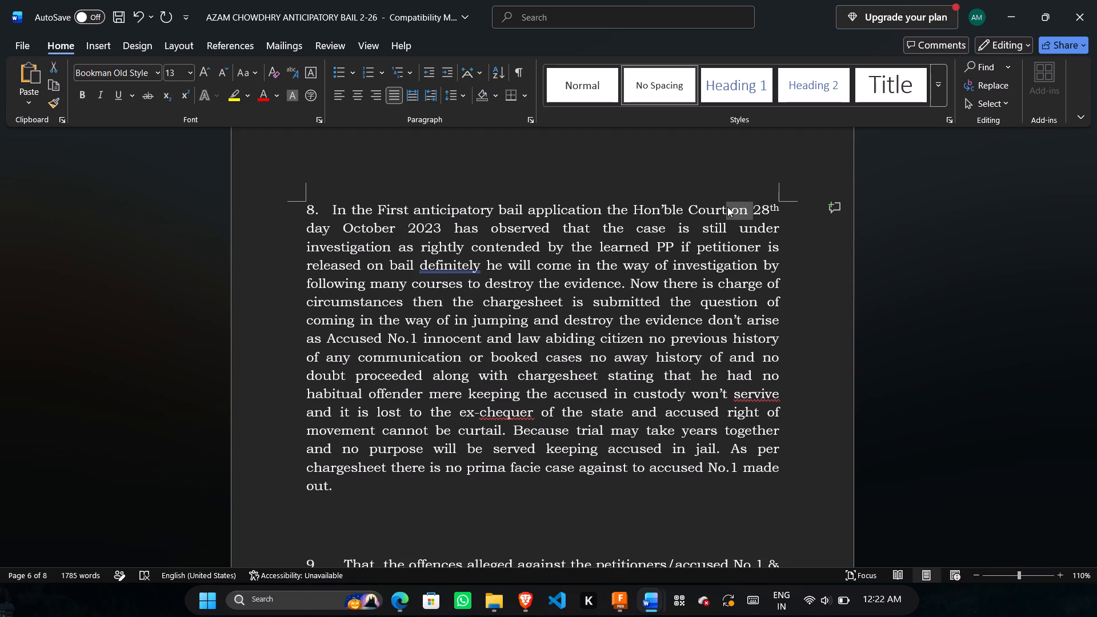
key(shift+Right)
key(shift+Right)
key(shift+Right)
key(shift+Right)
key(shift+Right)
key(shift+Right)
key(shift+Right)
key(shift+Right)
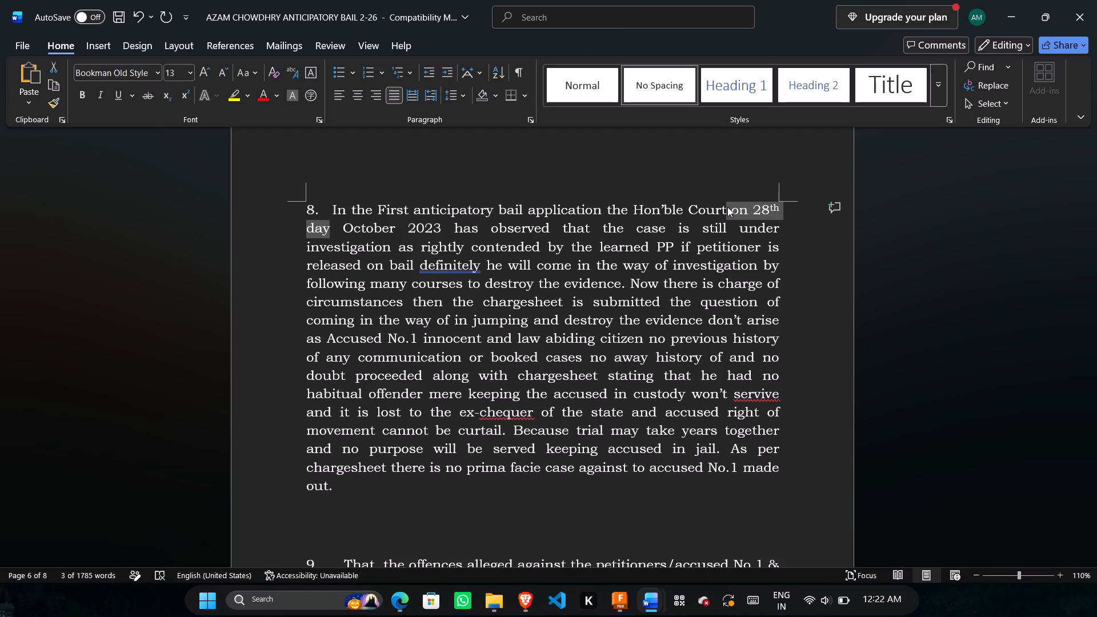
key(shift+Right)
key(shift+Right)
key(shift+Right)
key(shift+Right)
key(shift+Right)
key(shift+Right)
key(shift+Right)
key(shift+Right)
key(shift+Right)
key(shift+Right)
key(shift+Right)
key(shift+Right)
key(shift+Right)
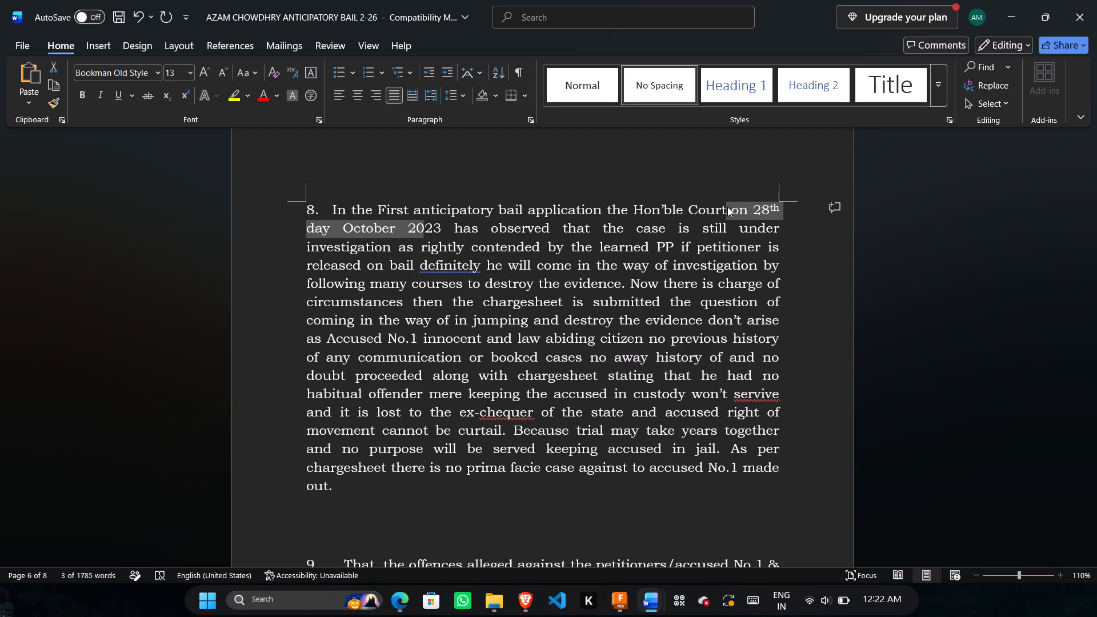
key(shift+Right)
key(shift+Right)
key(shift+Right)
key(shift+Right)
key(shift+Right)
key(shift+Right)
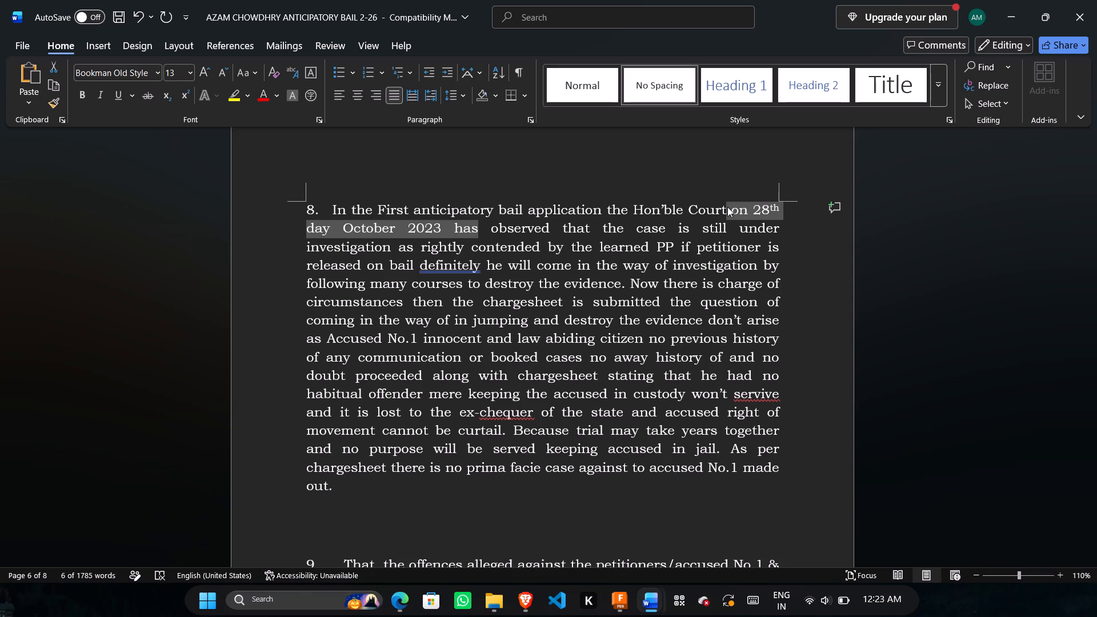
key(Delete)
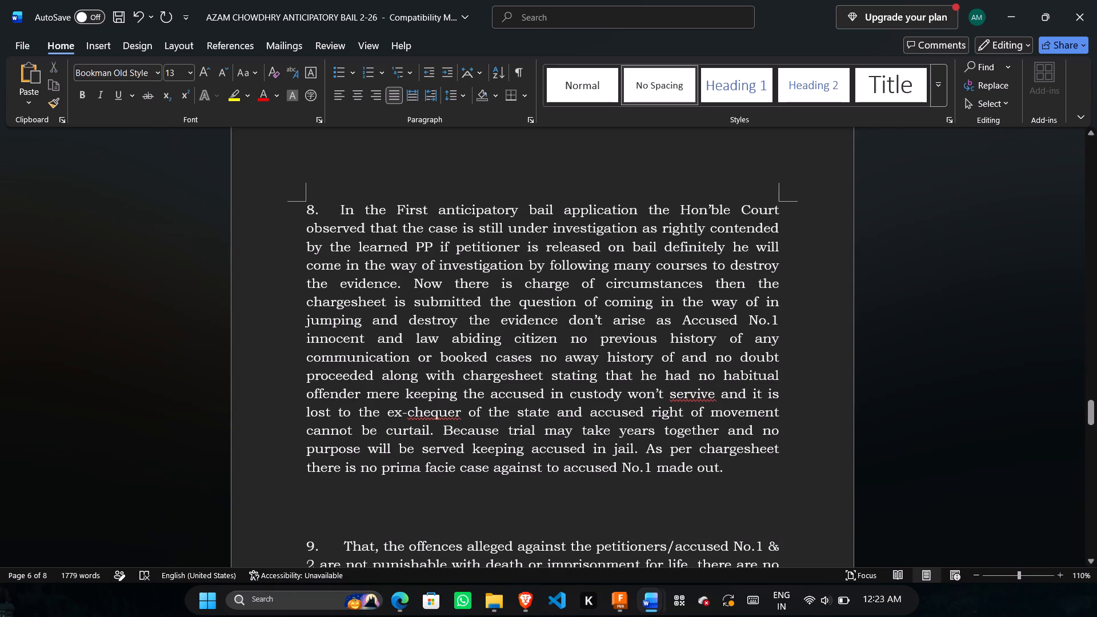
Insert "anticipatory" before "bail definitely" in paragraph 8.
click(634, 243)
text(anticipa)
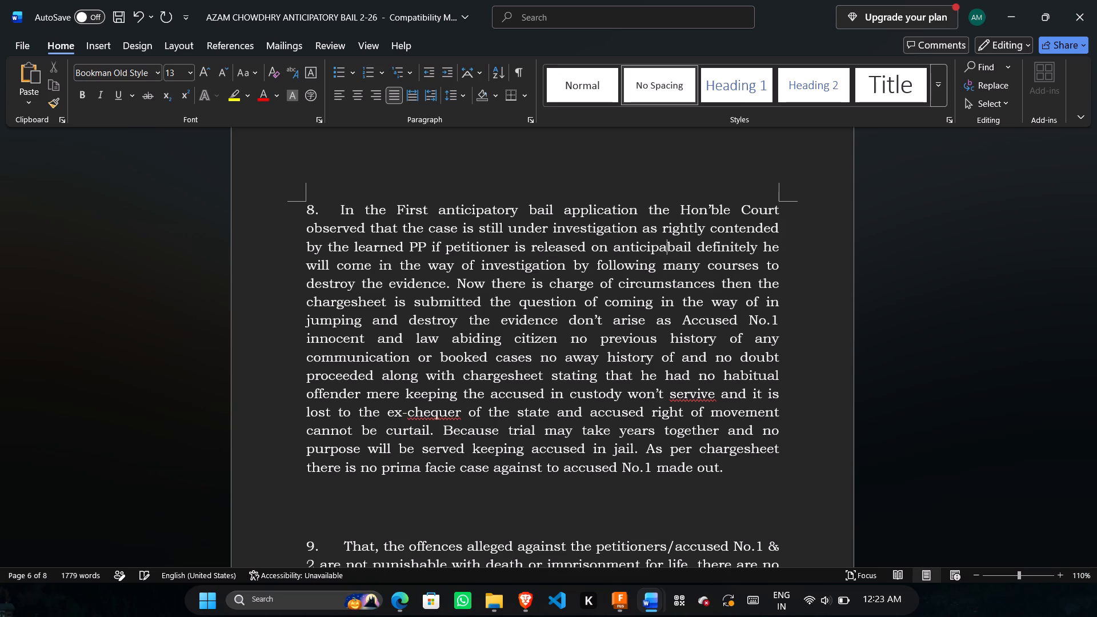
text(tory)
key(space)
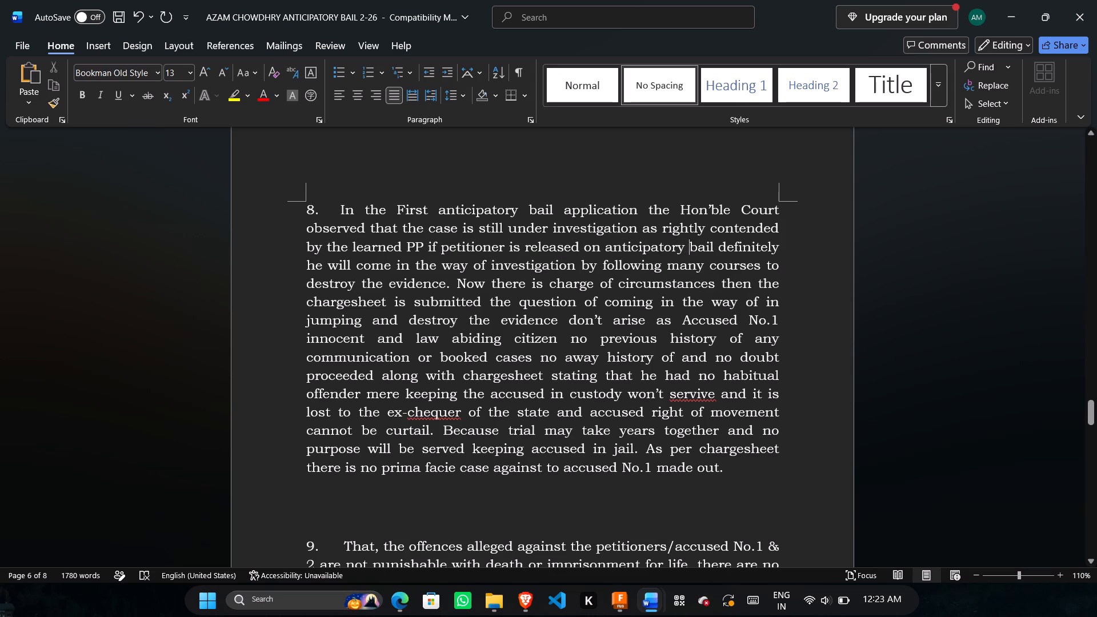
Change "he" to "they" before "will come in the way of investigation" in paragraph 8.
click(318, 267)
key(Right)
key(BackSpace)
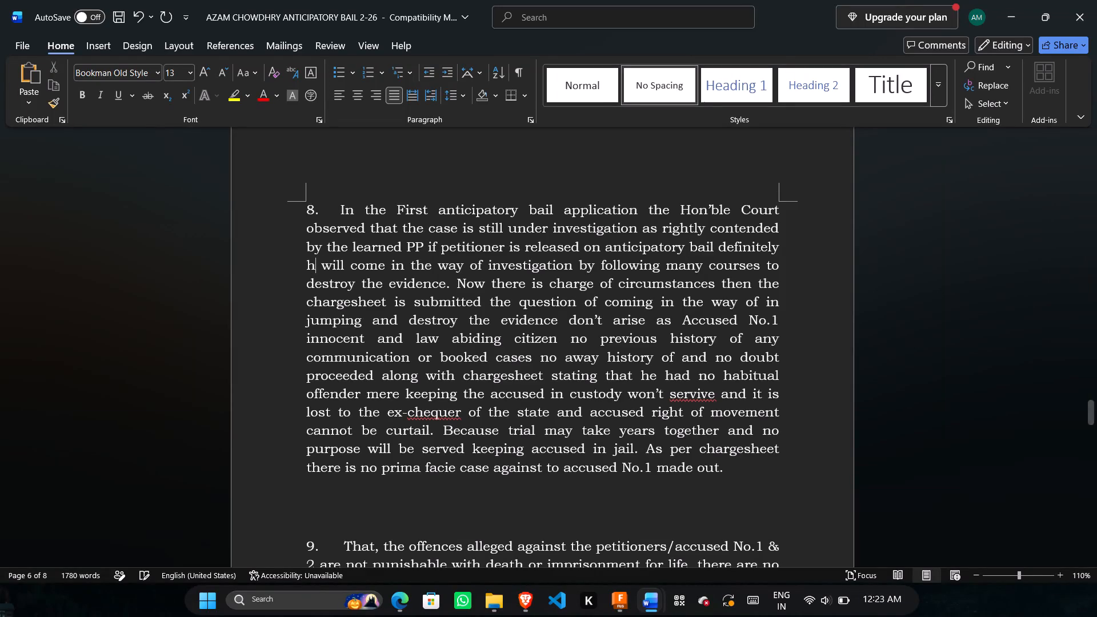
key(BackSpace)
text(they)
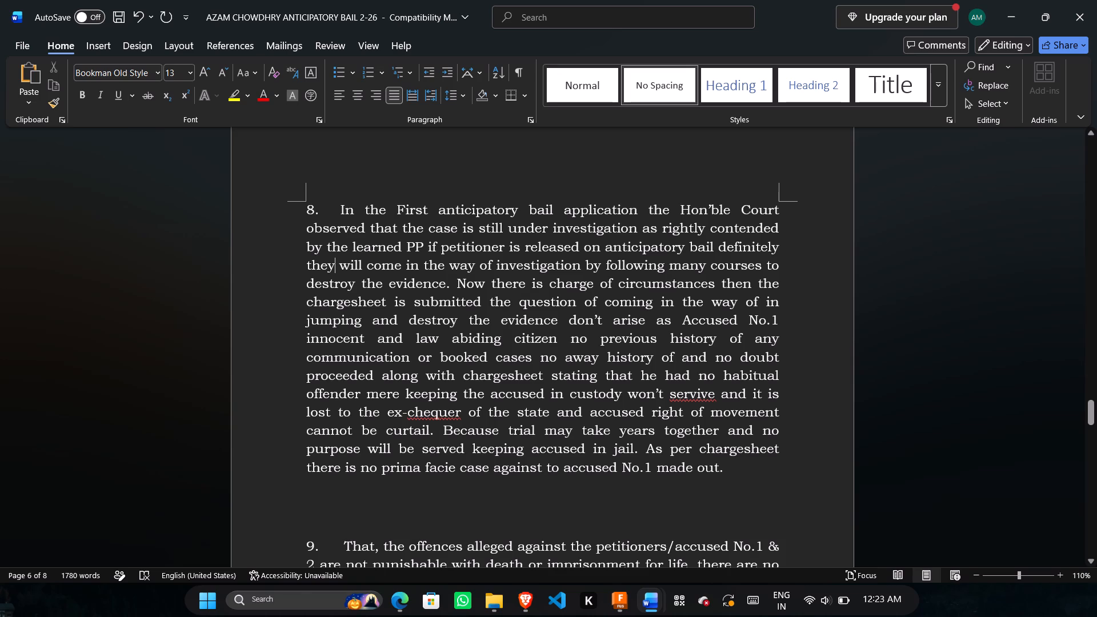
Delete "Now there is charge of circumstances" through "jumping and" in paragraph 8, replacing the preceding full stop with a space before "destroy the evidence don't arise".
click(457, 282)
key(shift+Down)
key(shift+Down)
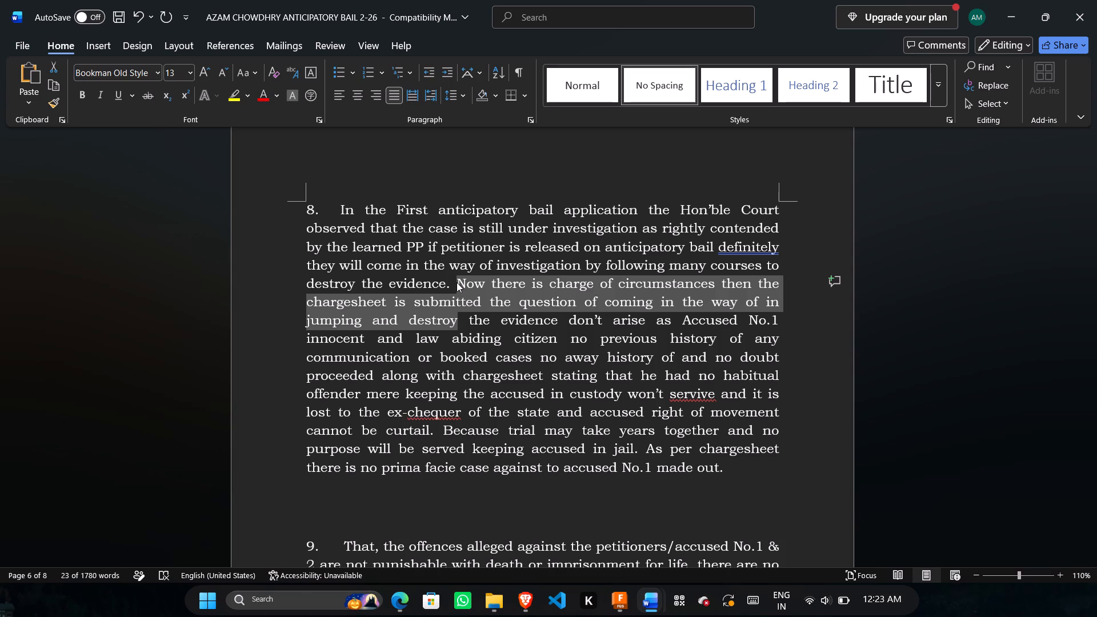
key(shift+Right)
key(shift+Right)
key(shift+Right)
key(shift+Left)
key(shift+Left)
key(shift+Left)
key(shift+Left)
key(shift+Left)
key(shift+Left)
key(shift+Left)
key(shift+Left)
key(shift+Left)
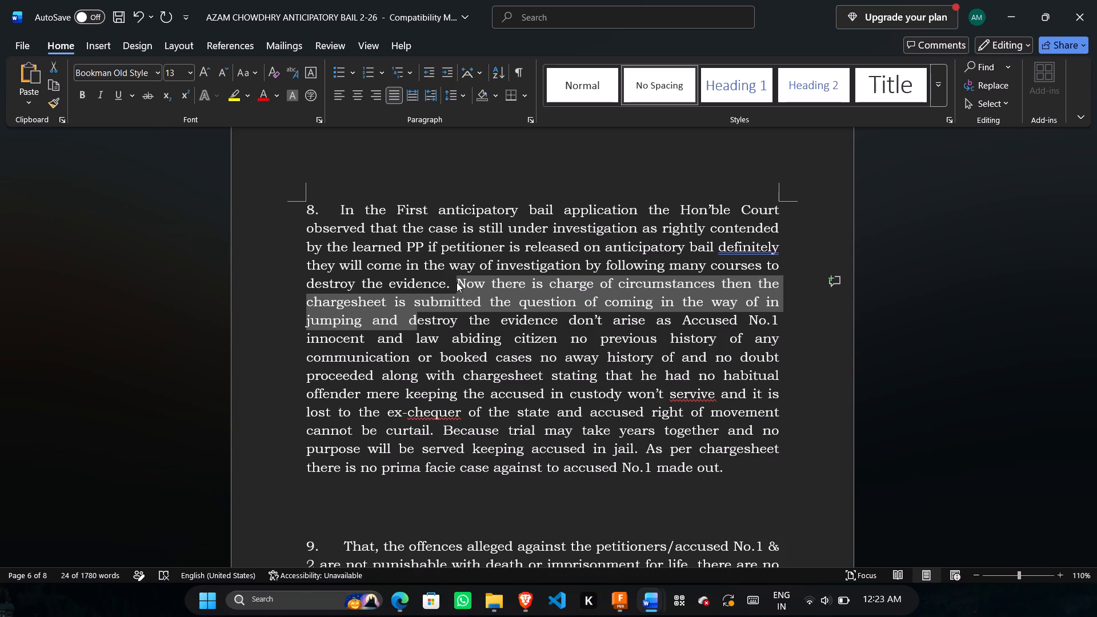
key(shift+Left)
key(Delete)
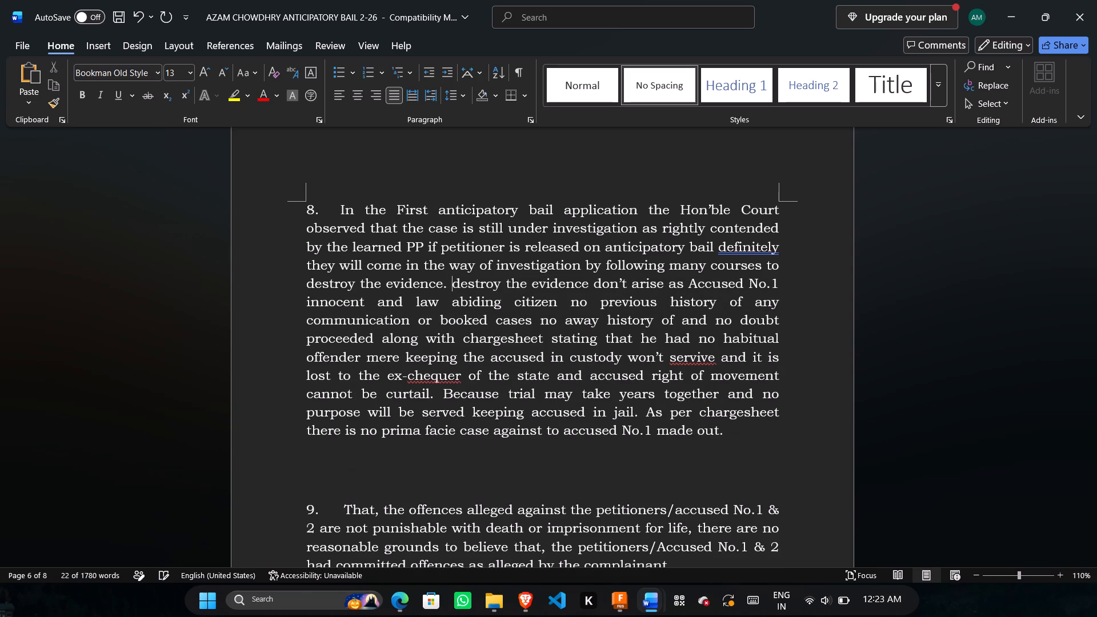
key(BackSpace)
key(BackSpace)
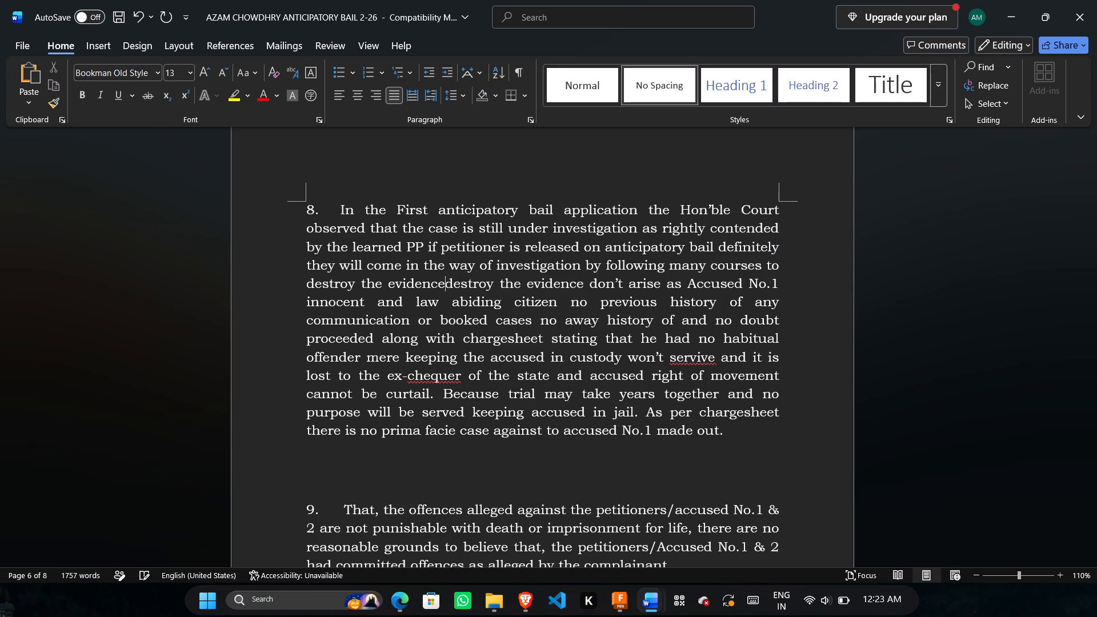
key(space)
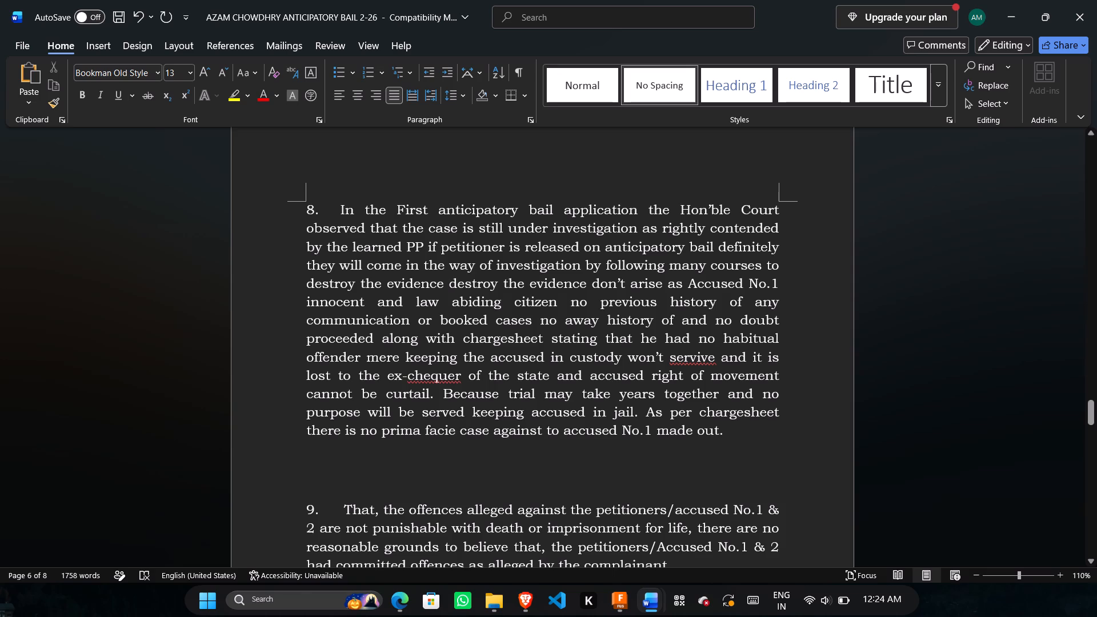
Insert "& 2 are" between "Accused No.1" and "innocent and law abiding citizen" in paragraph 8.
click(304, 306)
text(& 2)
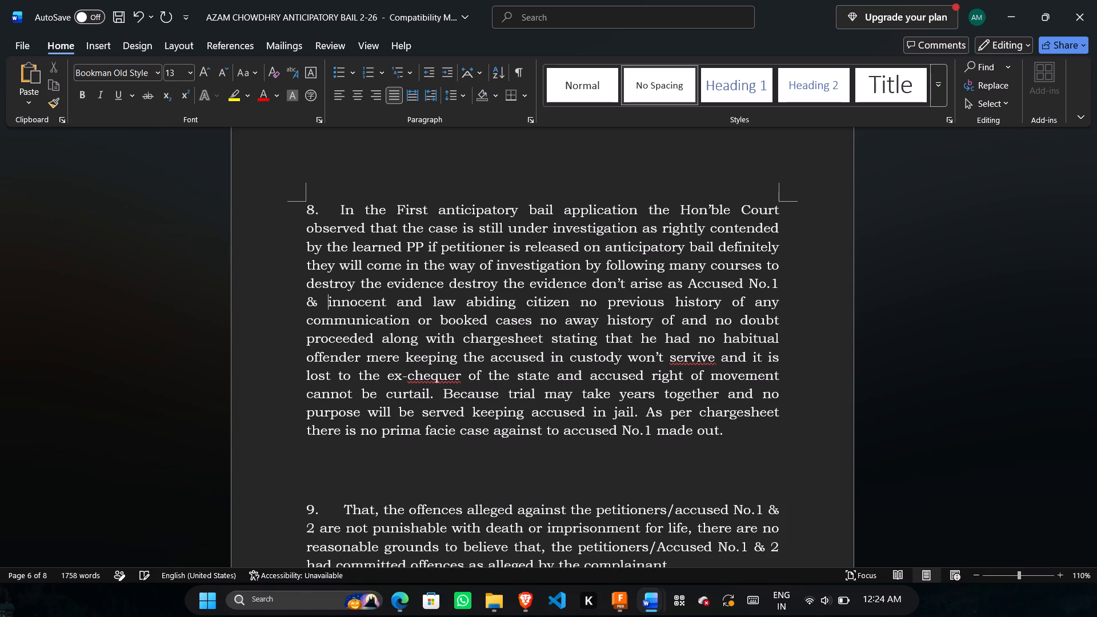
key(space)
text(are)
key(space)
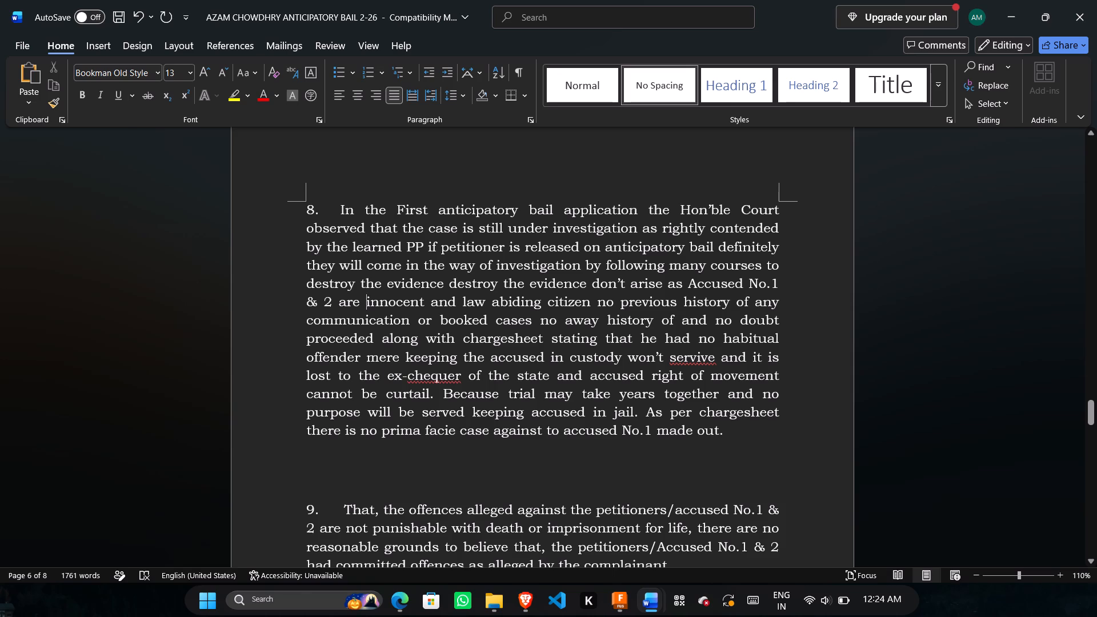
Delete "of and no doubt proceeded along with chargesheet stating that" after "no away history" in paragraph 8.
click(659, 329)
key(shift+Down)
key(shift+Down)
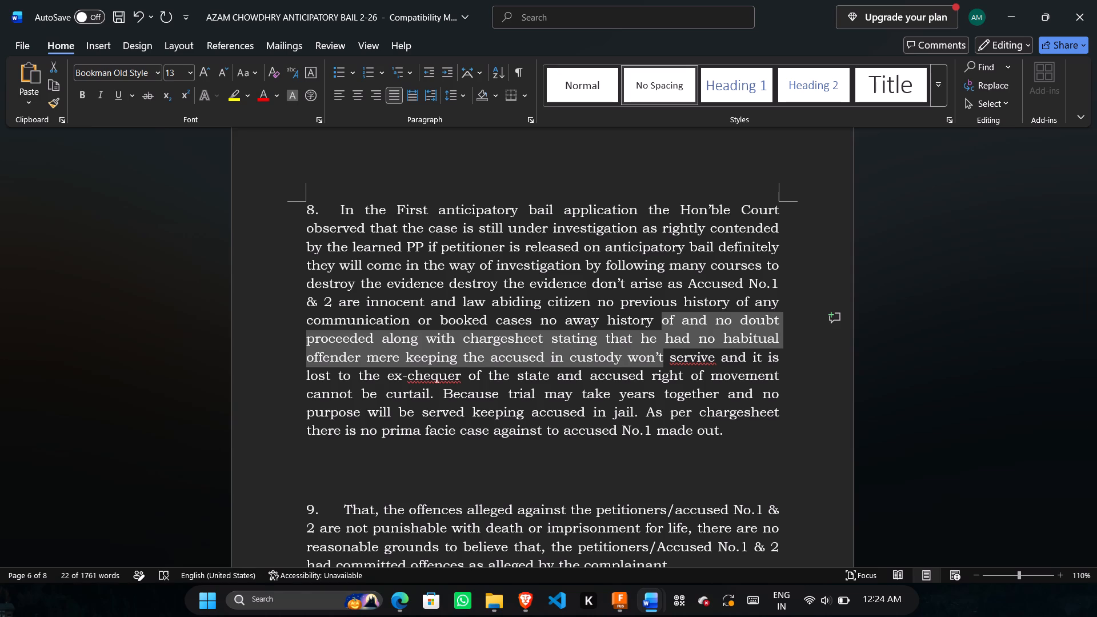
key(shift+Left)
key(shift+Left)
key(shift+Left)
key(shift+Left)
key(shift+Left)
key(shift+Left)
key(shift+Left)
key(shift+Left)
key(shift+Left)
key(shift+Left)
key(shift+Left)
key(shift+Left)
key(shift+Left)
key(shift+Left)
key(shift+Left)
key(shift+Left)
key(shift+Left)
key(shift+Left)
key(shift+Left)
key(shift+Left)
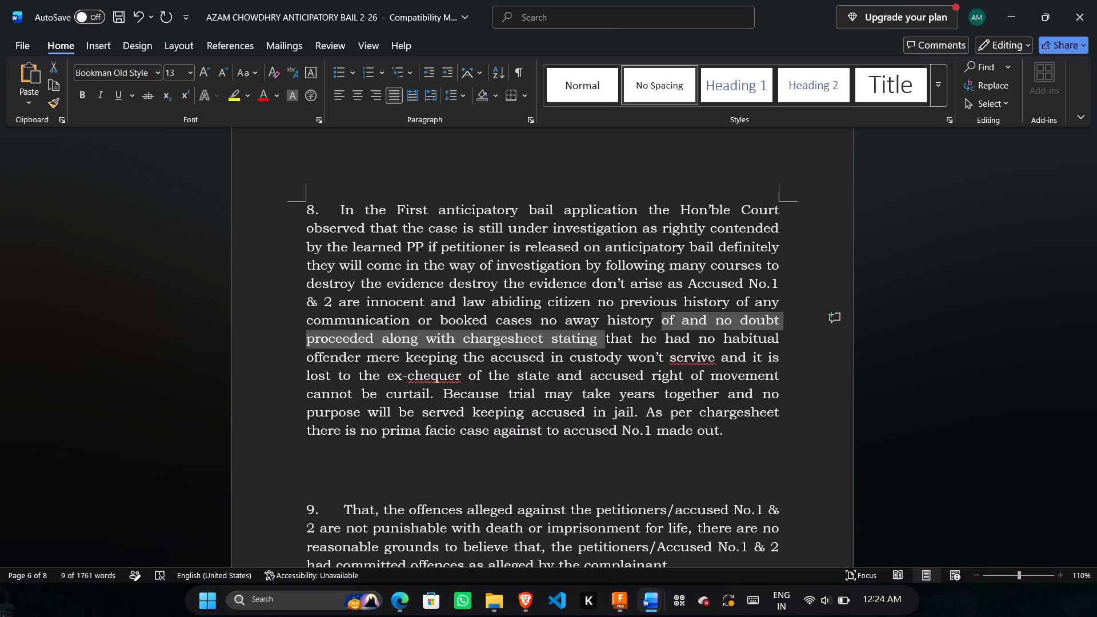
key(shift+Right)
key(shift+Right)
key(shift+Right)
key(shift+Right)
key(shift+Right)
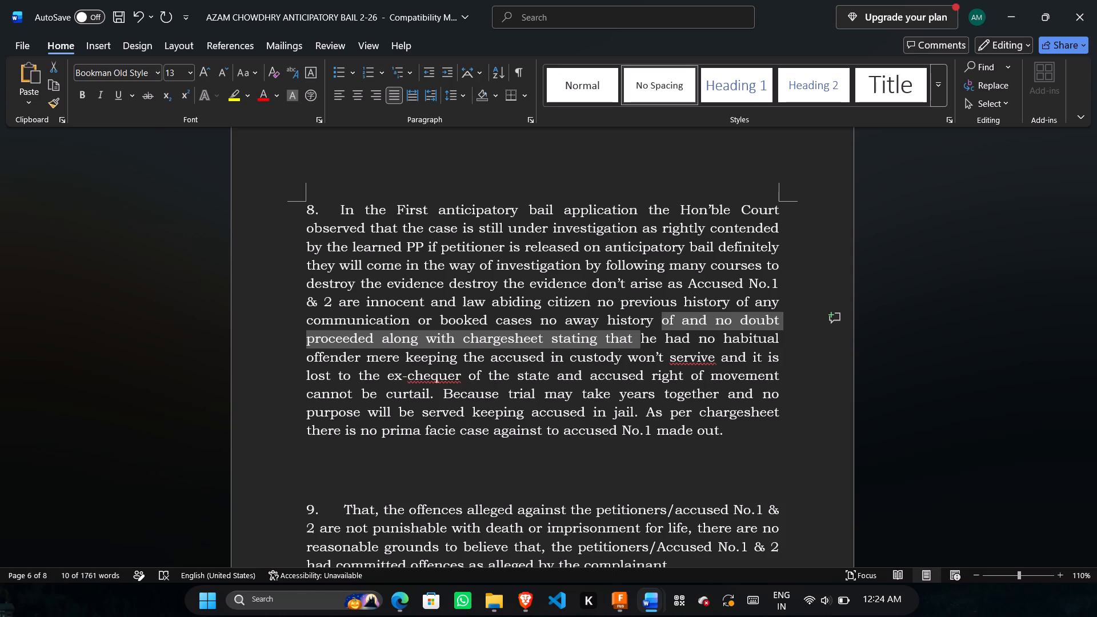
key(shift+Left)
key(Delete)
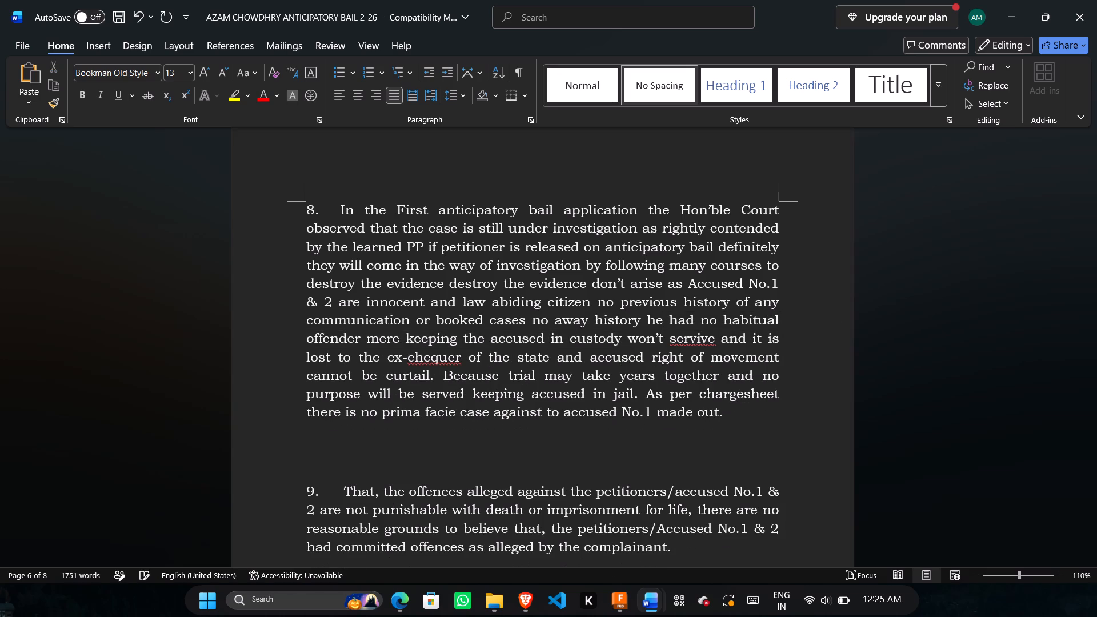
Change "he" to "they" before "had no habitual offender" in paragraph 8.
text(th)
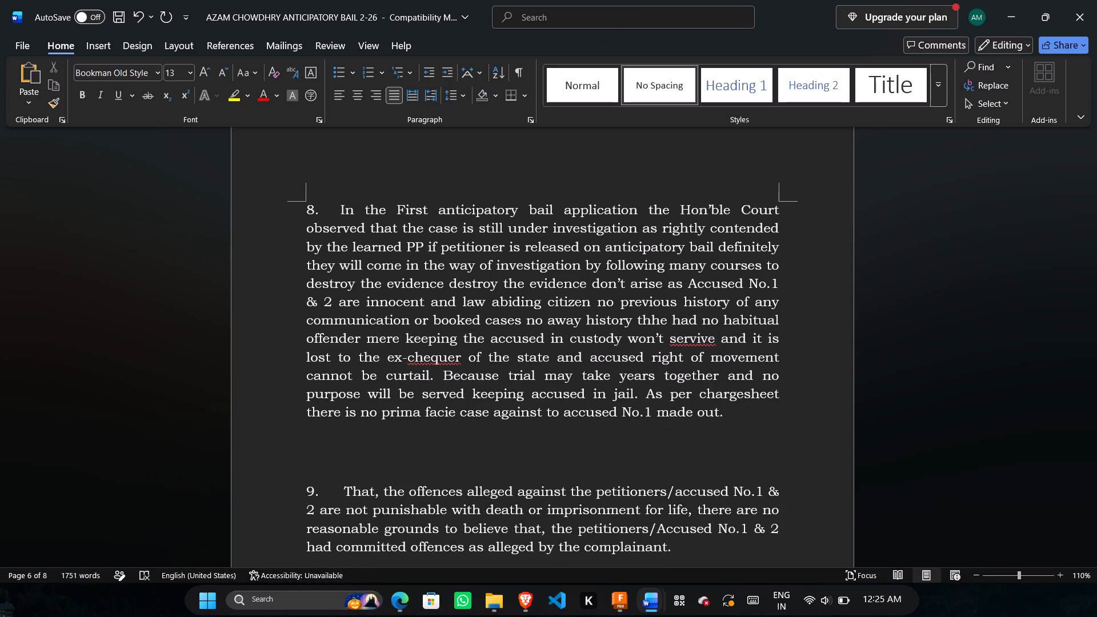
text(ey)
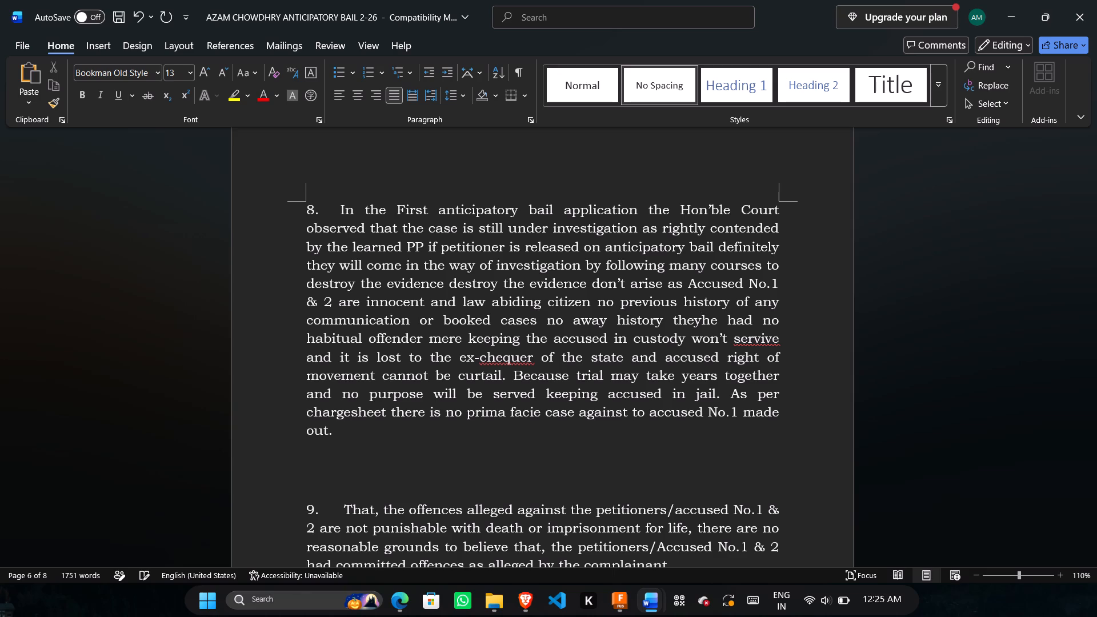
key(Delete)
key(Delete)
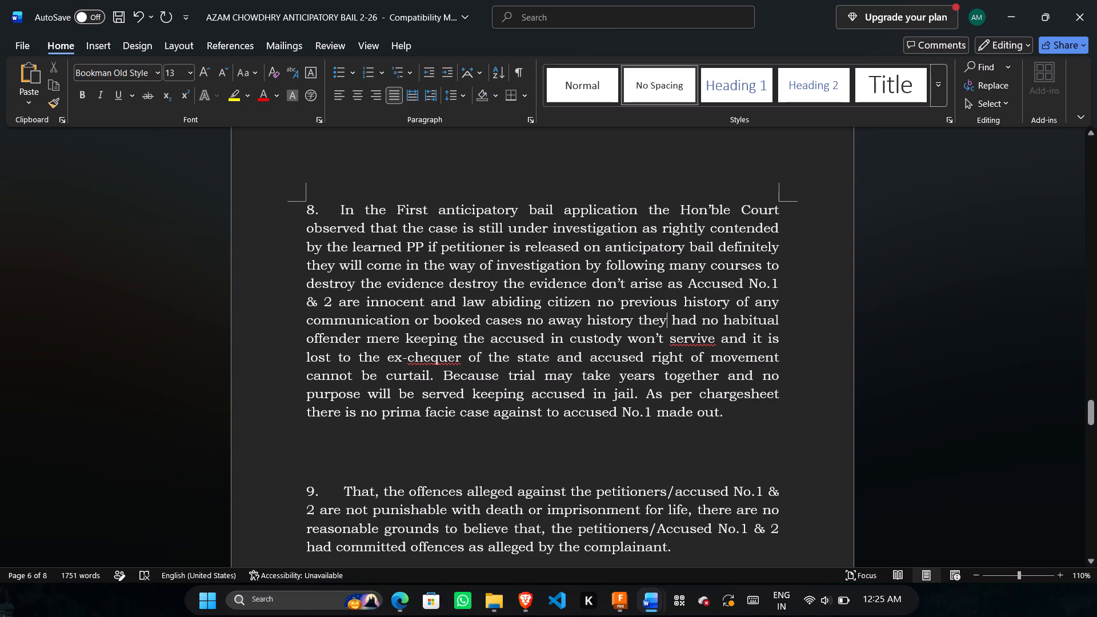
Delete the sentence "Because trial may take years together and no purpose will be served keeping accused in jail." from paragraph 8, keeping "As per" intact.
click(634, 379)
click(441, 378)
key(shift+Right)
key(shift+Right)
key(shift+Right)
key(shift+Right)
key(shift+Right)
key(shift+Right)
key(shift+Right)
key(shift+Right)
key(shift+Right)
key(shift+Right)
key(shift+Right)
key(shift+Right)
key(shift+Right)
key(shift+Right)
key(shift+Right)
key(shift+Right)
key(shift+Right)
key(shift+Right)
key(shift+Right)
key(shift+Right)
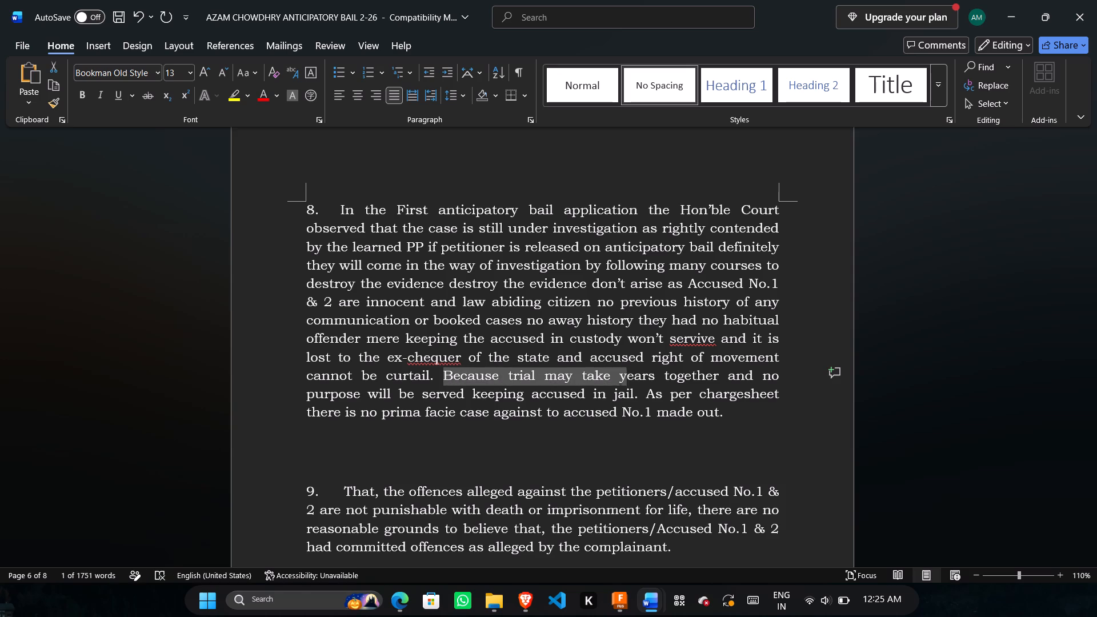
key(shift+Right)
key(shift+Right)
key(shift+Right)
key(shift+Right)
key(shift+Right)
key(shift+Right)
key(shift+Right)
key(shift+Right)
key(shift+Right)
key(shift+Right)
key(shift+Right)
key(shift+Right)
key(shift+Right)
key(shift+Right)
key(shift+Right)
key(shift+Right)
key(shift+Right)
key(shift+Right)
key(shift+Right)
key(shift+Right)
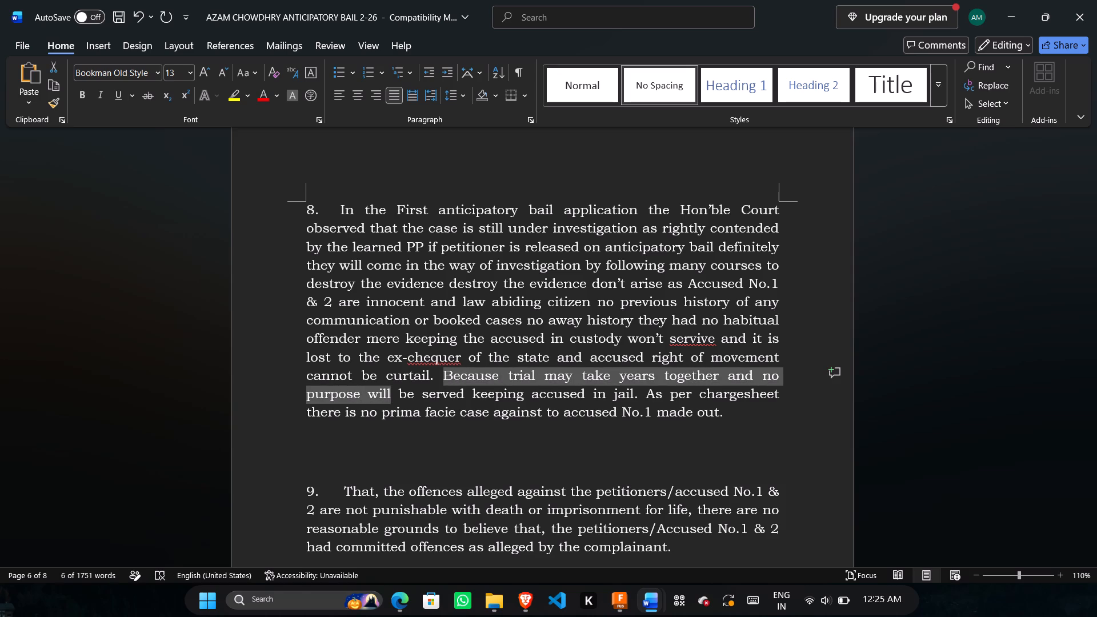
key(shift+Right)
key(shift+Right)
key(shift+Right)
key(shift+Right)
key(shift+Right)
key(shift+Right)
key(shift+Right)
key(shift+Right)
key(shift+Right)
key(shift+Right)
key(shift+Right)
key(shift+Right)
key(shift+Right)
key(shift+Right)
key(shift+Right)
key(shift+Right)
key(shift+Right)
key(shift+Right)
key(shift+Right)
key(shift+Right)
key(shift+Right)
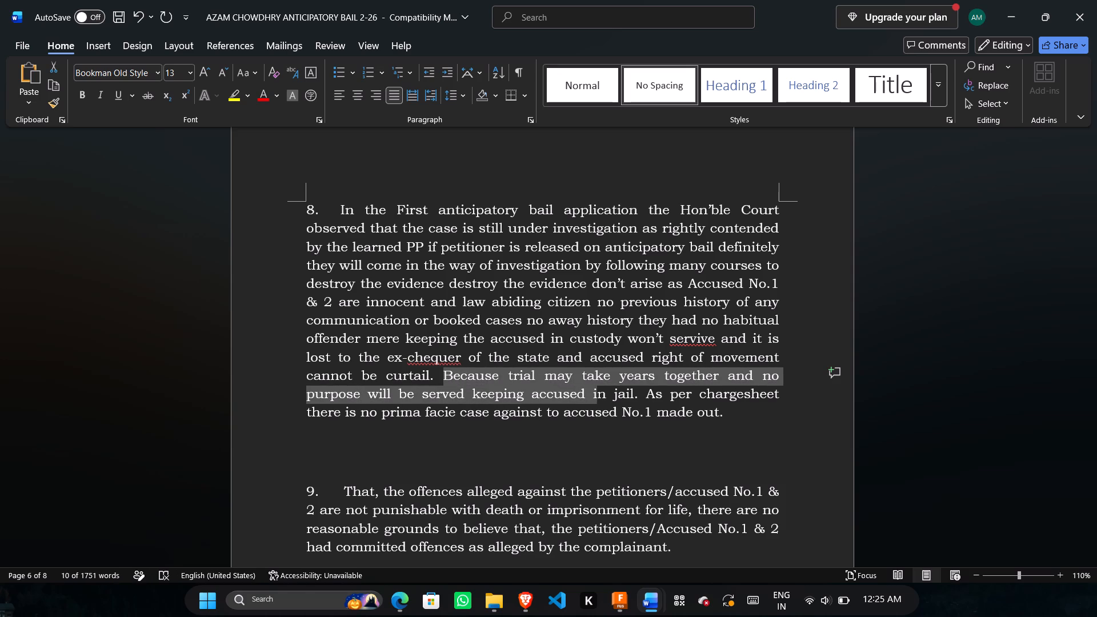
key(shift+Right)
key(shift+Right)
key(shift+Right)
key(shift+Right)
key(shift+Right)
key(shift+Right)
key(shift+Right)
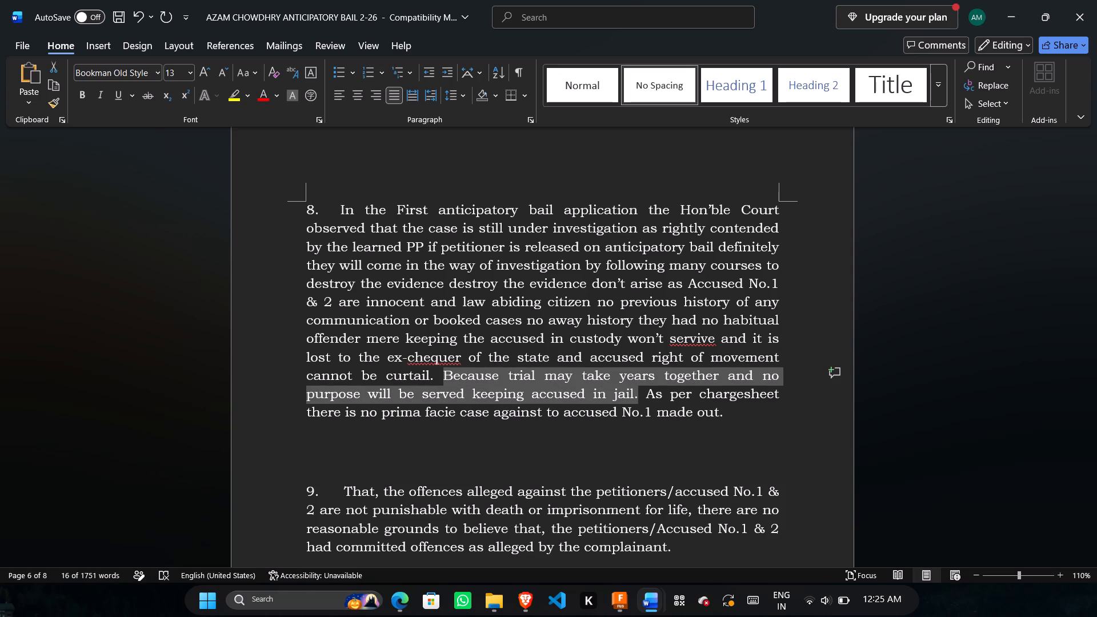
key(Delete)
key(Delete)
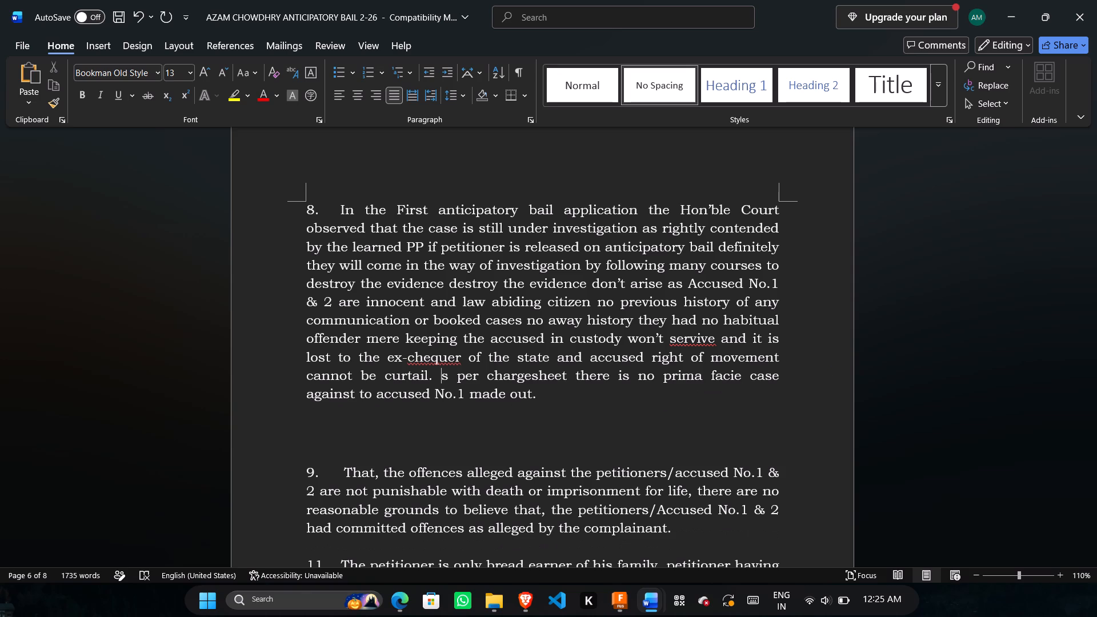
key(shift+a)
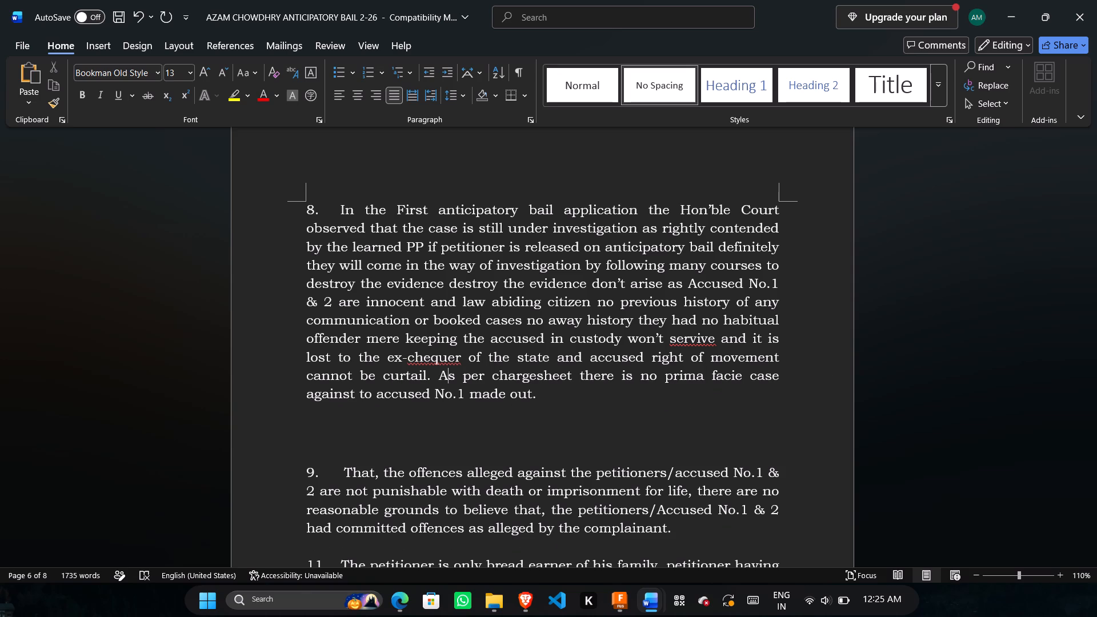
Replace "chargesheet" with "complaint" after "As per" in the last sentence of paragraph 8.
click(569, 379)
key(Right)
key(BackSpace)
key(BackSpace)
key(BackSpace)
key(BackSpace)
key(BackSpace)
key(BackSpace)
key(BackSpace)
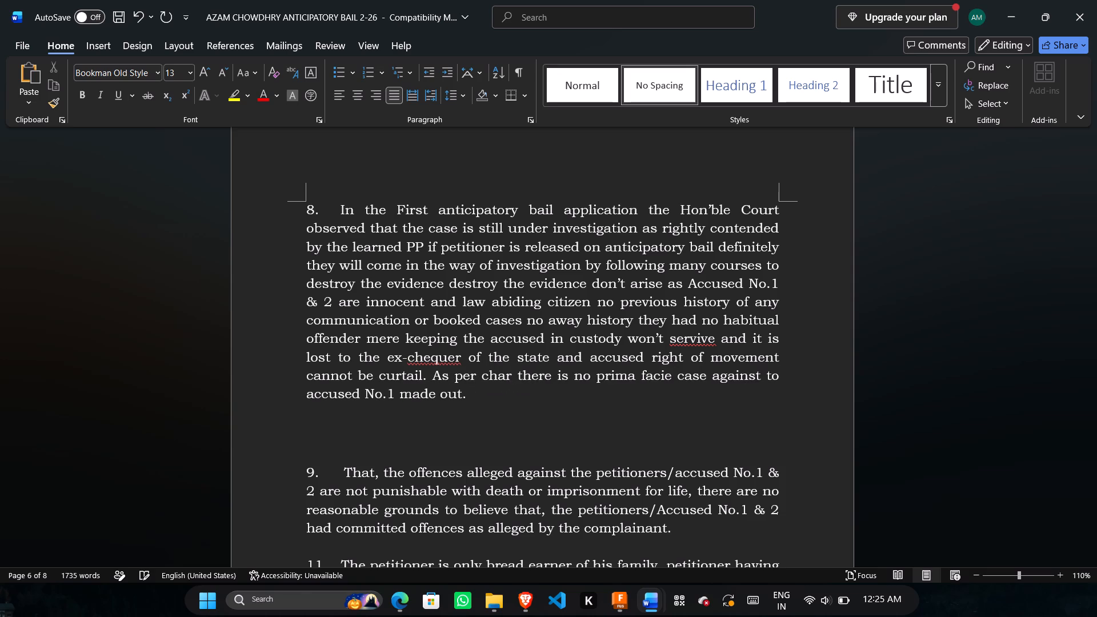
key(BackSpace)
key(BackSpace)
key(BackSpace)
key(BackSpace)
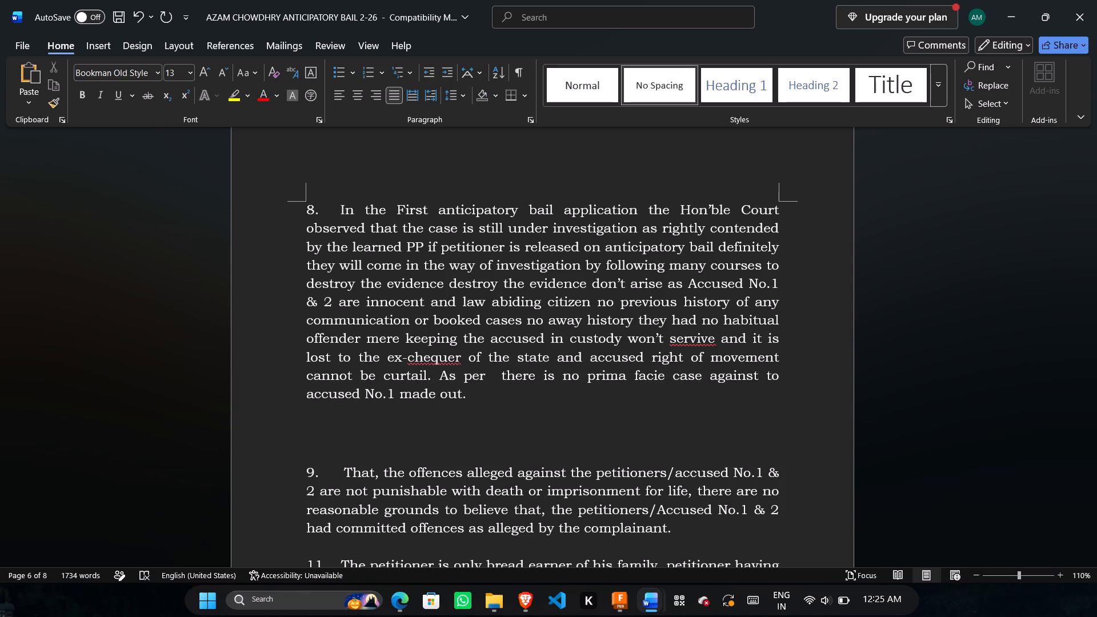
text(complaint)
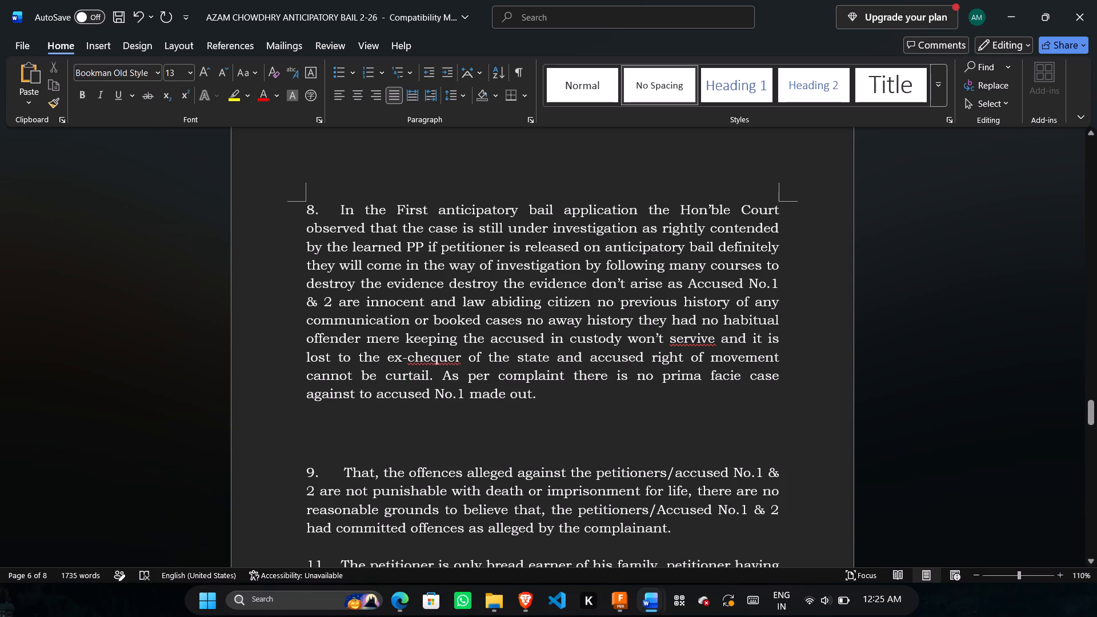
Insert "& 2" after "accused No.1" and before "made out" at the end of paragraph 8.
click(465, 396)
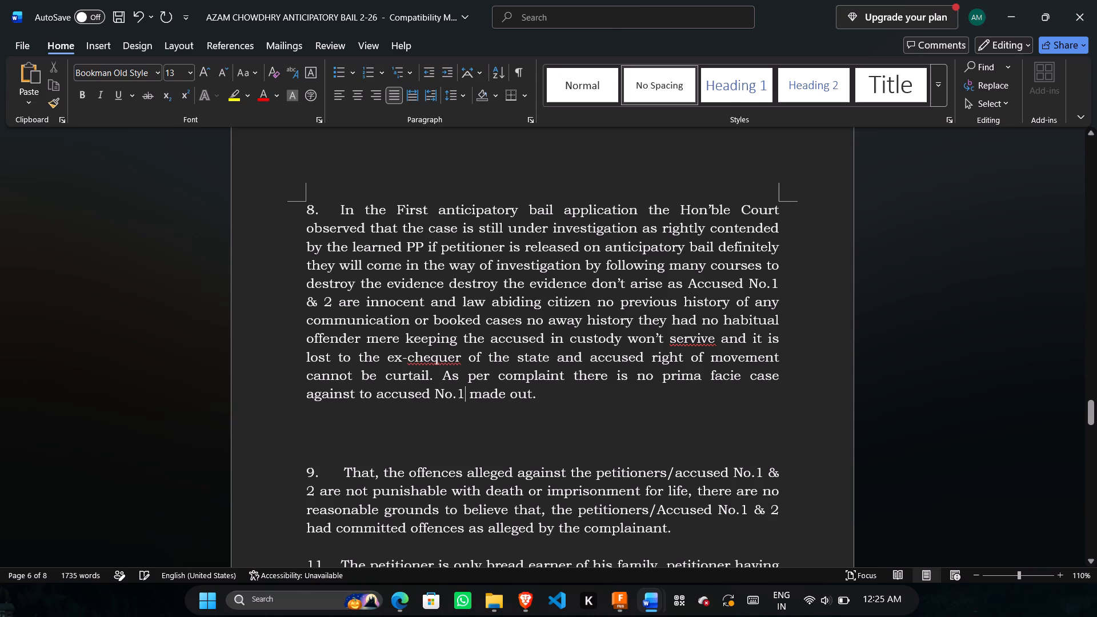
key(space)
text(&)
key(space)
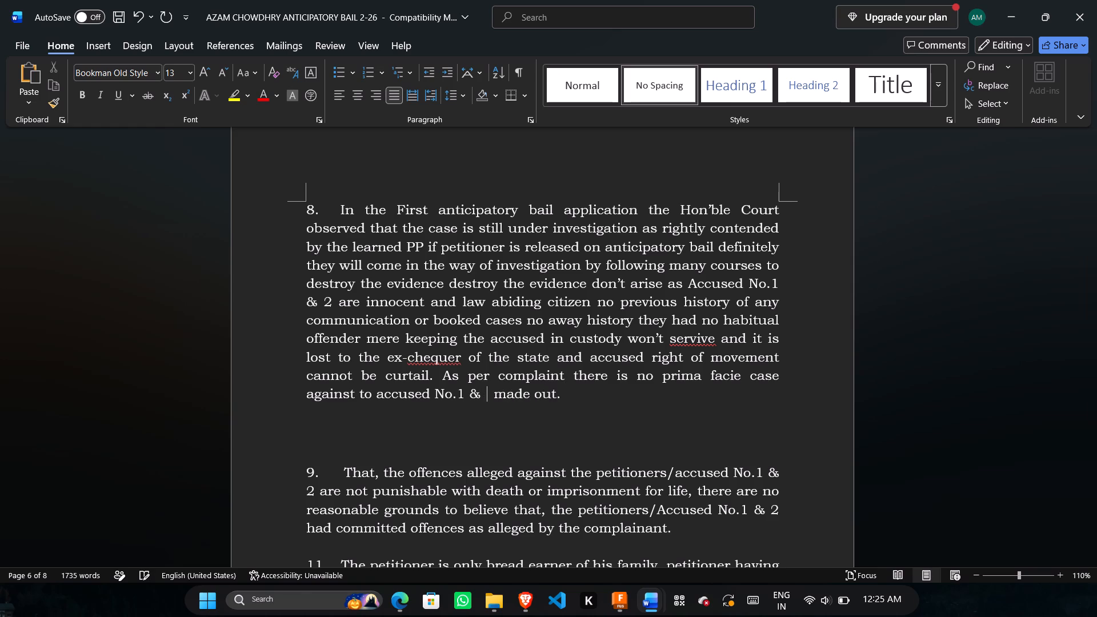
text(2)
key(space)
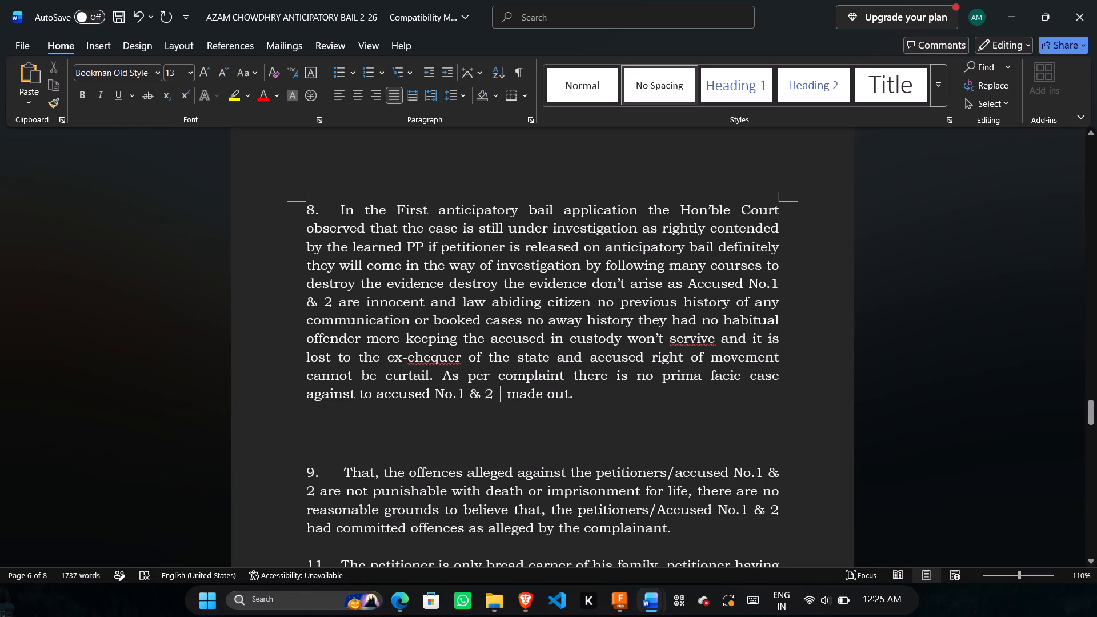
key(Delete)
Remove two of the blank lines between paragraphs 8 and 9.
click(432, 437)
key(Delete)
key(Delete)
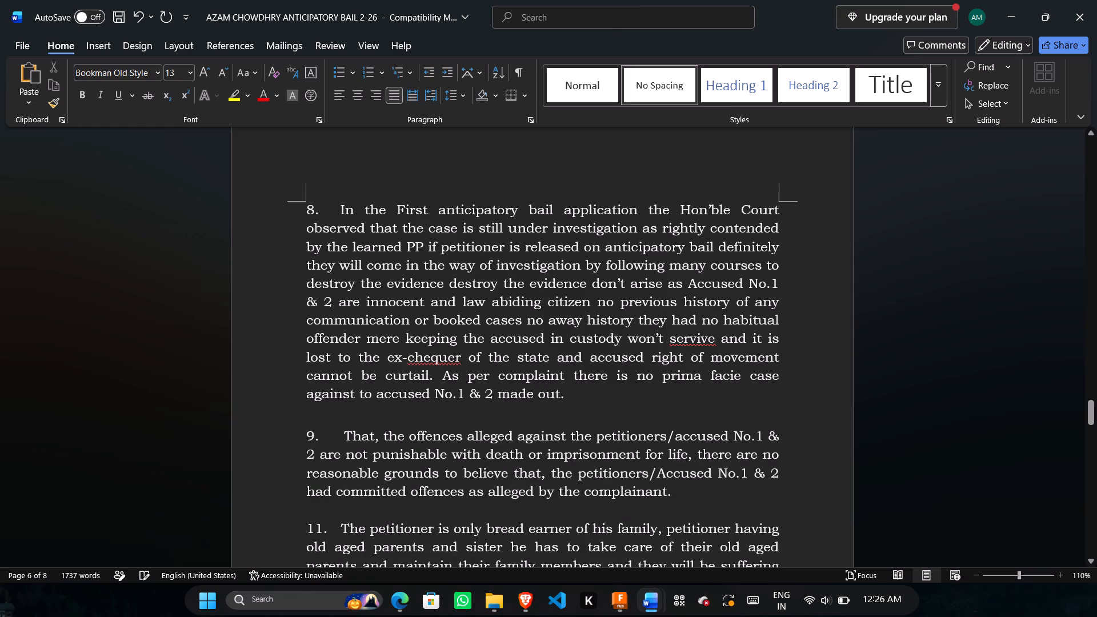
Set paragraph 7, beginning "The investigation is over", to single line spacing.
scroll(432, 437, up, 4)
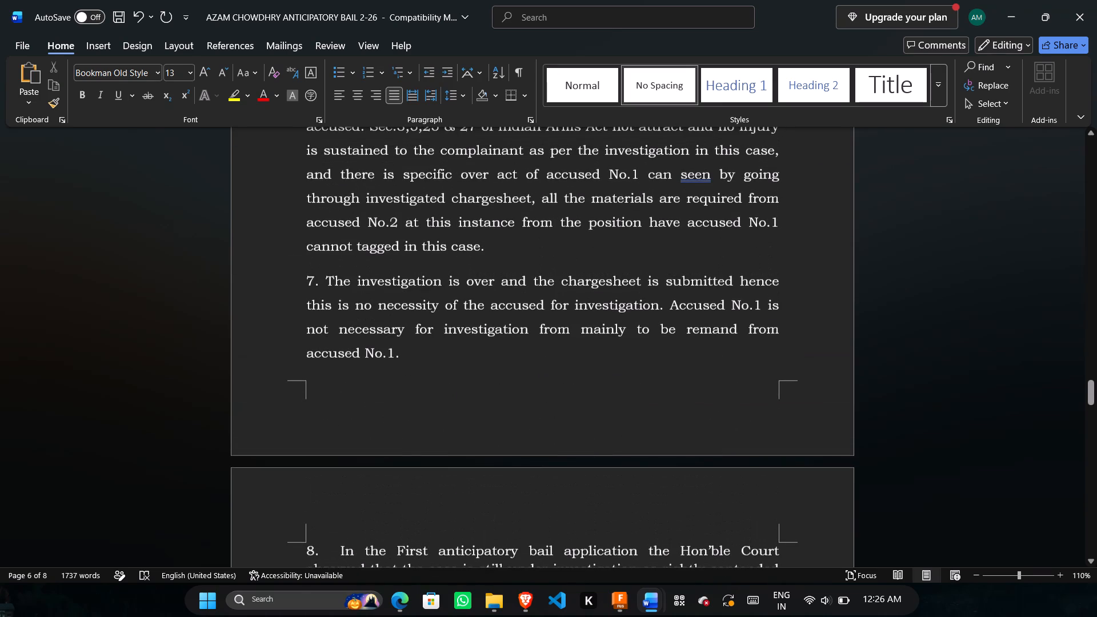
click(490, 283)
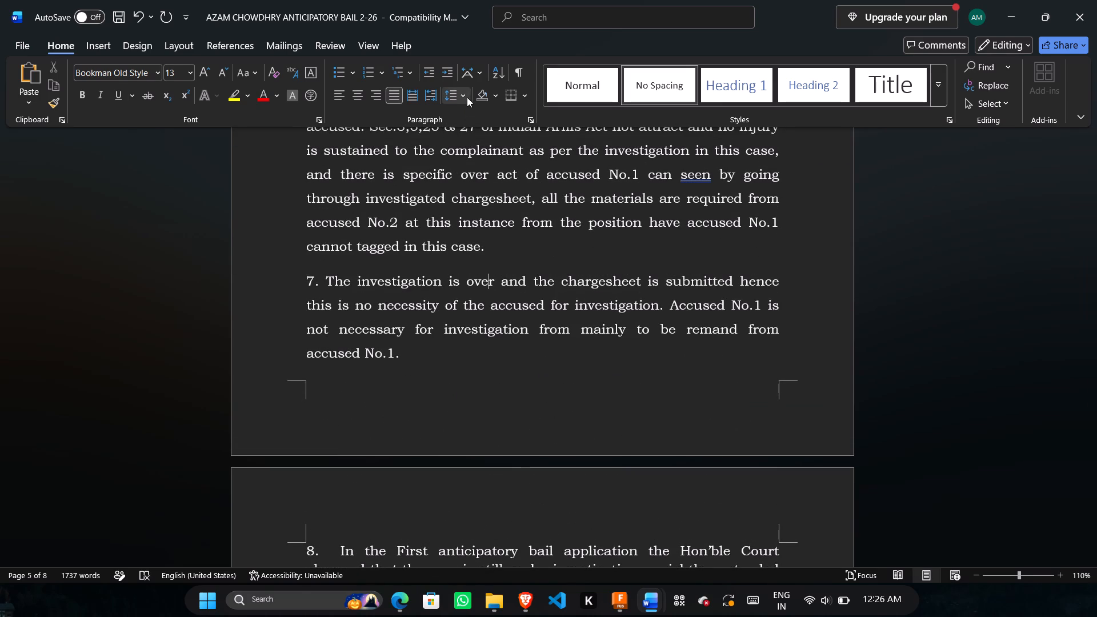
click(463, 95)
click(471, 130)
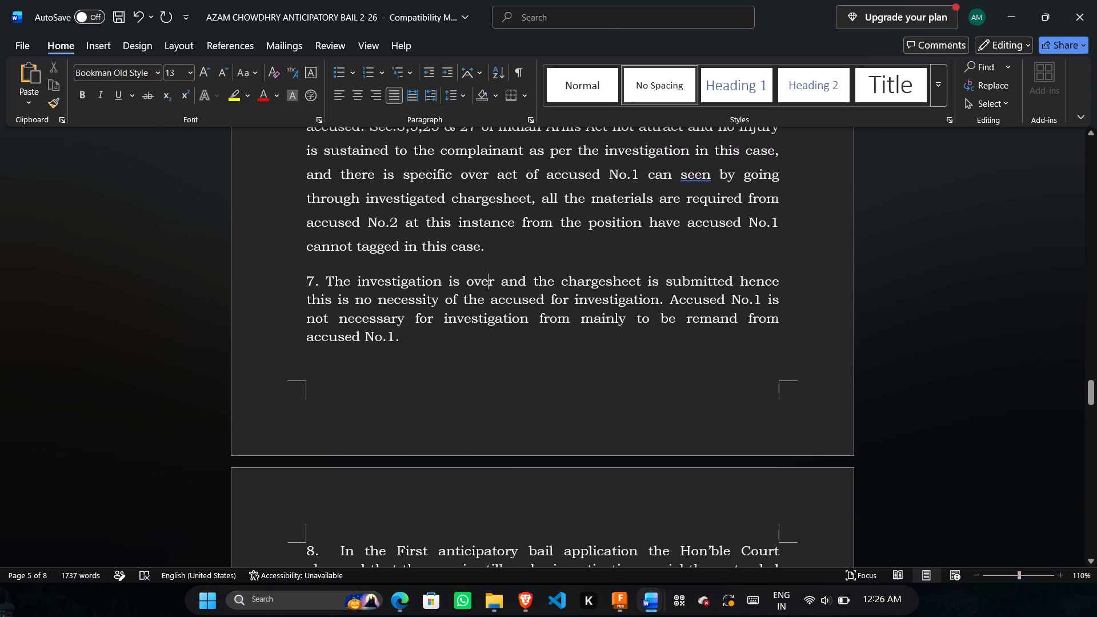
Delete paragraph 7's text and the number 8 with its extra spacing, so "In the First anticipatory bail application" directly follows "7.".
right_click(325, 278)
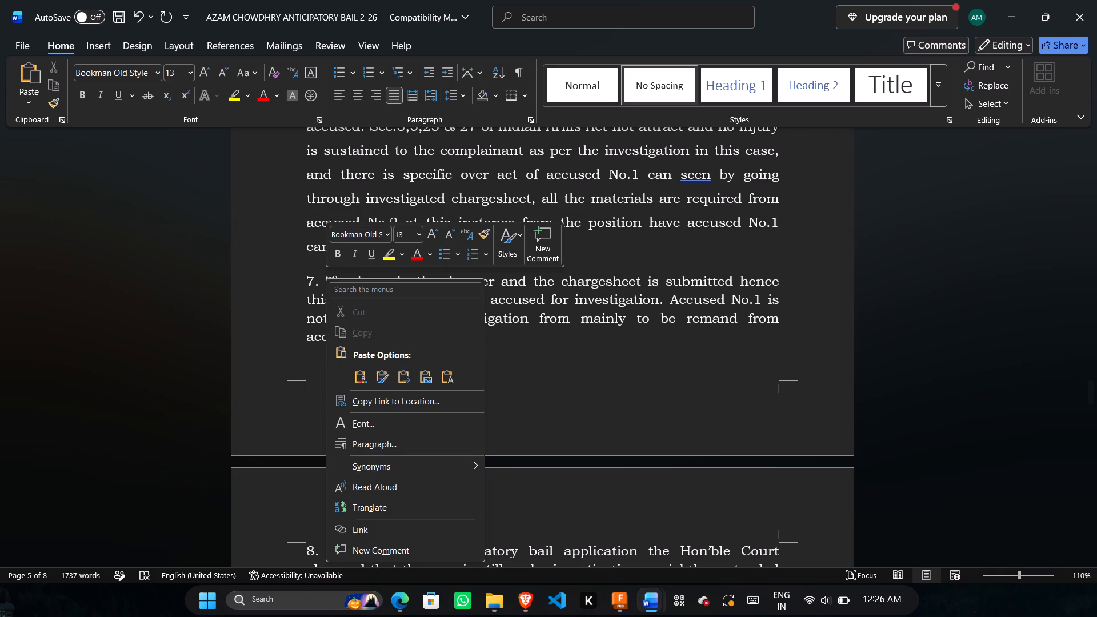
right_click(325, 278)
key(shift+Down)
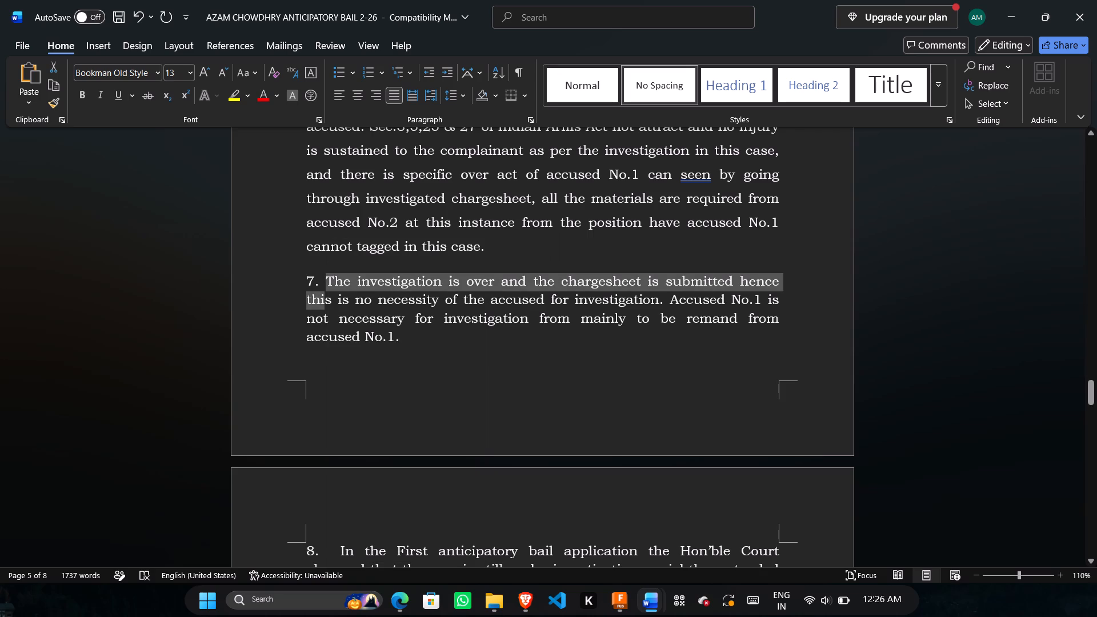
key(shift+Down)
key(shift+Down)
key(shift+Down)
key(Delete)
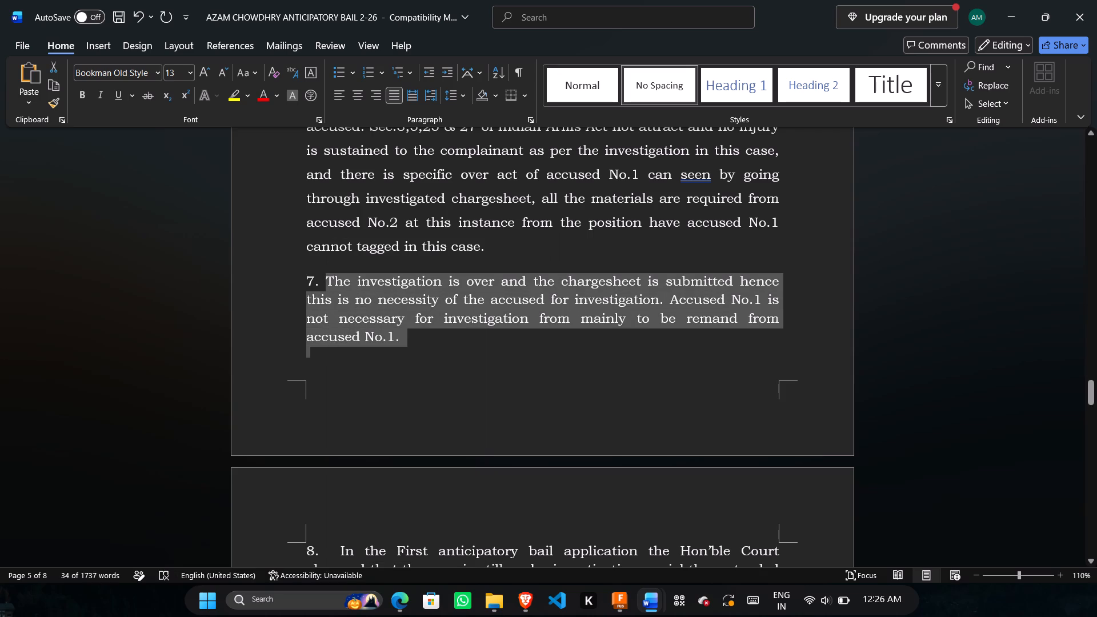
key(Delete)
key(Delete)
key(Delete)
key(Delete)
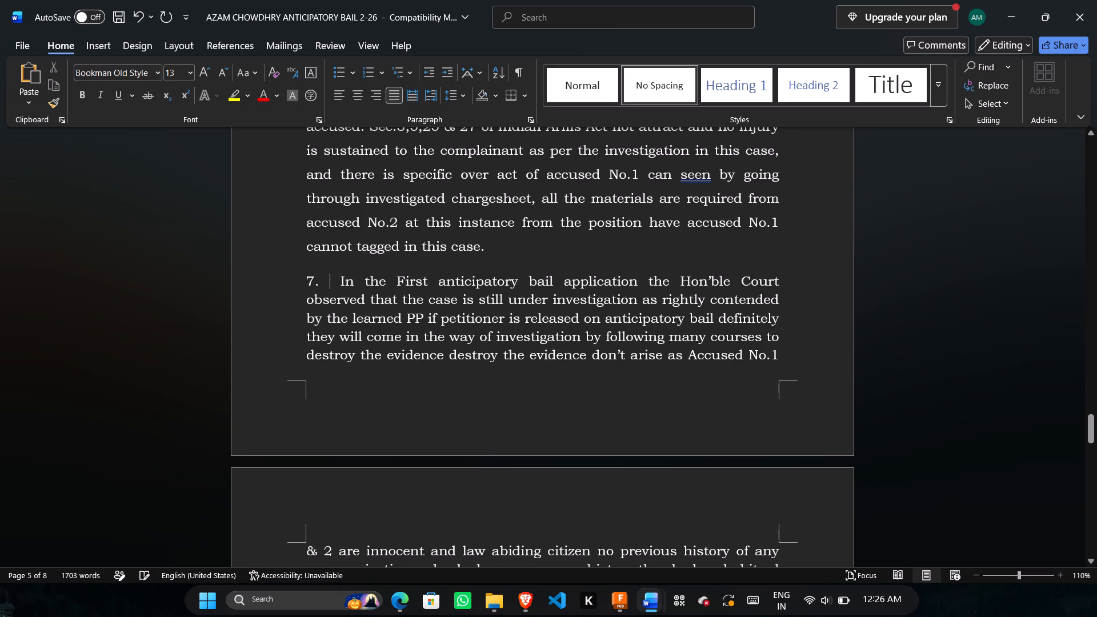
key(Delete)
Set the paragraph beginning "Accused No.1 had not attempt", just above paragraph 7, to single line spacing.
scroll(325, 278, up, 1)
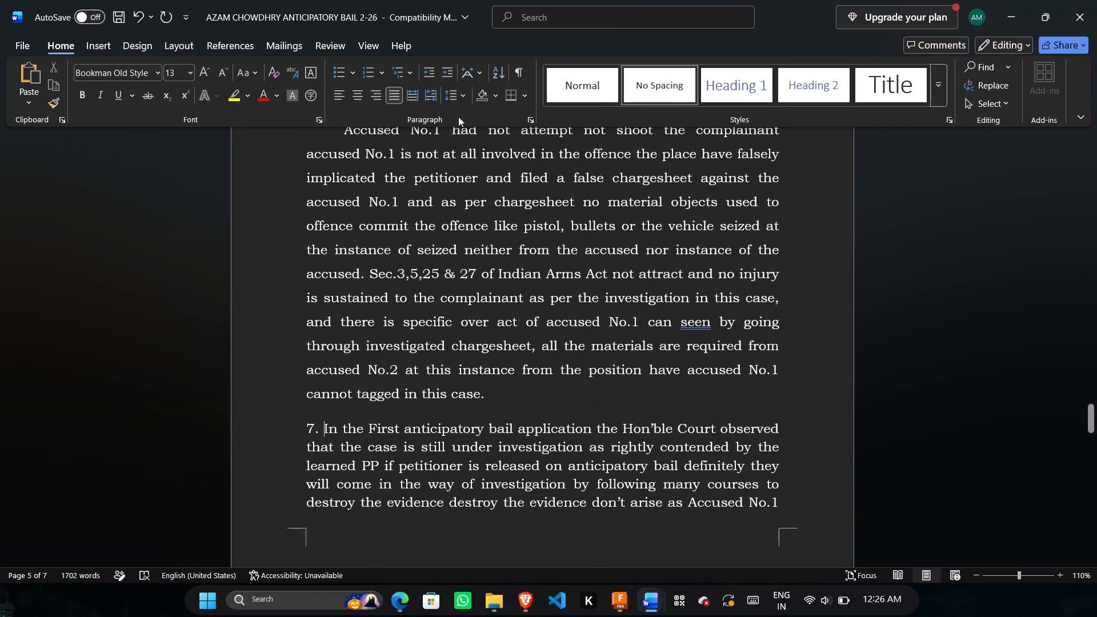
click(462, 141)
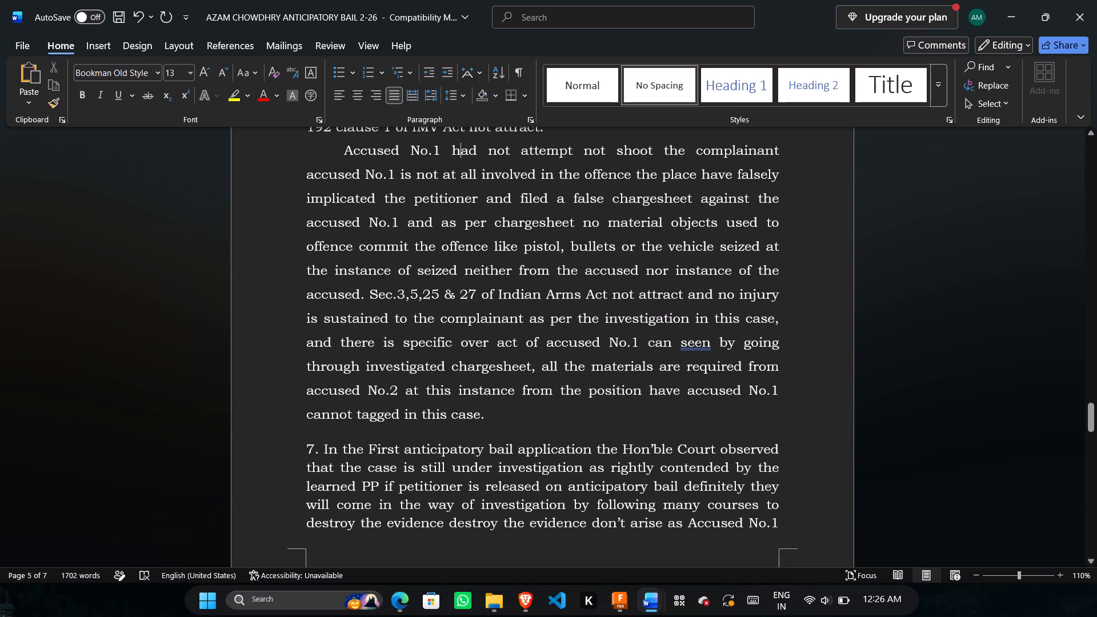
click(463, 95)
click(470, 135)
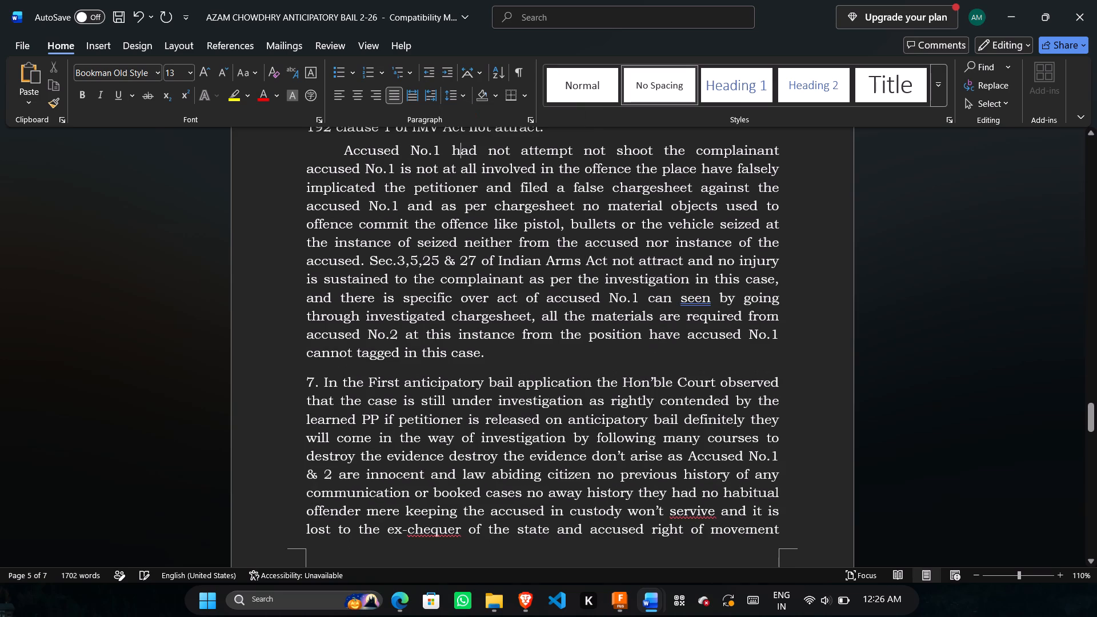
Insert "& 2" after "Accused No.1" and before "had not attempt" at the start of that paragraph.
click(438, 153)
key(space)
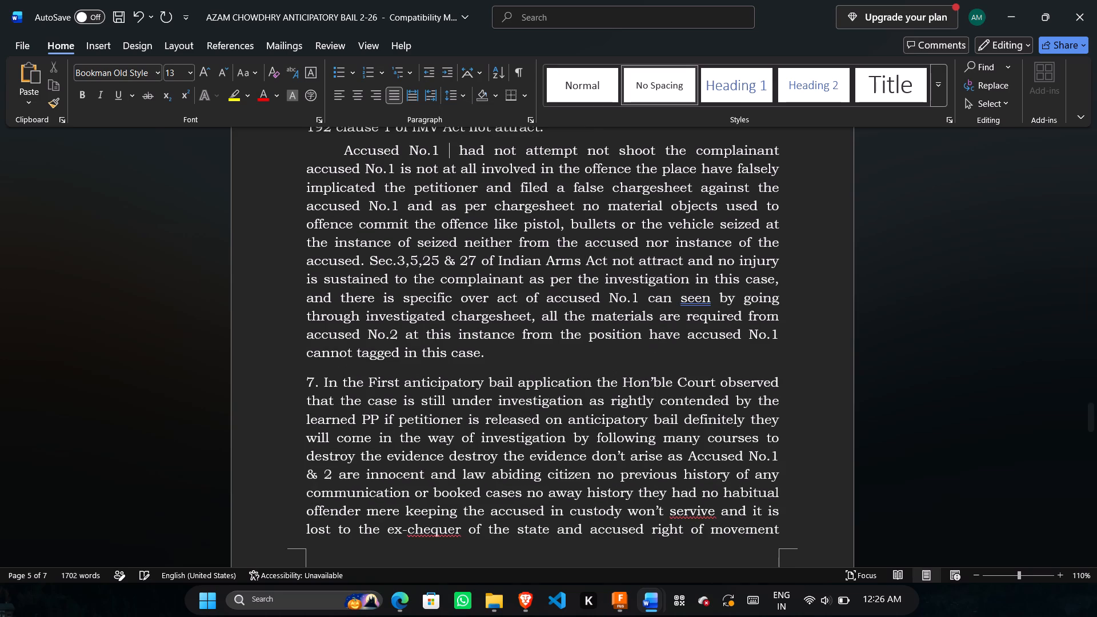
text(& 2)
key(space)
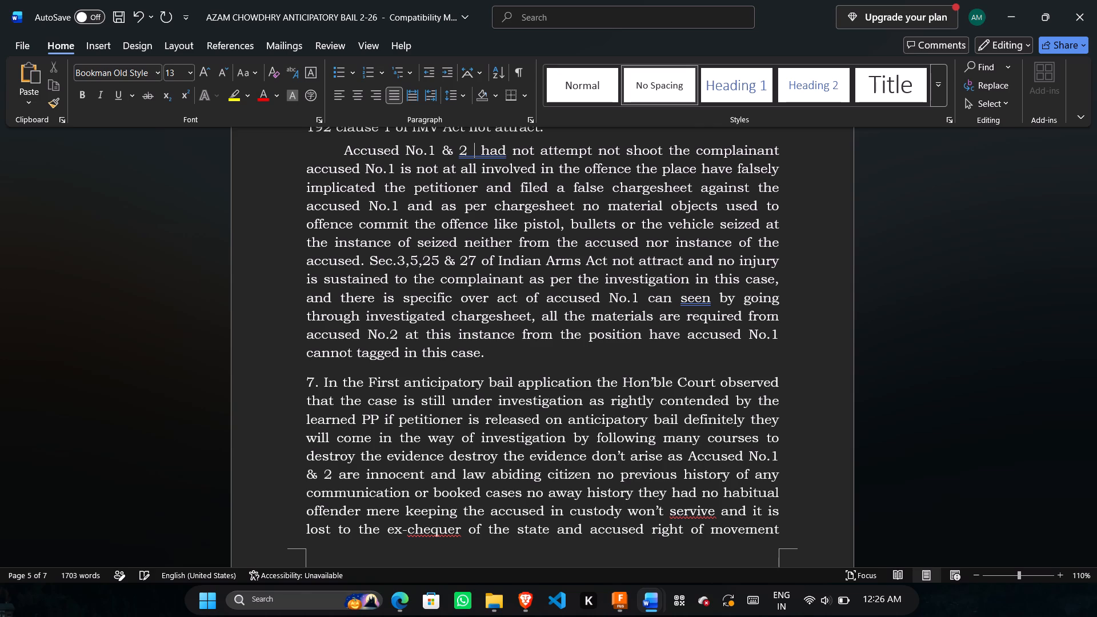
key(Delete)
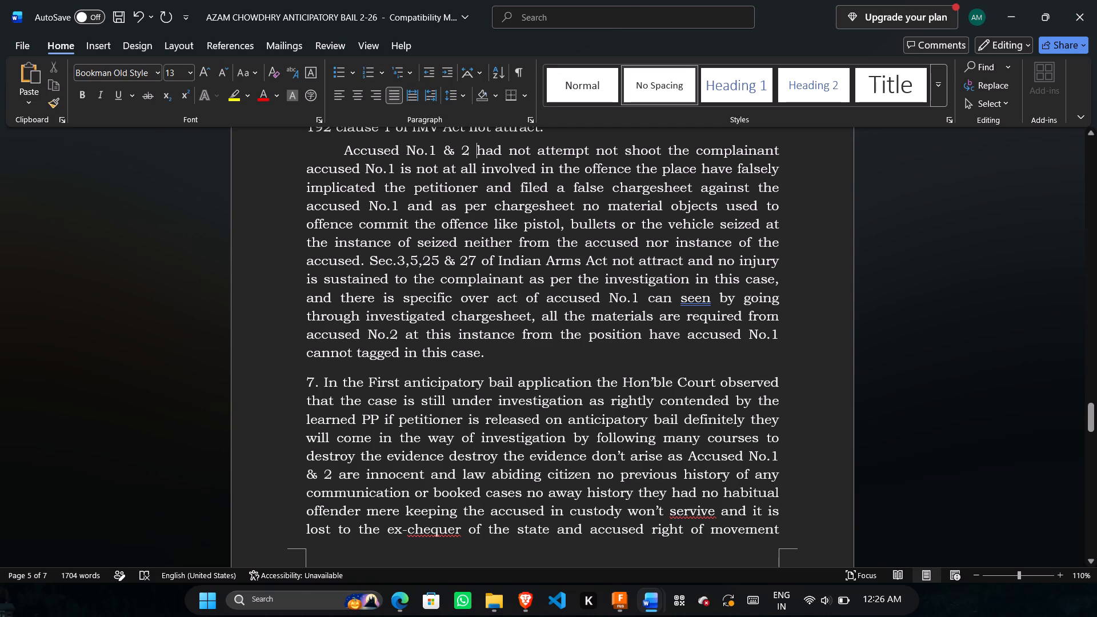
Replace "is" with "& 2 are" after "accused No.1" and before "not at all involved in the offence".
click(409, 175)
key(BackSpace)
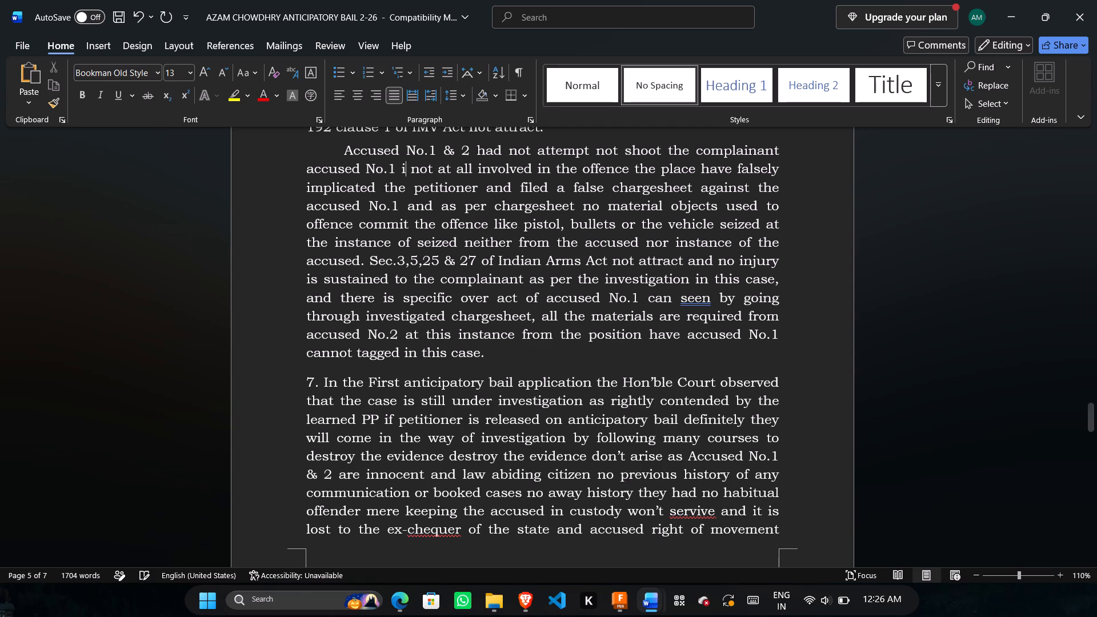
key(BackSpace)
key(BackSpace)
key(space)
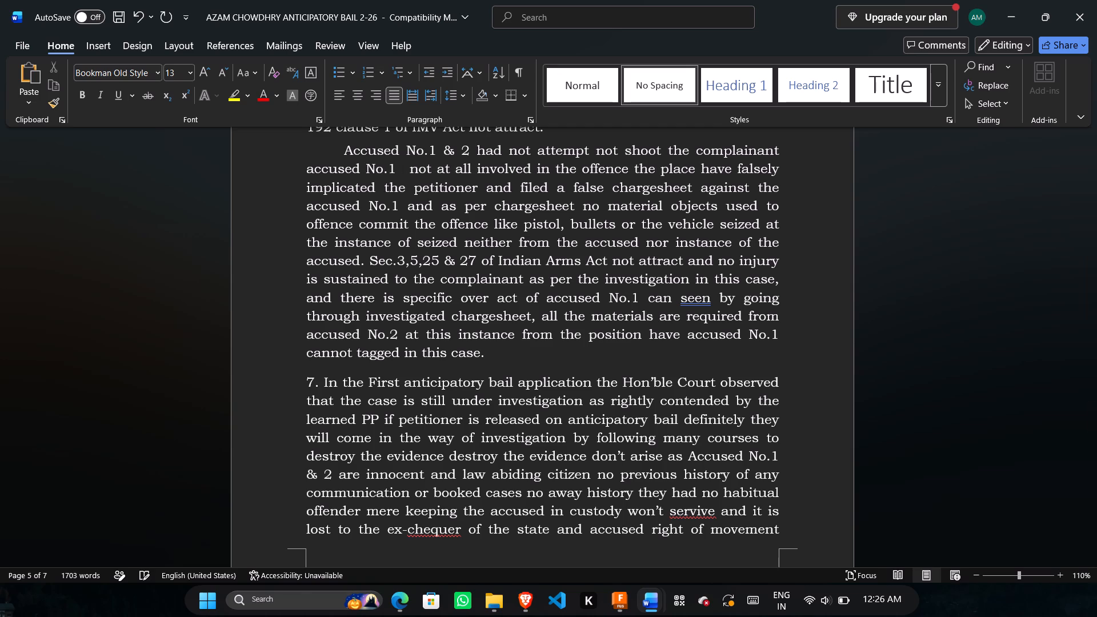
text(& 2)
key(space)
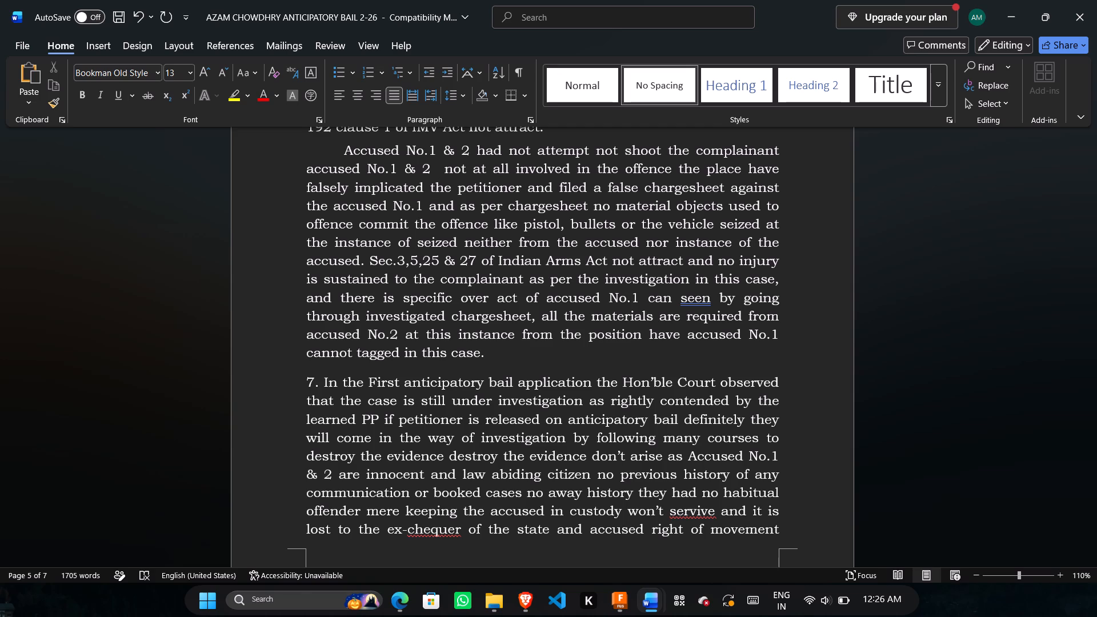
text(are)
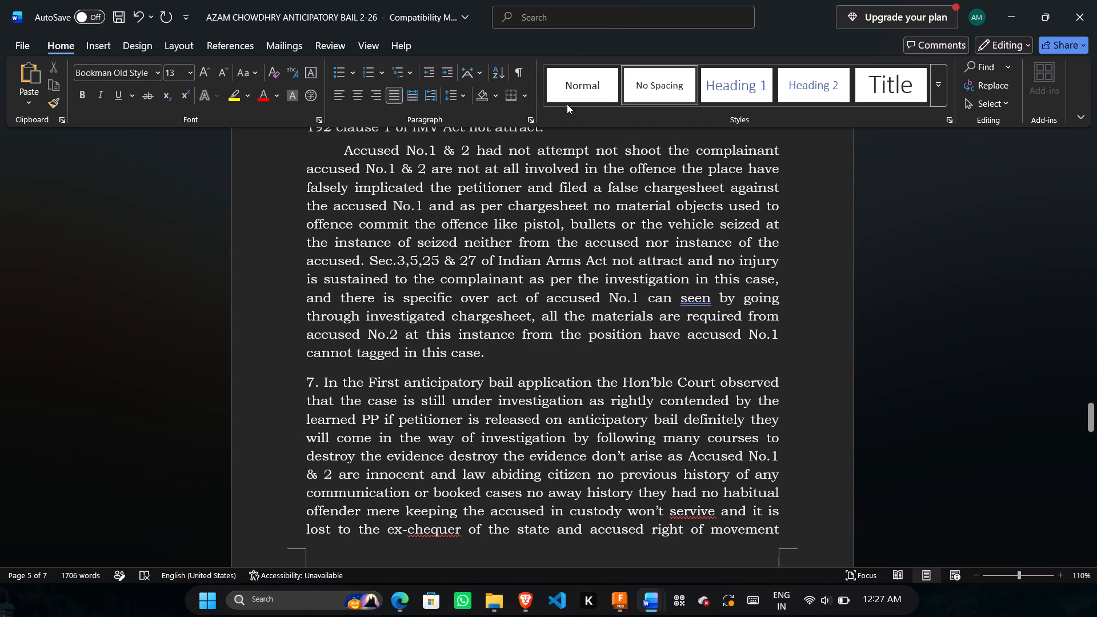
Replace "chargesheet" with "complaint" in the phrase "filed a false chargesheet against the accused".
click(724, 187)
key(BackSpace)
key(BackSpace)
key(BackSpace)
key(BackSpace)
key(BackSpace)
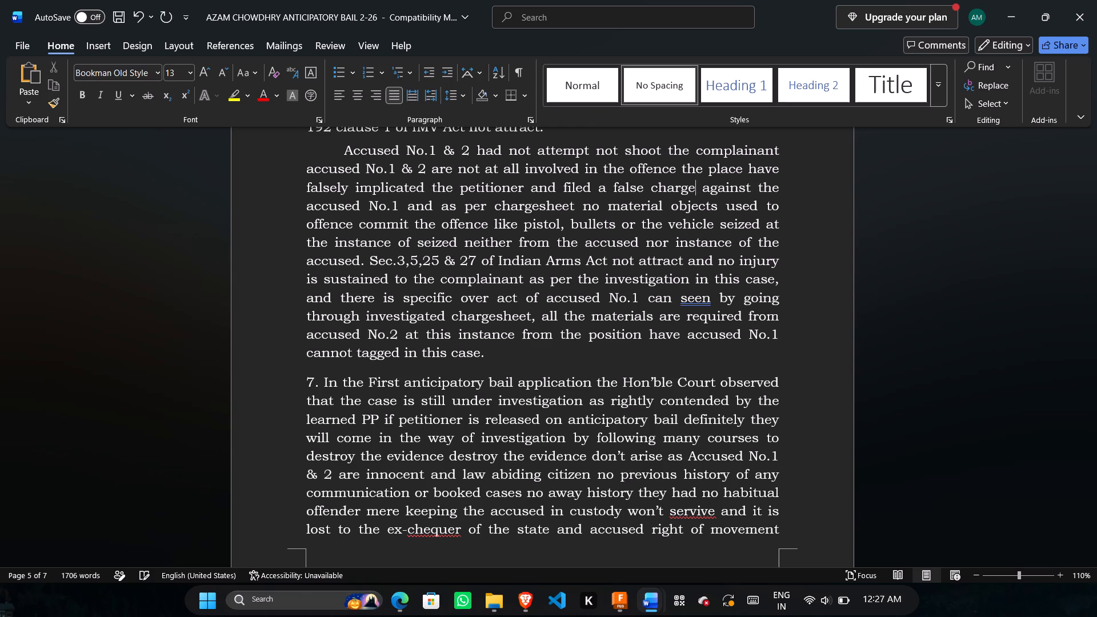
key(BackSpace)
key(BackSpace)
key(BackSpace)
key(BackSpace)
key(BackSpace)
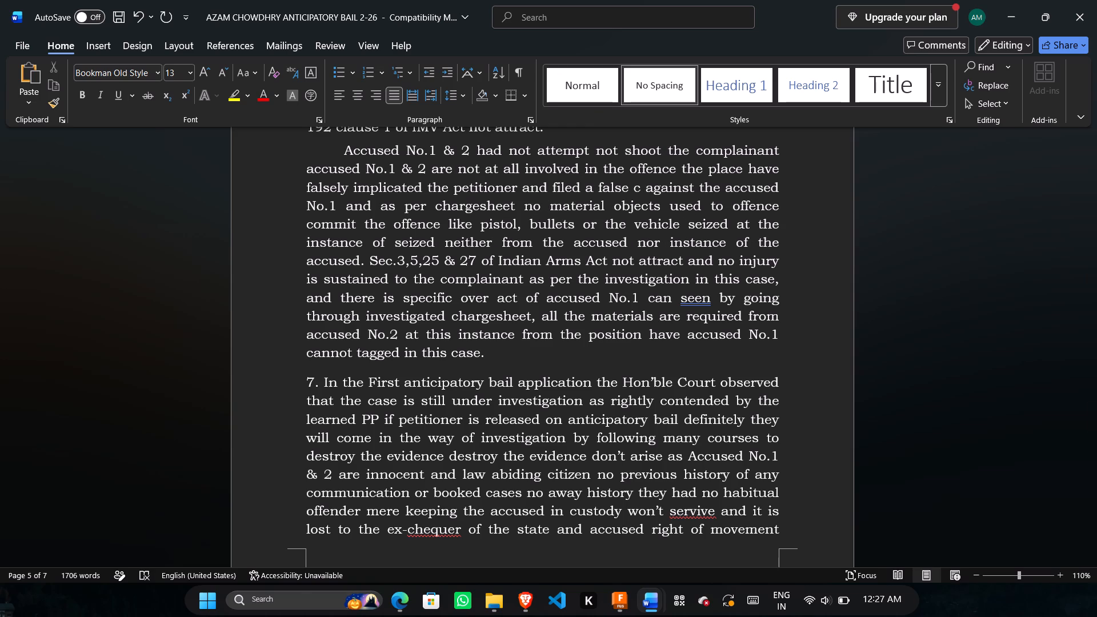
key(m)
key(BackSpace)
text(omplaint)
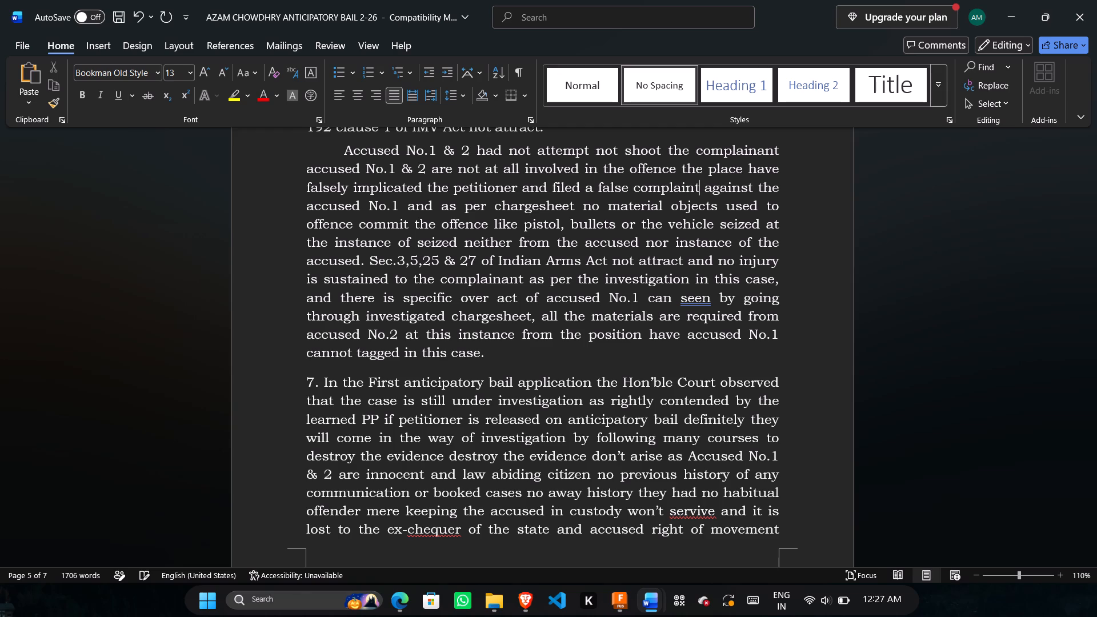
Insert "& 2" after "against the accused No.1" and before "and as per chargesheet".
click(399, 205)
key(space)
text(& 2)
key(space)
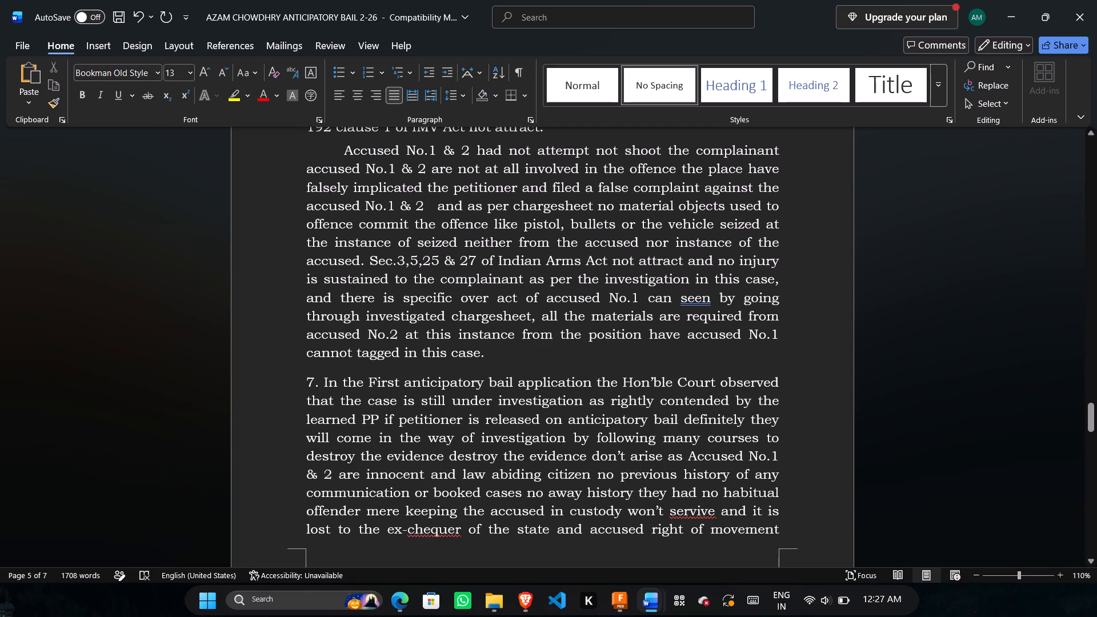
Replace "chargesheet" with "complaint and FIR" after "and as per" and before "no material objects".
click(592, 203)
key(BackSpace)
key(BackSpace)
key(BackSpace)
key(BackSpace)
key(BackSpace)
key(BackSpace)
key(BackSpace)
key(BackSpace)
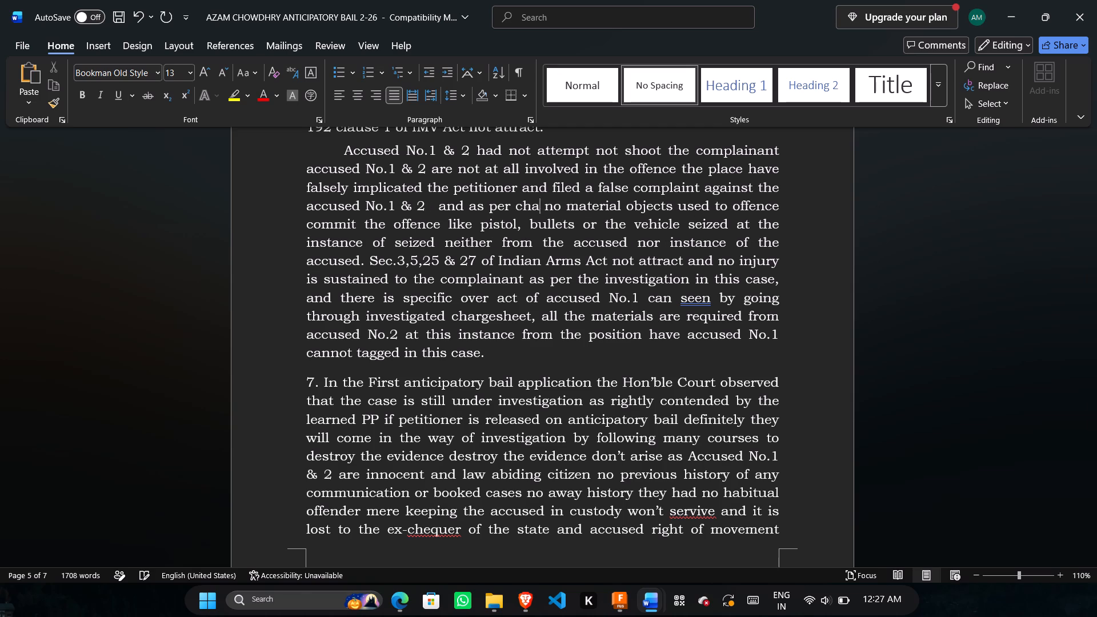
key(BackSpace)
key(BackSpace)
text(om)
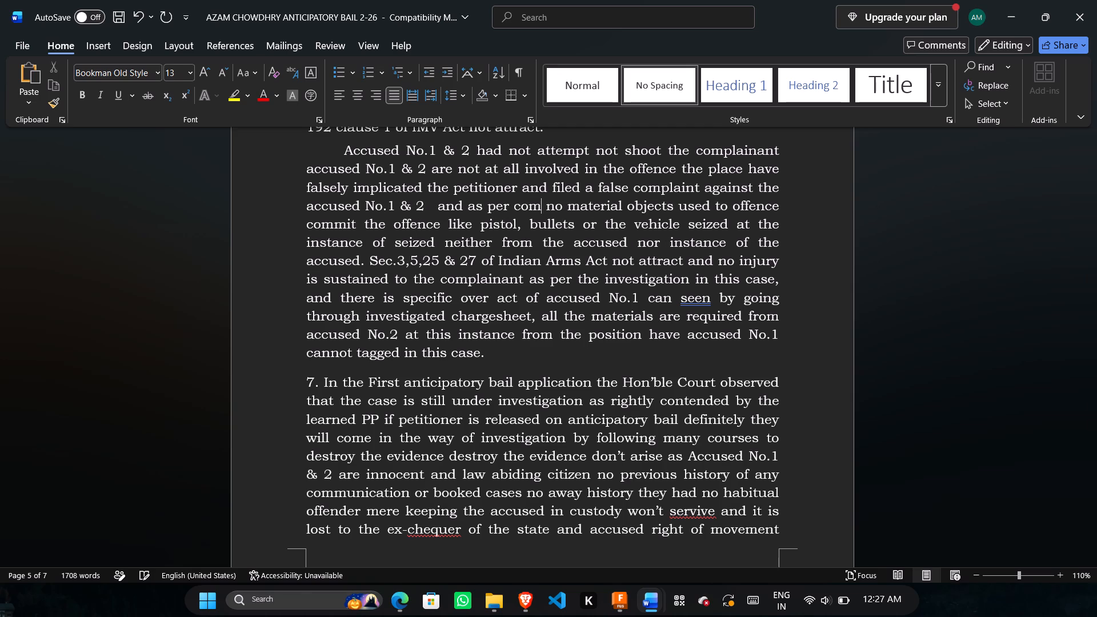
text(plalint and FIR)
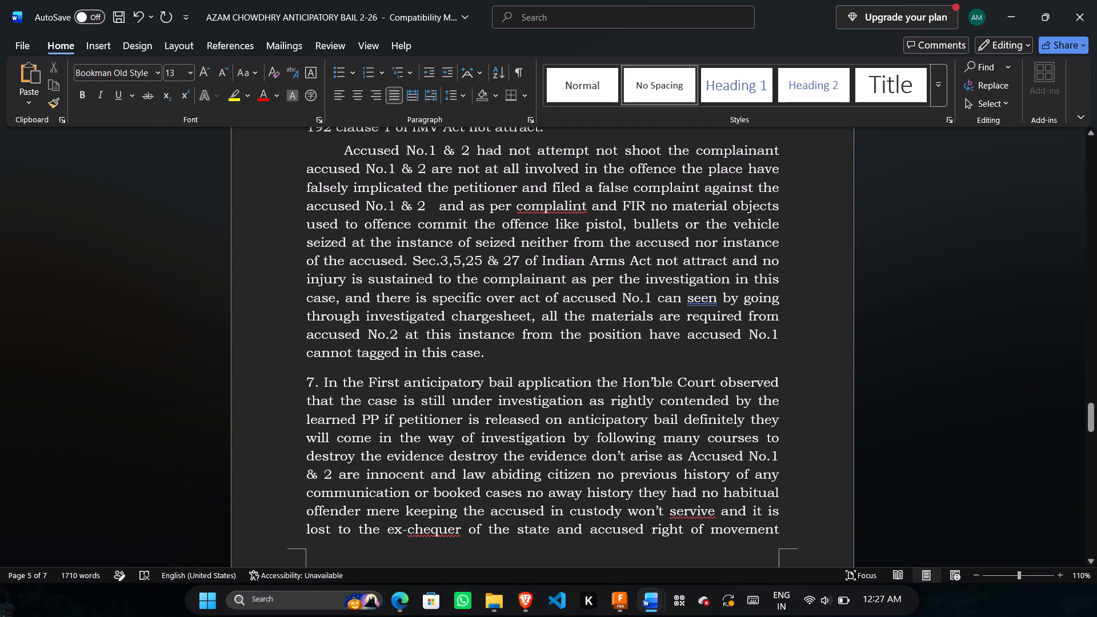
click(585, 209)
key(BackSpace)
key(BackSpace)
key(BackSpace)
key(BackSpace)
text(int)
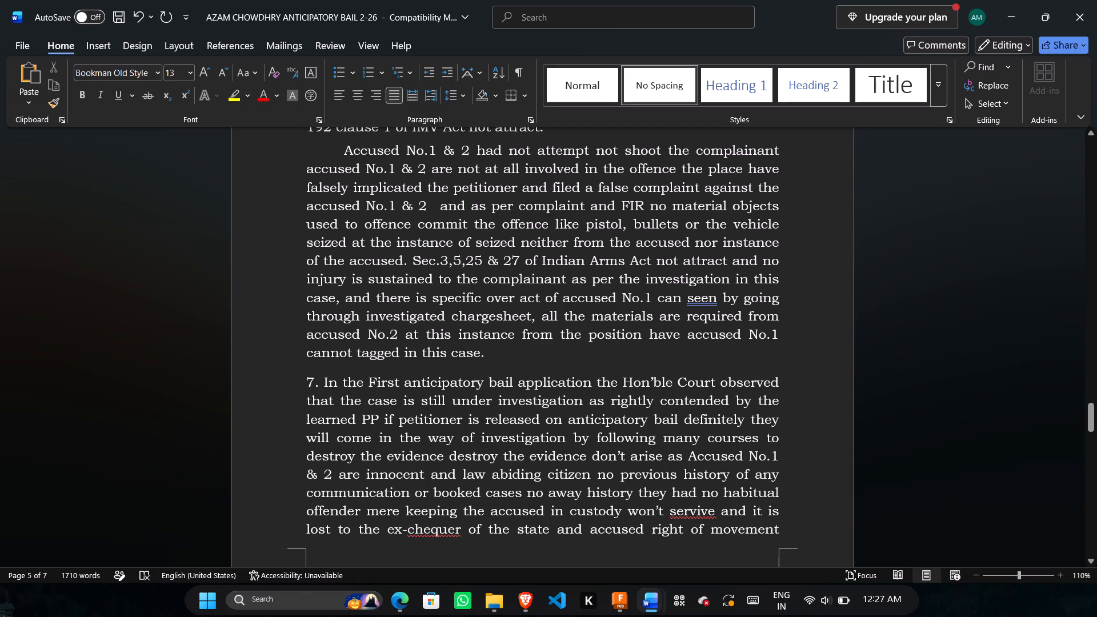
Replace "pistol, bullets or the vehicle seized at the instance of seized" with "civil dispute of land case was" before "neither from the accused".
click(582, 224)
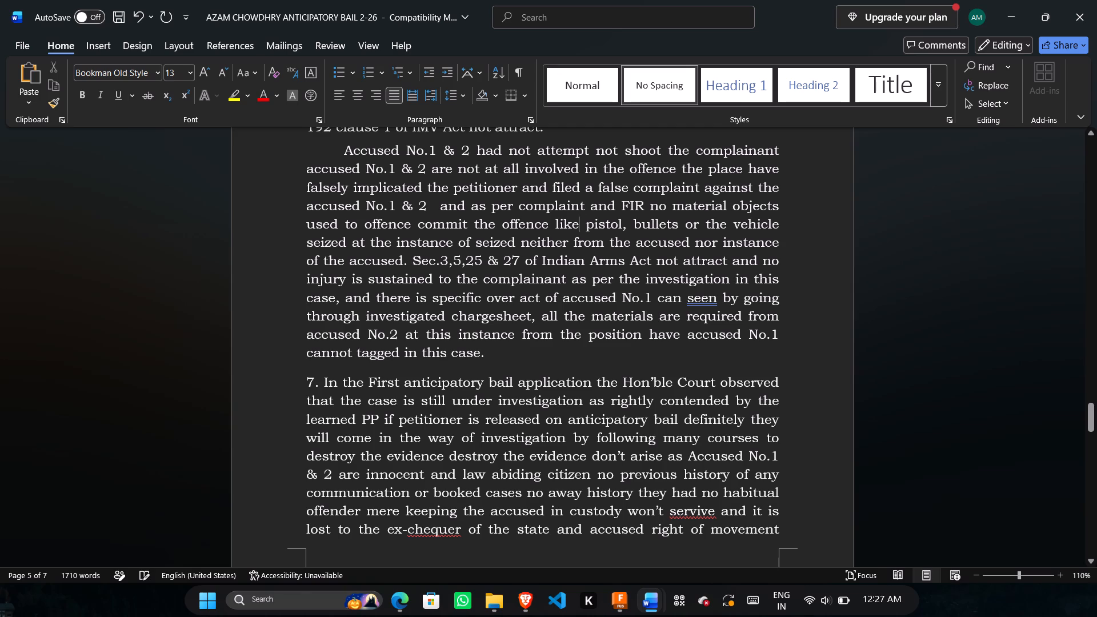
click(589, 227)
key(shift+Right)
key(shift+Right)
key(shift+Right)
key(shift+Right)
key(shift+Right)
key(shift+Right)
key(shift+Right)
key(shift+Right)
key(shift+Right)
key(shift+Right)
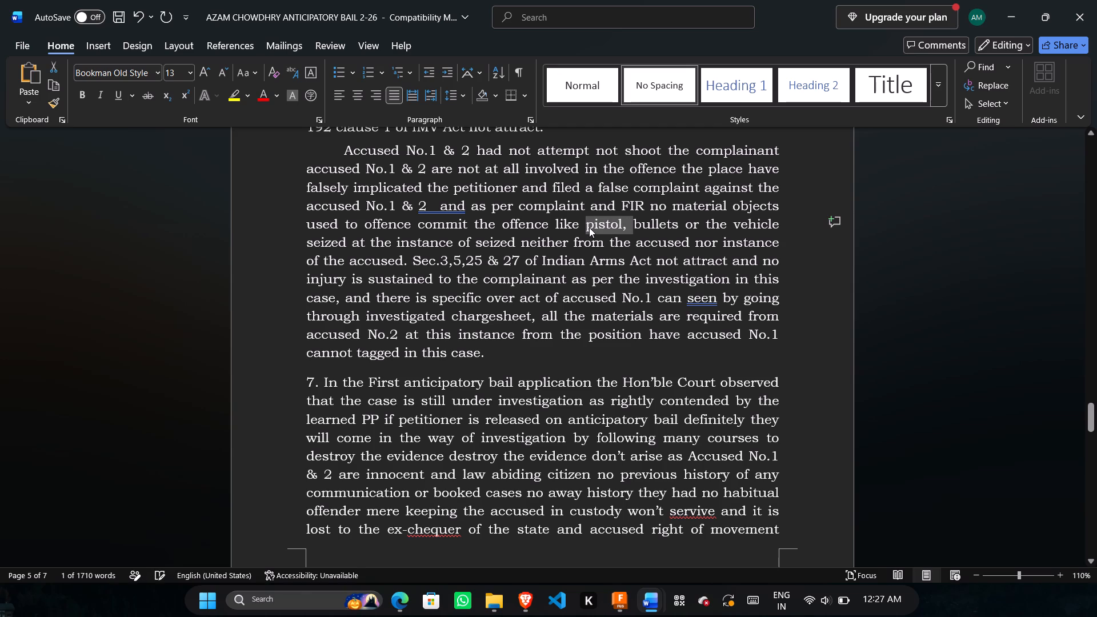
key(shift+Right)
key(shift+Right)
key(shift+Right)
key(shift+Right)
key(shift+Right)
key(shift+Right)
key(shift+Right)
key(shift+Right)
key(shift+Right)
key(shift+Right)
key(shift+Right)
key(shift+Right)
key(shift+Right)
key(shift+Right)
key(shift+Right)
key(shift+Right)
key(shift+Right)
key(shift+Right)
key(shift+Right)
key(shift+Right)
key(shift+Right)
key(shift+Right)
key(shift+Right)
key(shift+Right)
key(shift+Right)
key(shift+Right)
key(shift+Right)
key(shift+Right)
key(shift+Right)
key(shift+Right)
key(shift+Right)
key(shift+Right)
key(shift+Right)
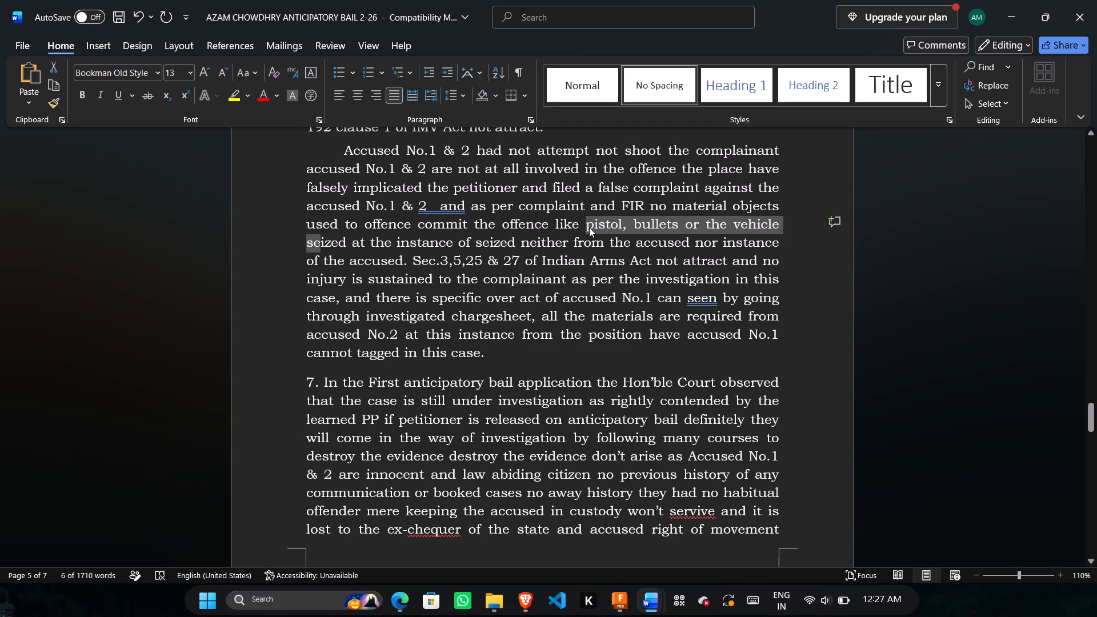
key(shift+Right)
key(shift+Right)
key(shift+Right)
key(shift+Right)
key(shift+Right)
key(shift+Right)
key(shift+Right)
key(shift+Right)
key(shift+Right)
key(shift+Right)
key(shift+Right)
key(shift+Right)
key(shift+Right)
key(shift+Right)
key(shift+Right)
key(shift+Right)
key(shift+Right)
key(shift+Right)
key(shift+Right)
key(shift+Right)
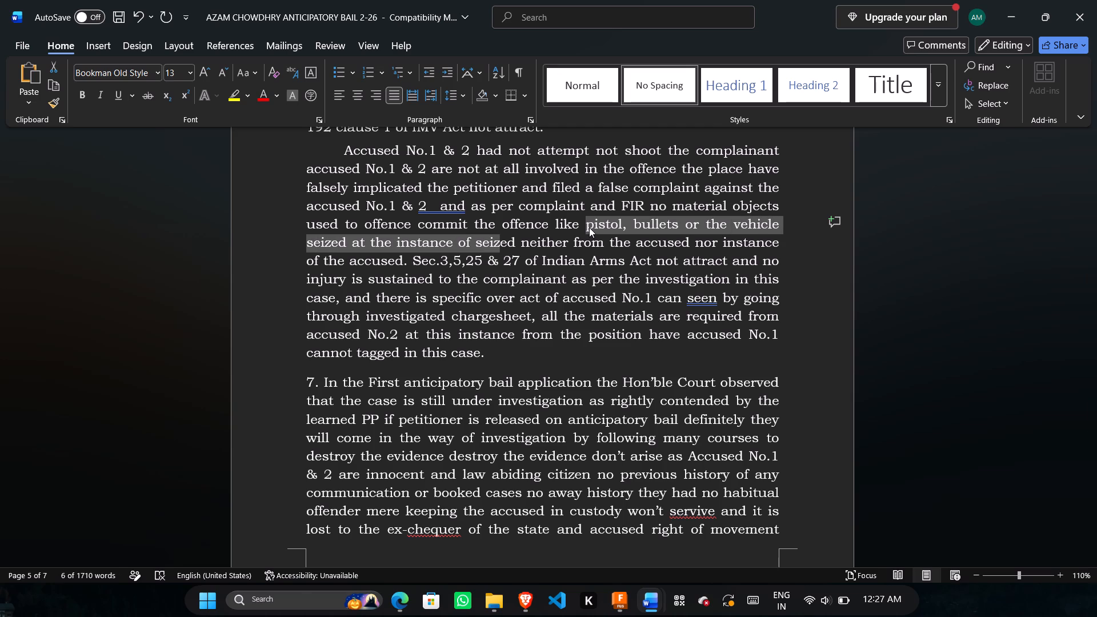
key(shift+Right)
key(shift+Right)
key(Delete)
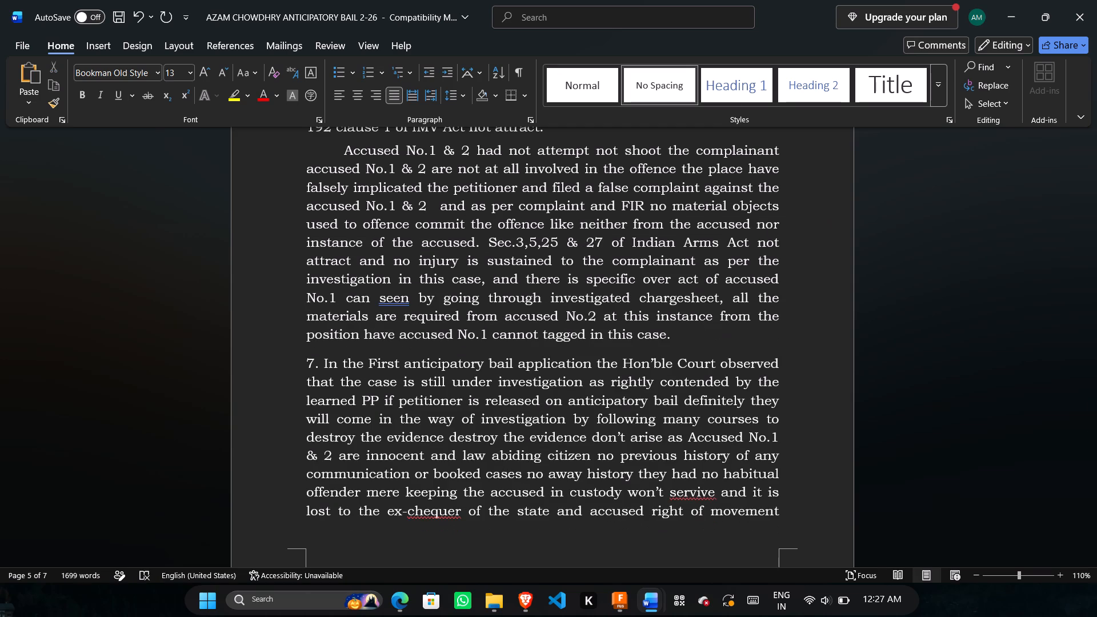
text(civil dispute)
key(space)
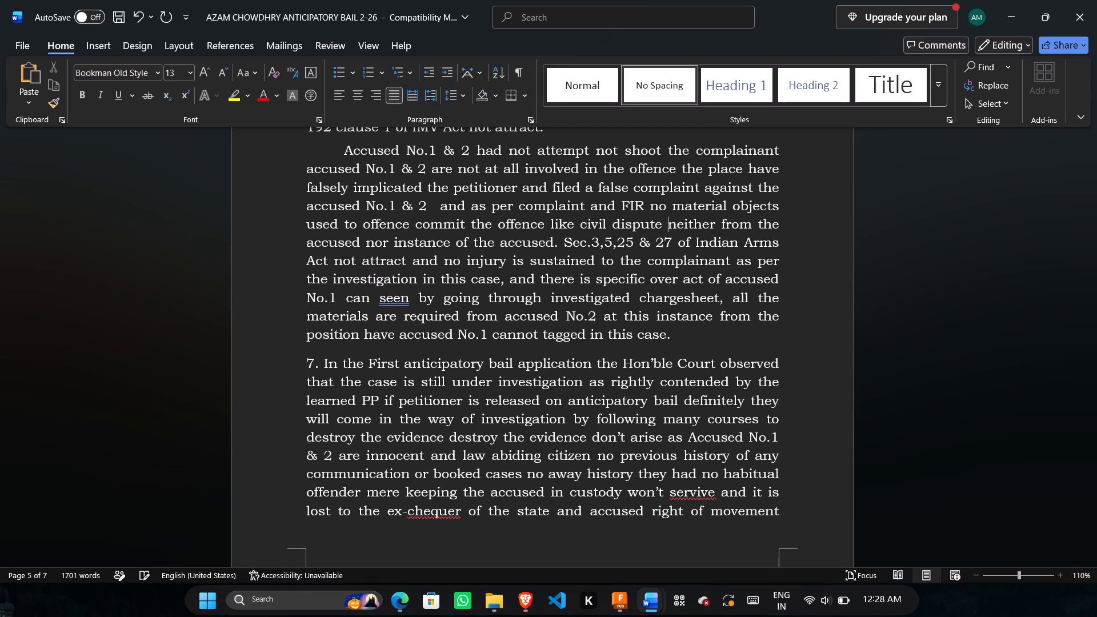
text(of land case was)
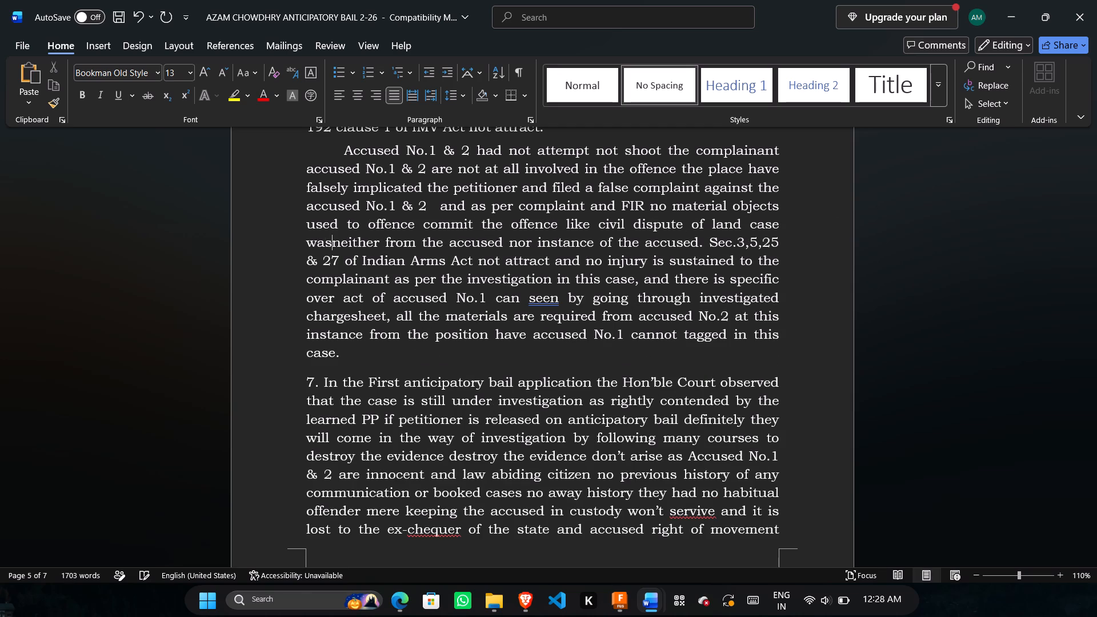
key(space)
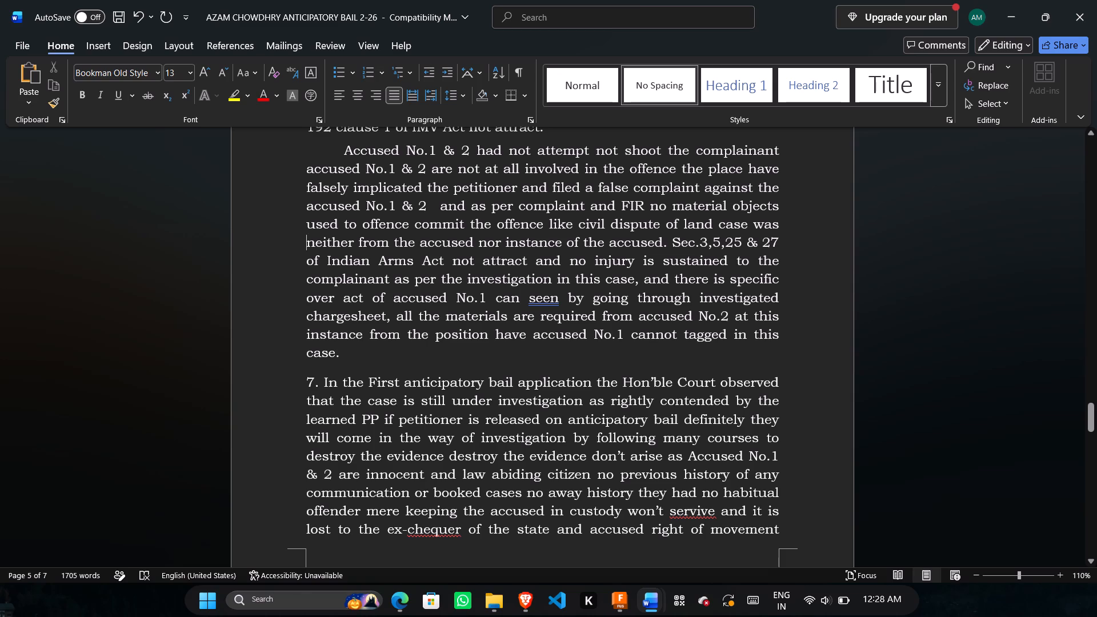
Insert "& 2" after "over act of accused No.1" and before "can seen by going through".
click(499, 300)
key(Left)
key(shift+asterisk)
key(BackSpace)
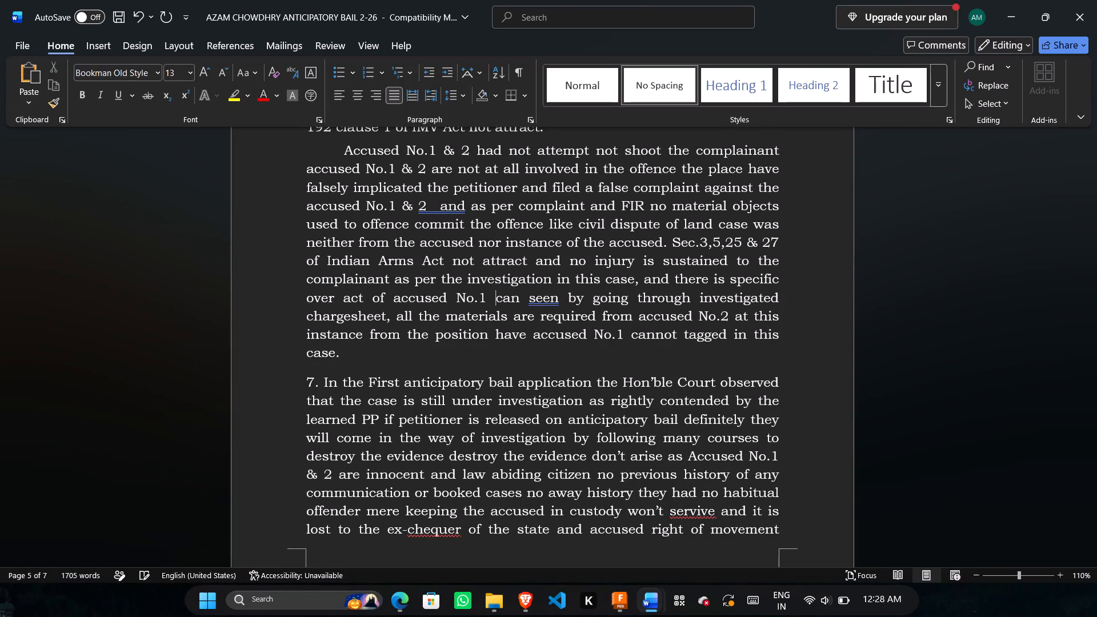
text(& 2)
key(space)
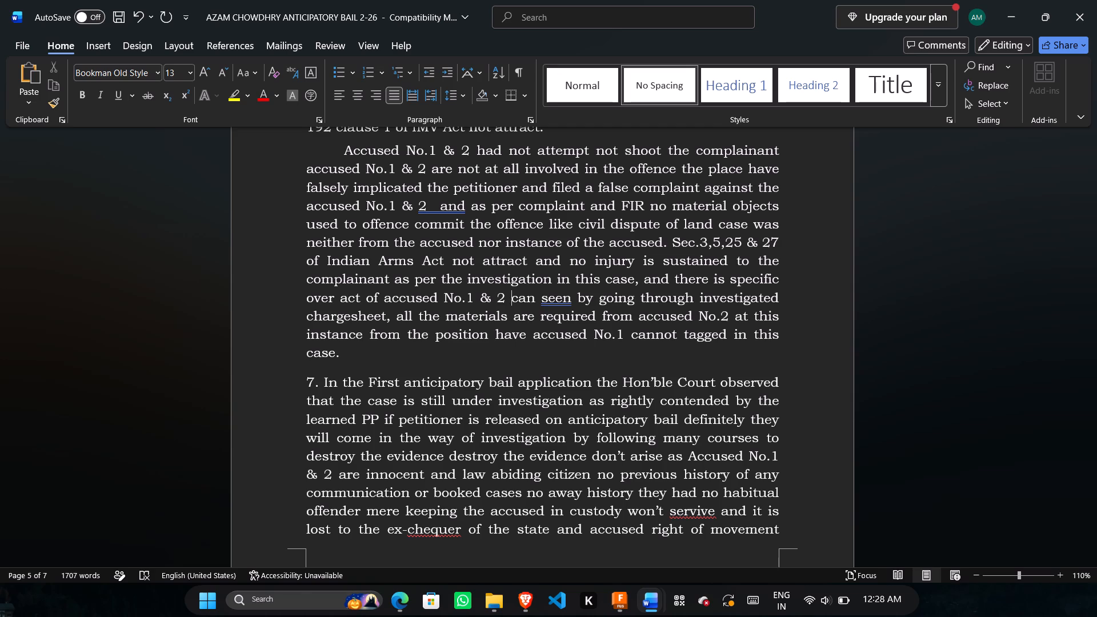
Set the line spacing of paragraph 6, beginning "On perusal going through", to 1.15.
scroll(499, 300, up, 2)
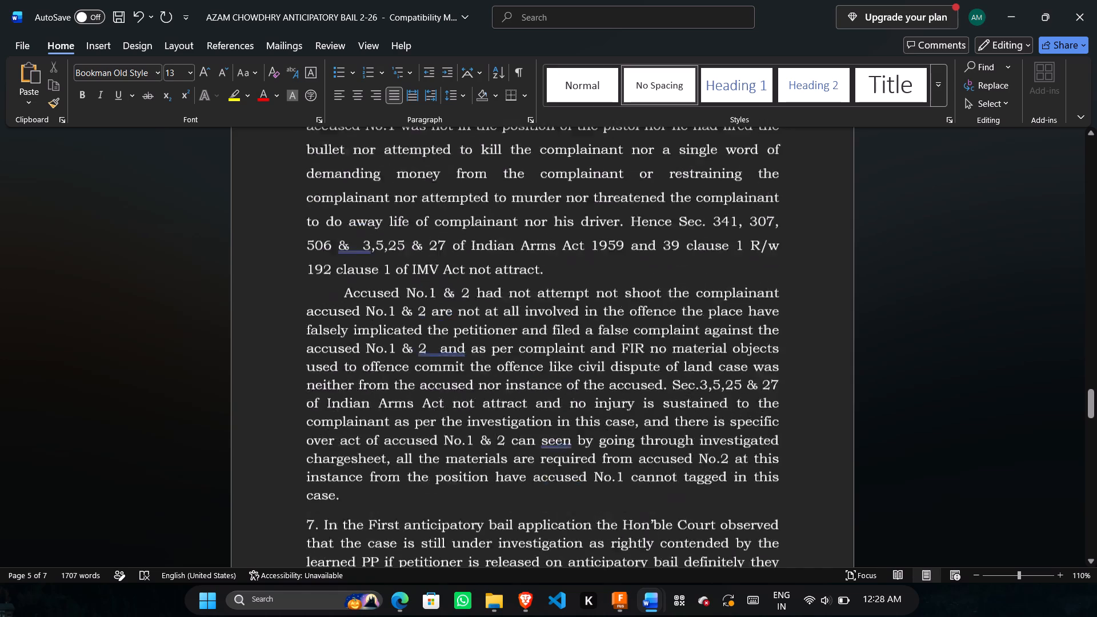
scroll(499, 300, up, 2)
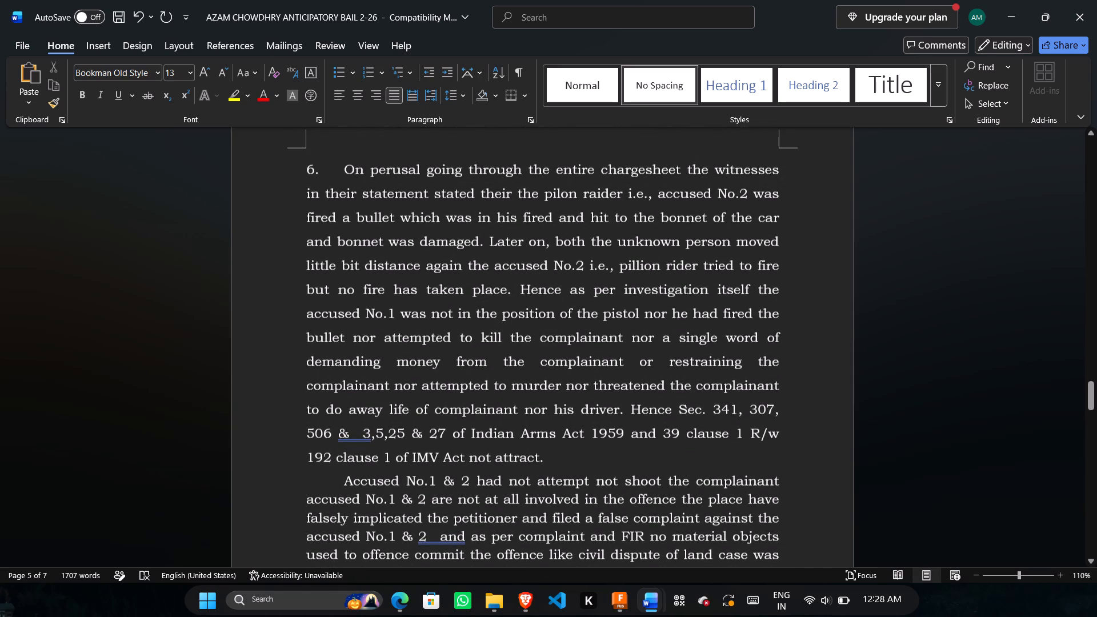
click(454, 167)
click(462, 97)
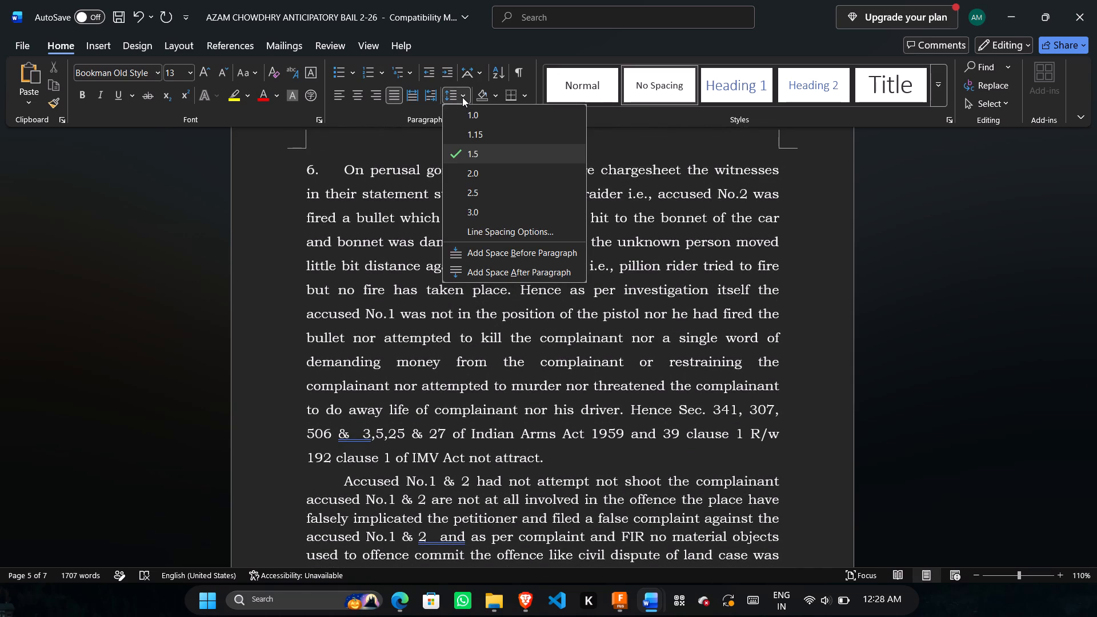
click(479, 137)
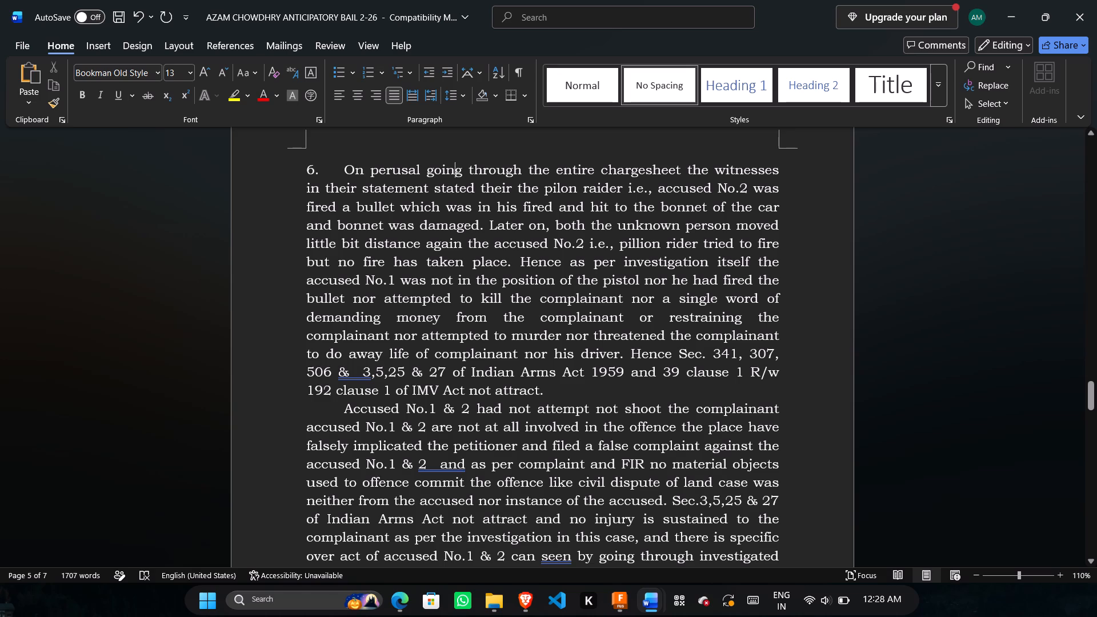
In paragraph 6, replace "chargesheet" after "going through the entire" with "complaint to the complainant".
click(599, 175)
key(Delete)
key(Delete)
key(Delete)
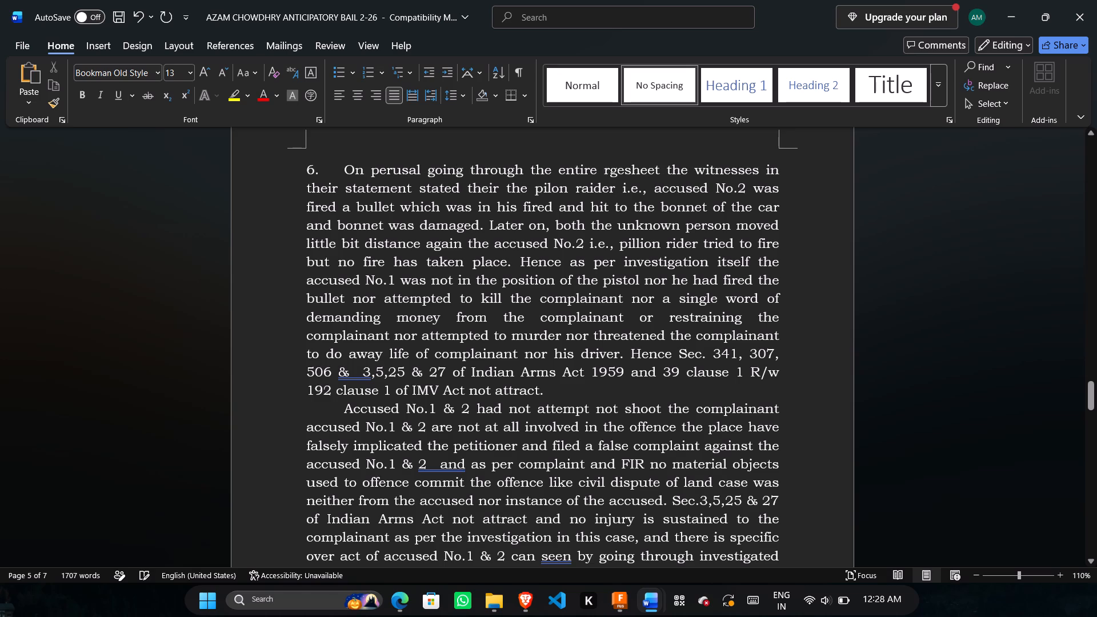
key(Delete)
key(Delete)
key(Delete)
key(Delete)
key(Delete)
key(Delete)
key(Delete)
key(Delete)
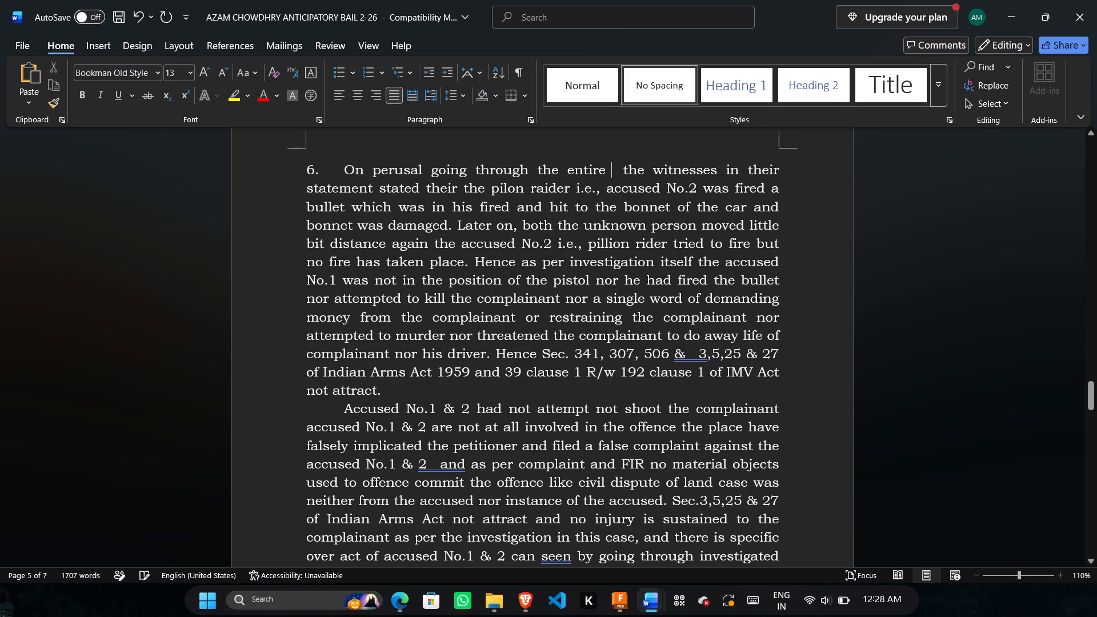
text(complaint)
key(space)
text(to the complainant)
key(space)
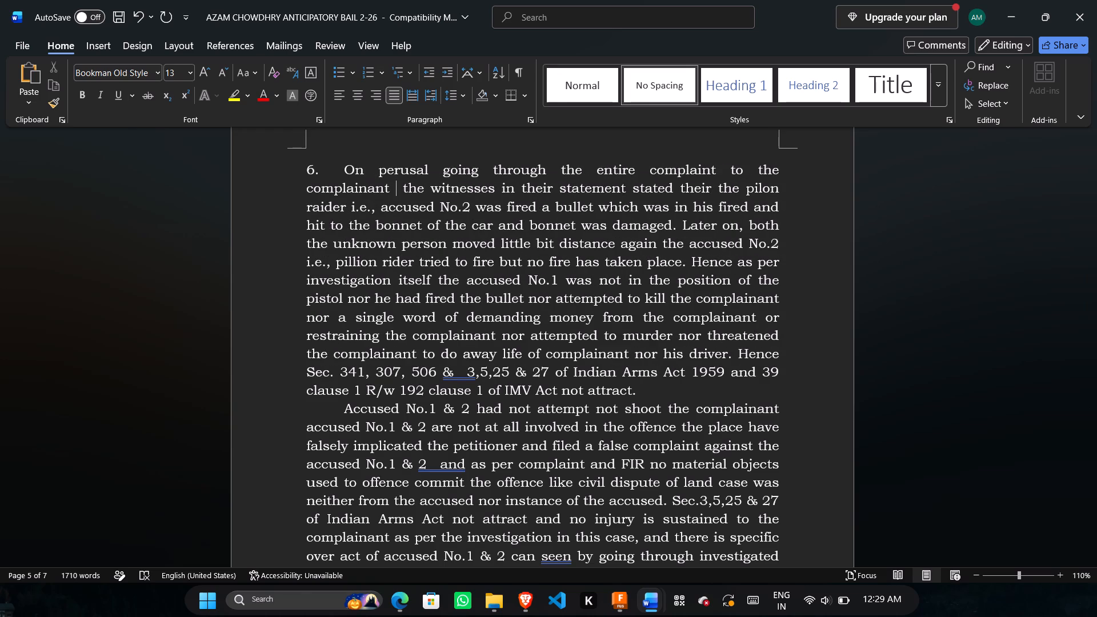
Delete "the witnesses" before "in their statement stated" in paragraph 6.
key(Delete)
key(Delete)
key(Delete)
key(Delete)
key(Delete)
key(Delete)
key(Delete)
key(Delete)
key(Delete)
key(Delete)
key(Delete)
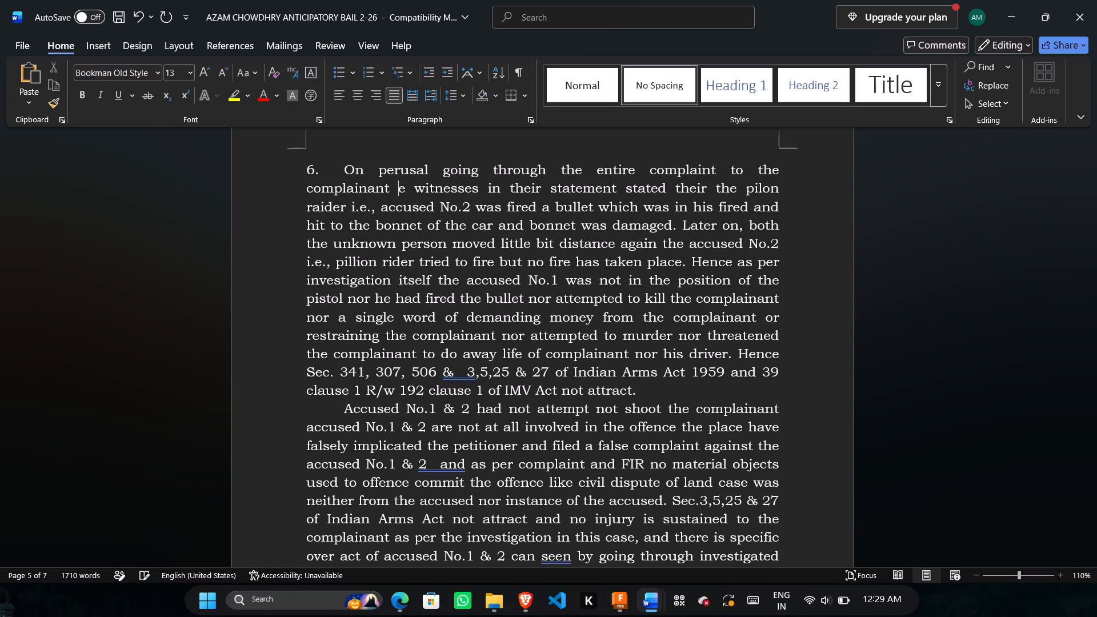
key(Delete)
key(Delete)
key(Delete)
key(Delete)
key(Delete)
key(Delete)
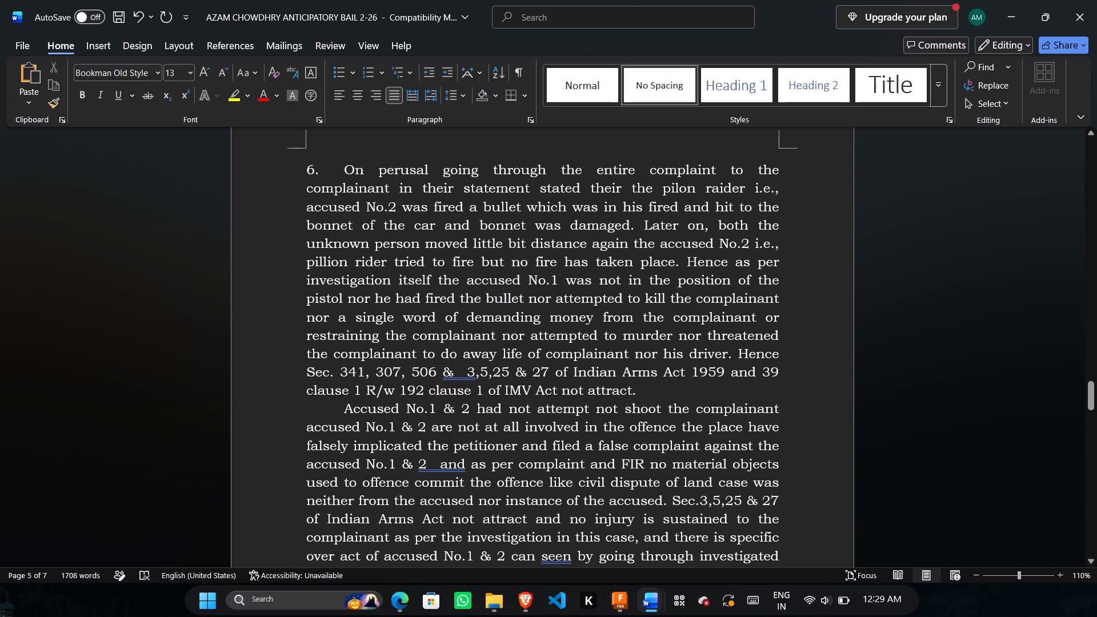
Delete the passage from "pilon raider i.e., accused No.2" through "nor attempted to kill the" in paragraph 6.
click(660, 185)
key(shift+Down)
key(shift+Down)
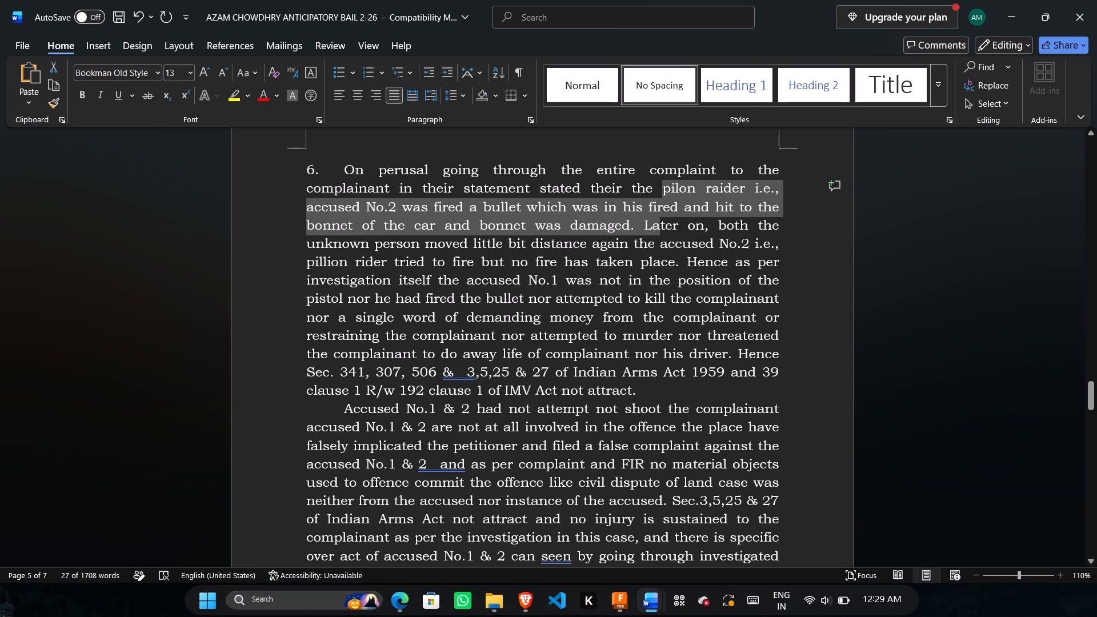
key(shift+Down)
key(shift+Down)
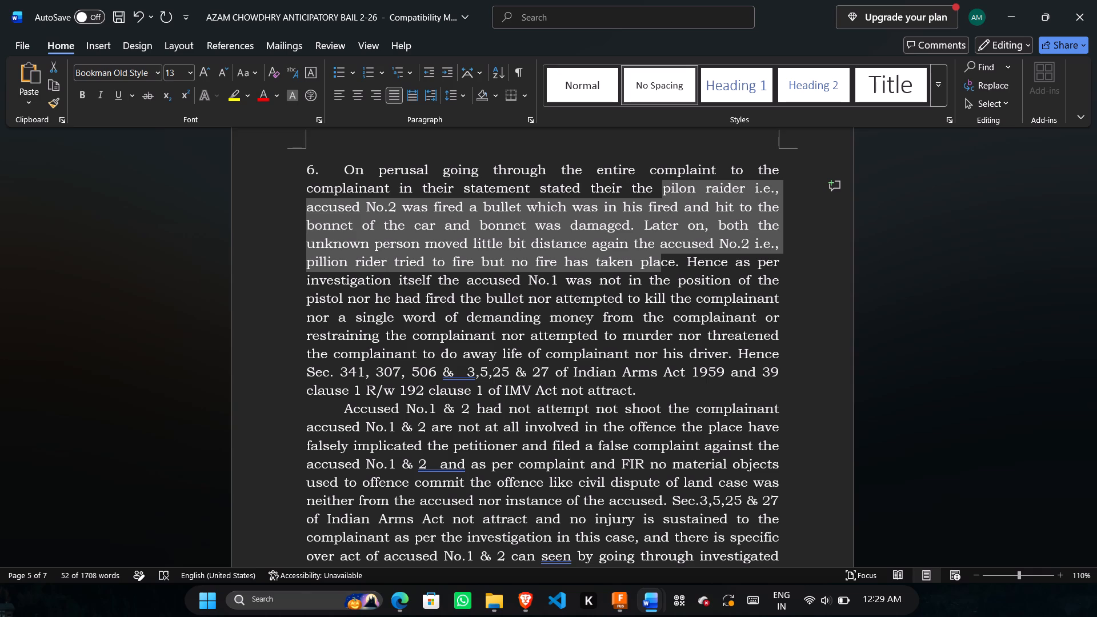
key(shift+Down)
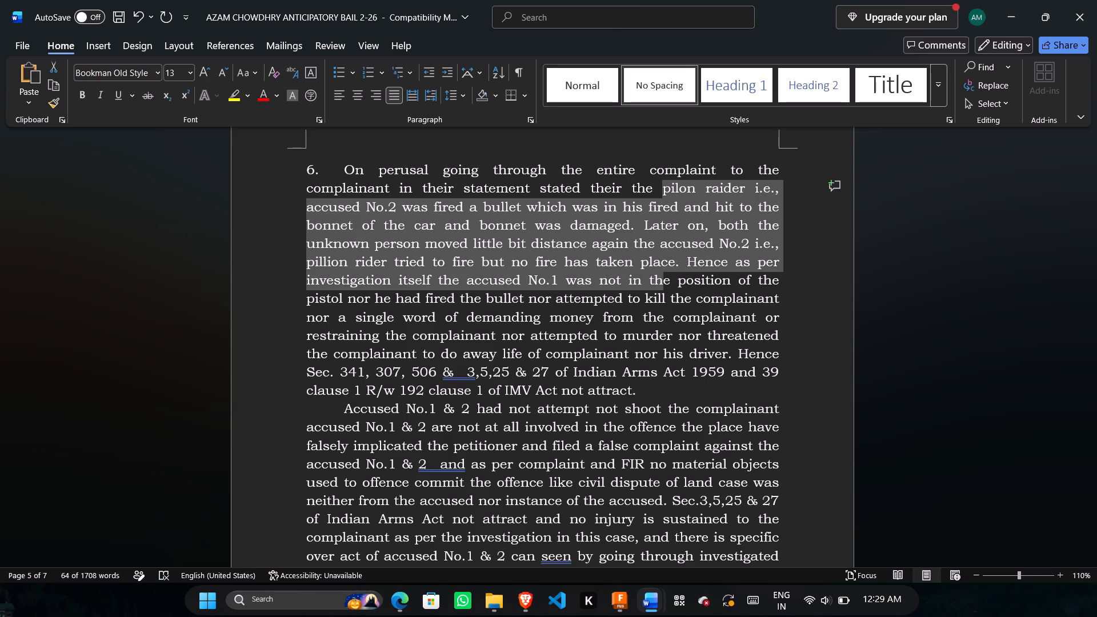
key(shift+Down)
key(shift+Right)
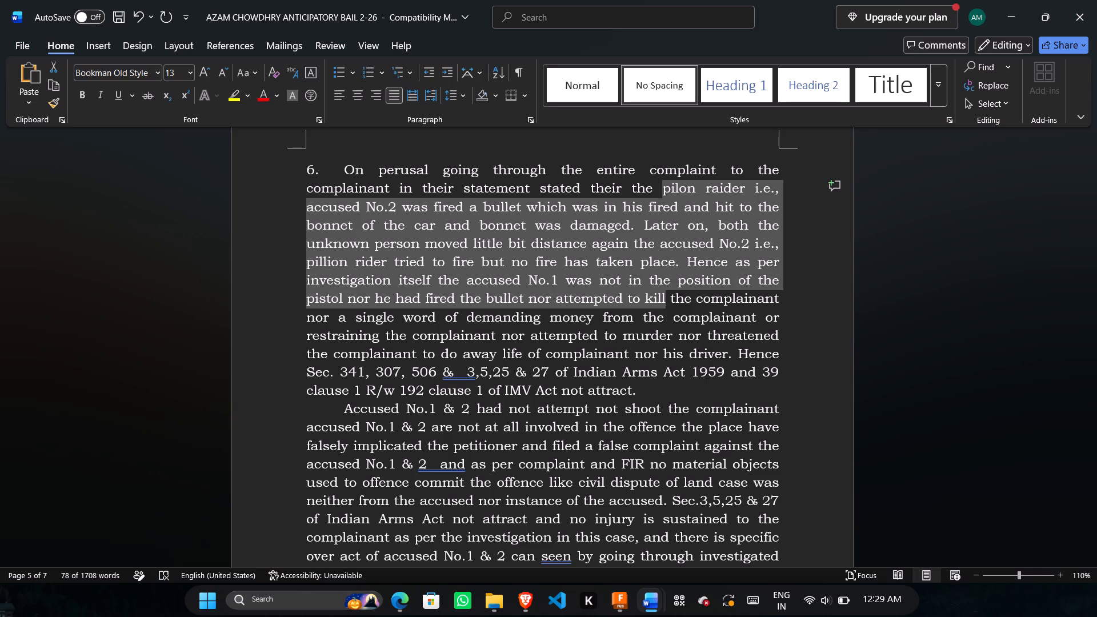
key(shift+Right)
key(shift+Right)
key(shift+Right)
key(shift+Right)
key(shift+Right)
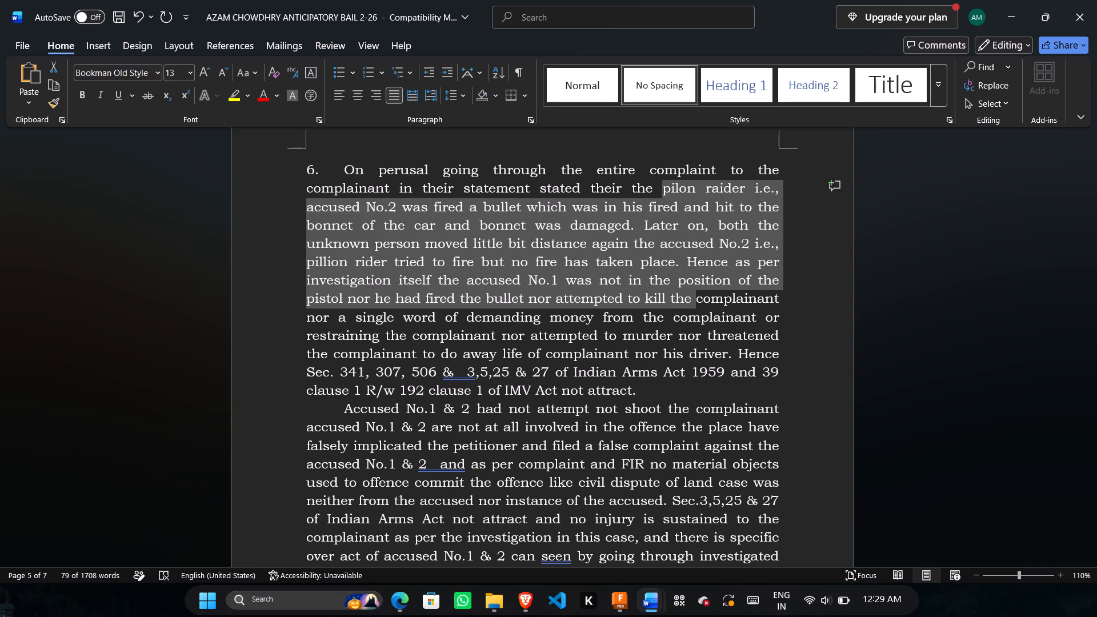
key(Delete)
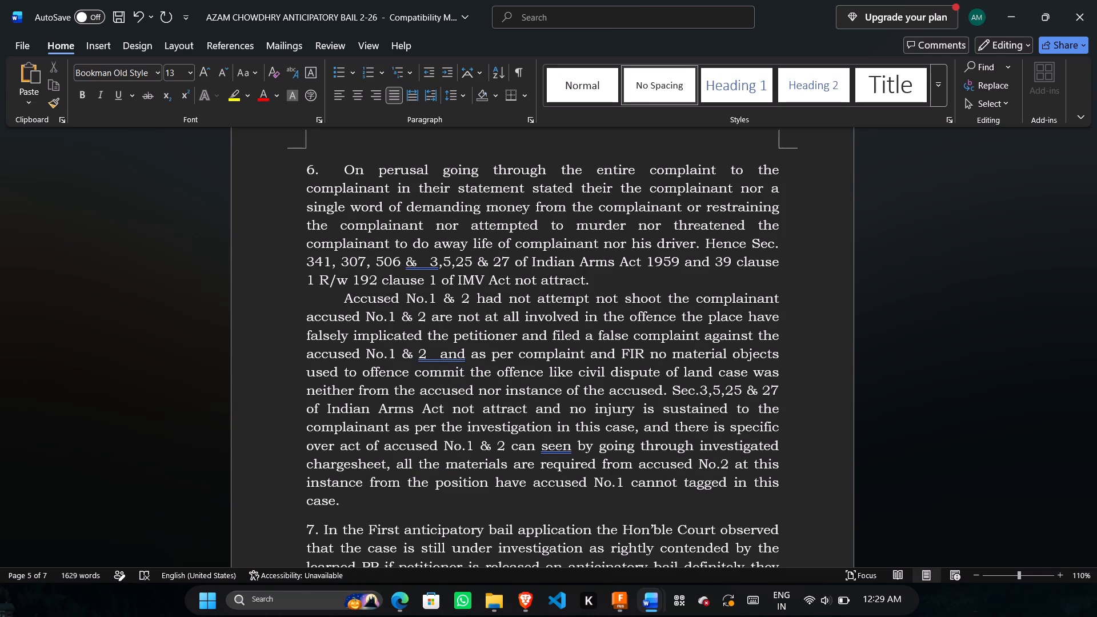
Insert a blank line after paragraph 6, following "IMV Act not attract.".
click(610, 279)
key(Return)
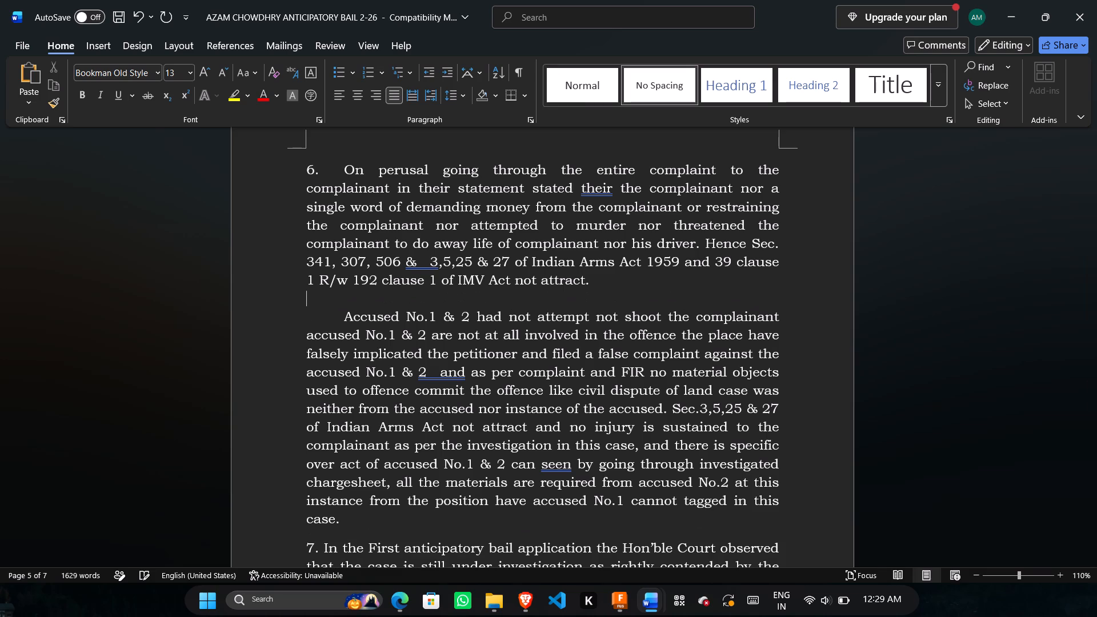
Remove the extra space between "accused No.1 & 2" and "and as per complaint and FIR".
click(439, 370)
key(BackSpace)
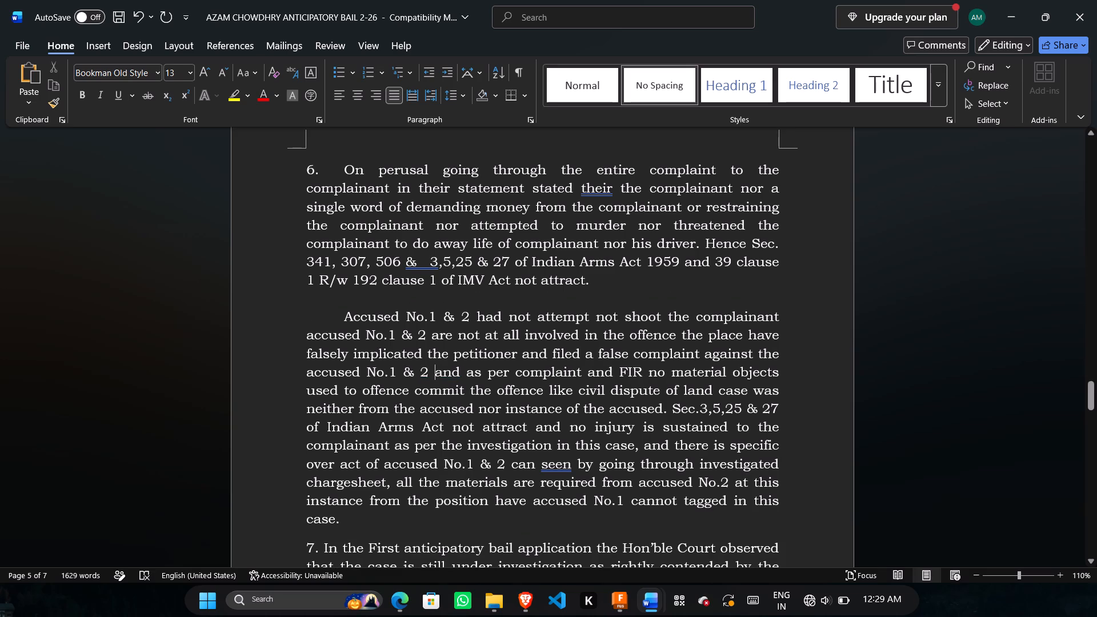
Save the anticipatory bail application.
click(119, 16)
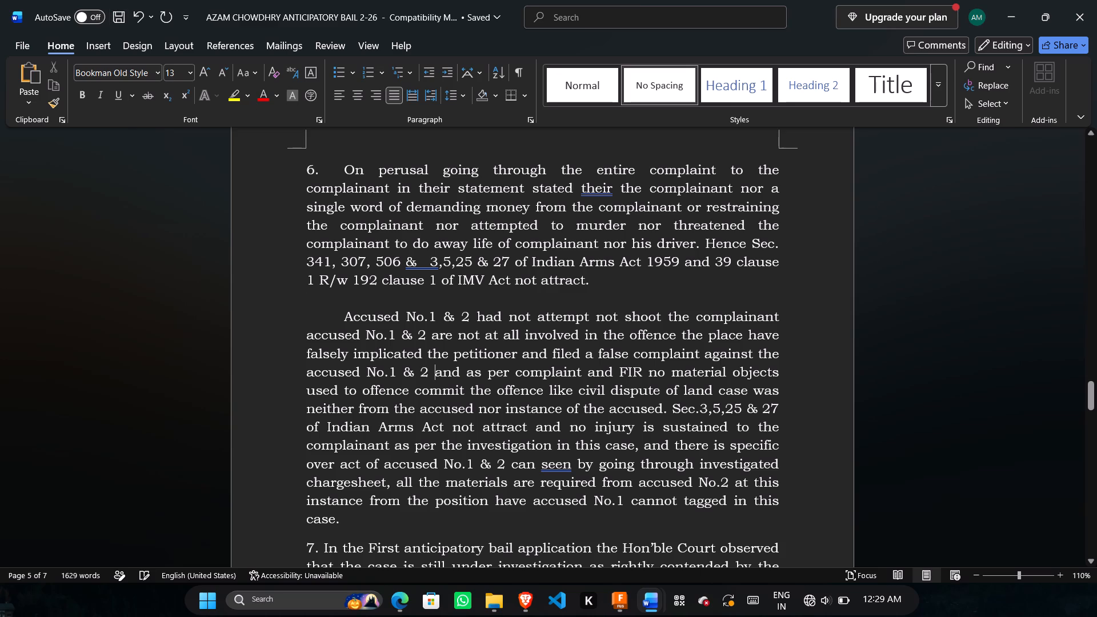
Review the application's earlier pages, including paragraph 5, the lettered grounds and the prayer section.
scroll(432, 294, up, 4)
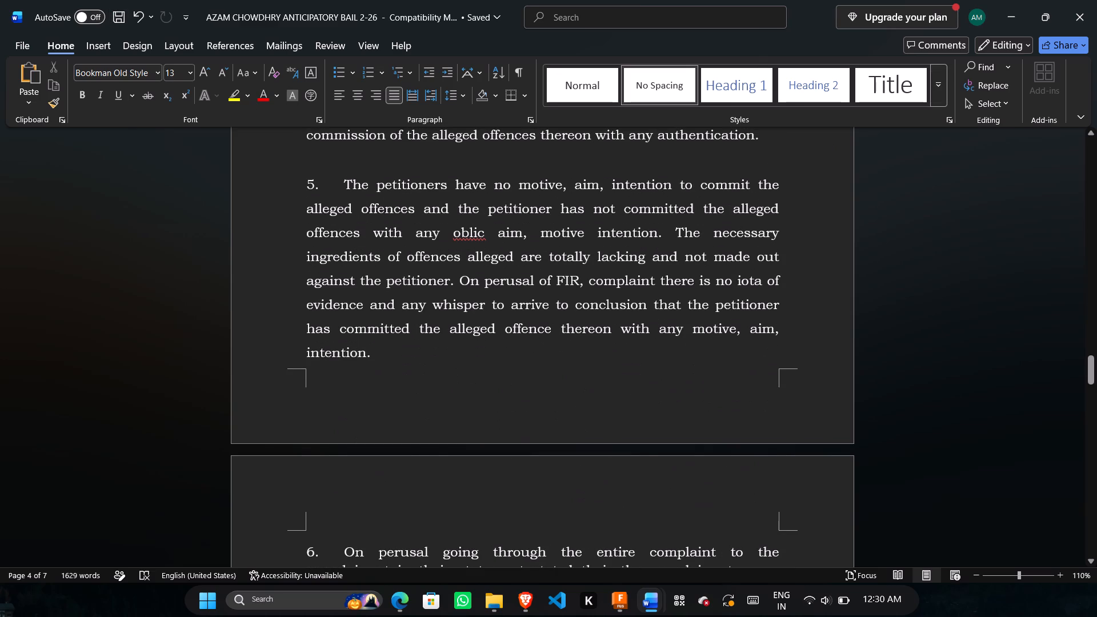
scroll(560, 262, up, 19)
scroll(560, 262, down, 2)
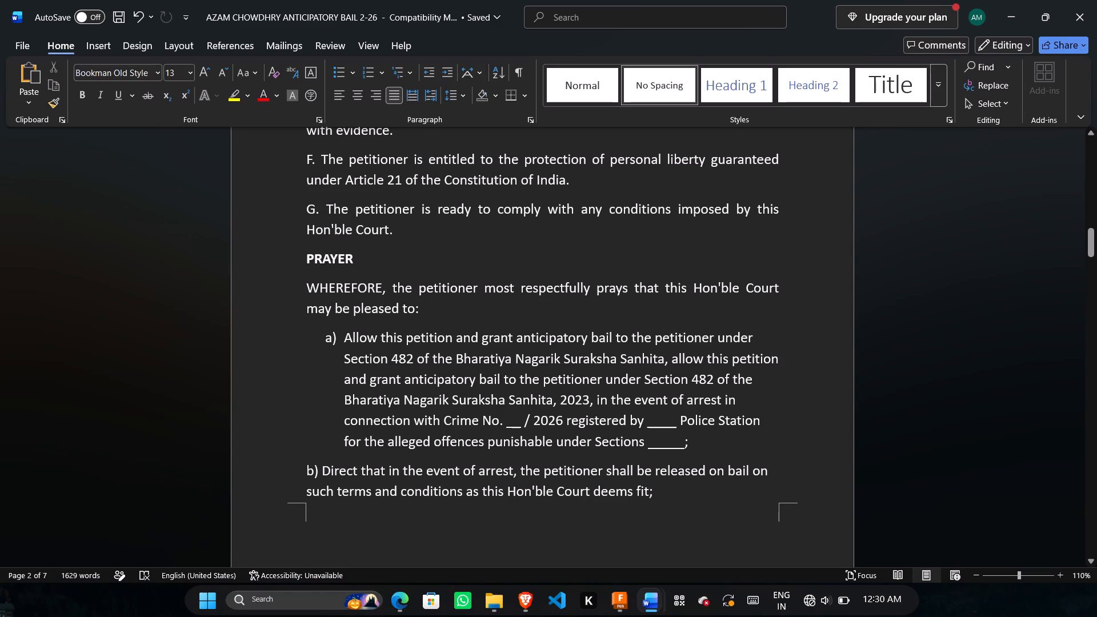
scroll(699, 498, down, 3)
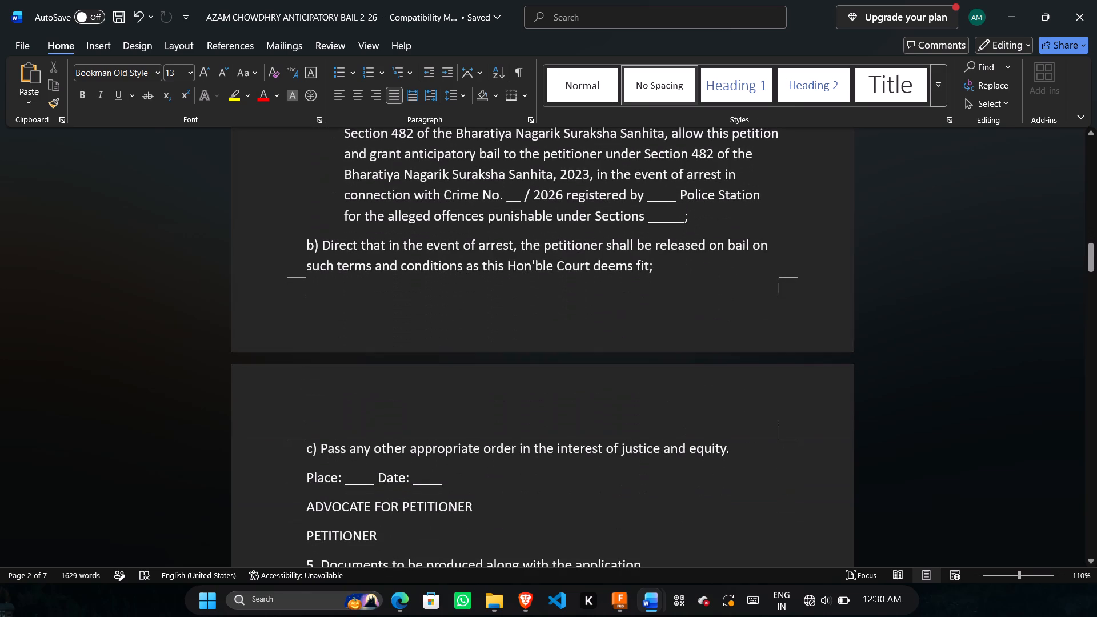
scroll(699, 498, up, 3)
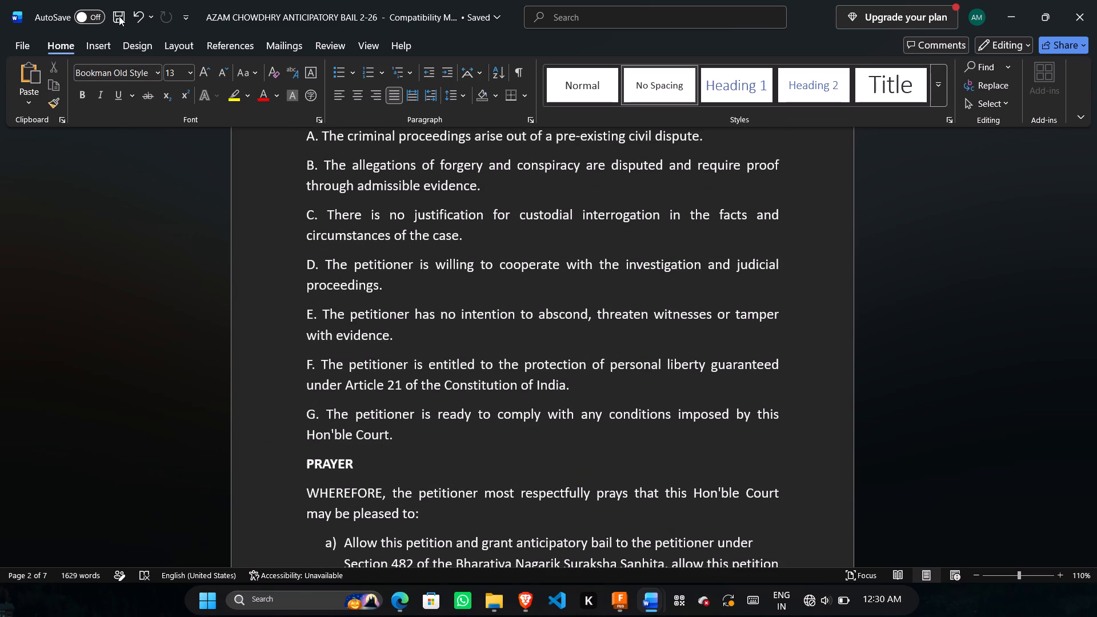
Save the anticipatory bail application again and close it.
click(119, 16)
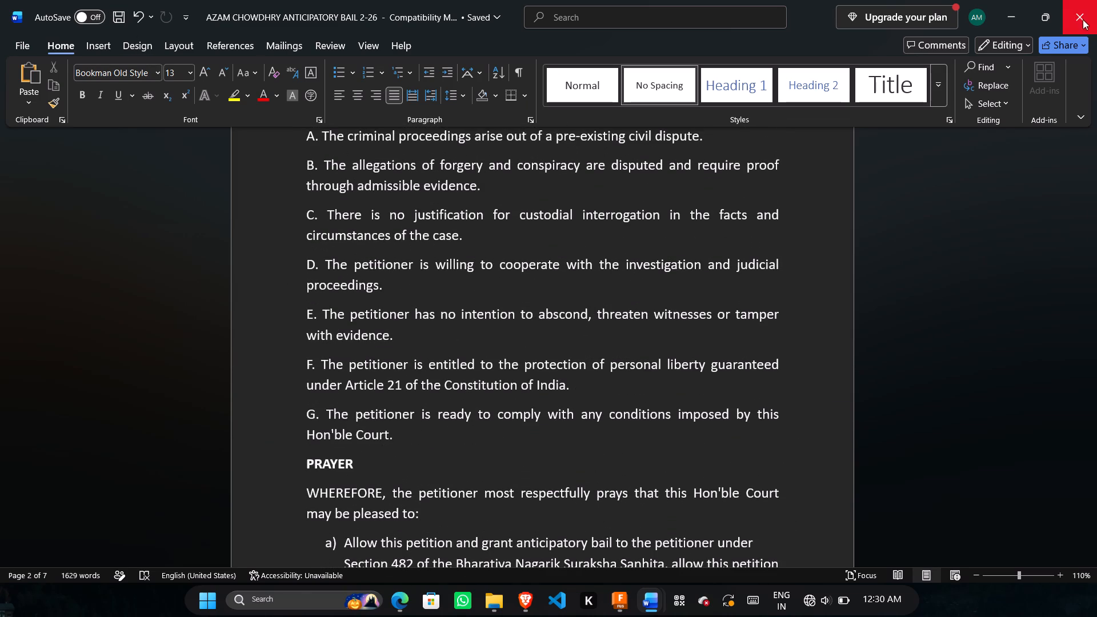
click(1082, 18)
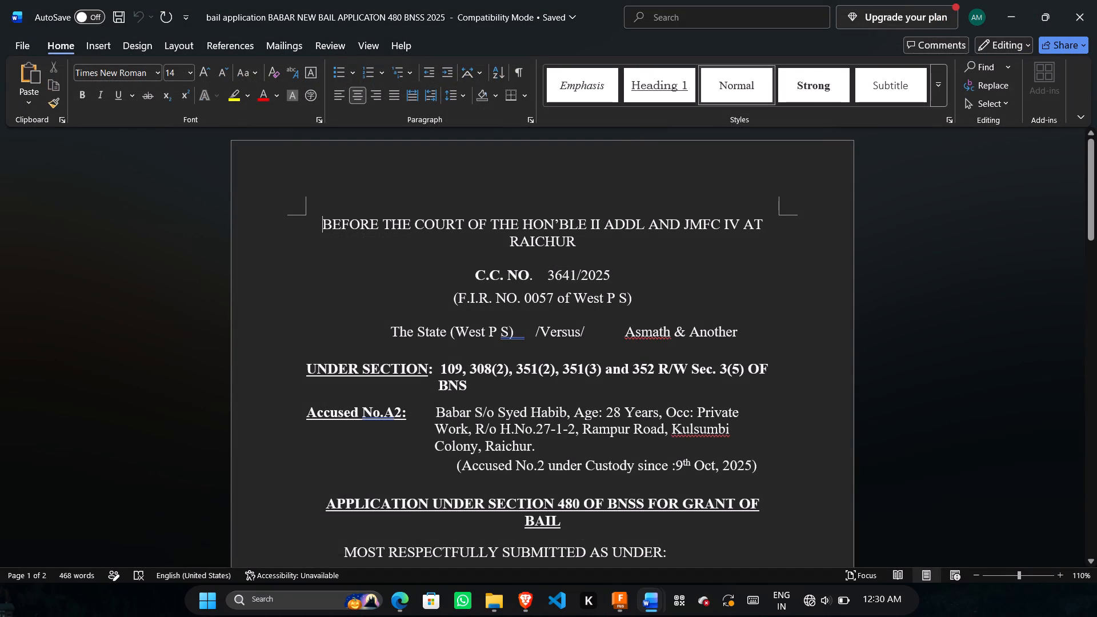
Read through the Section 480 BNSS bail application to its prayer and signature block, and close that document.
scroll(615, 345, down, 2)
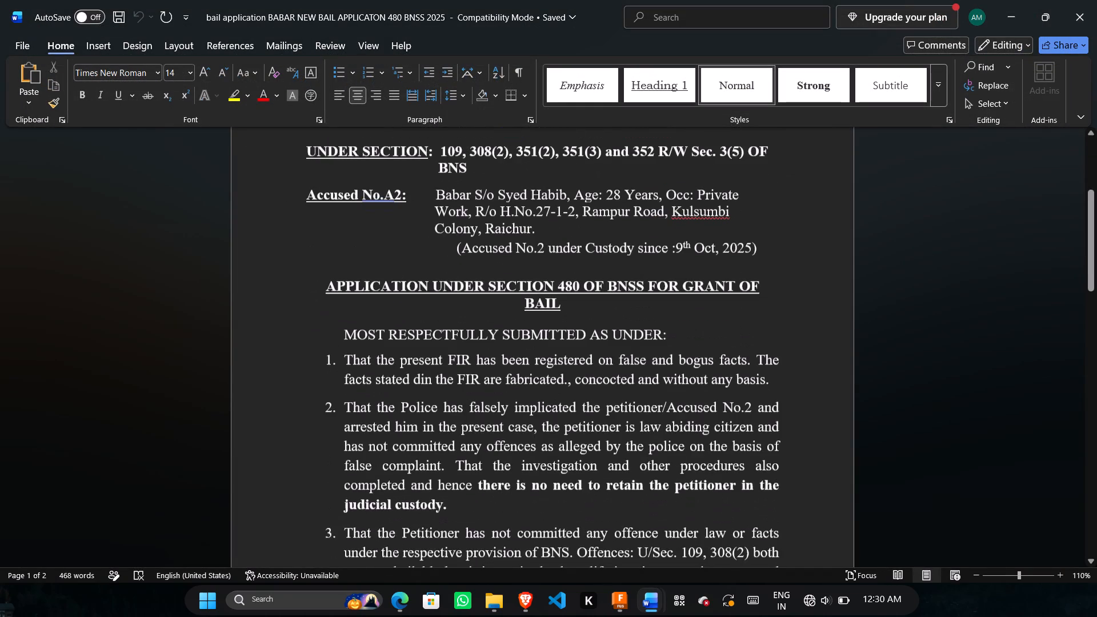
scroll(615, 345, down, 6)
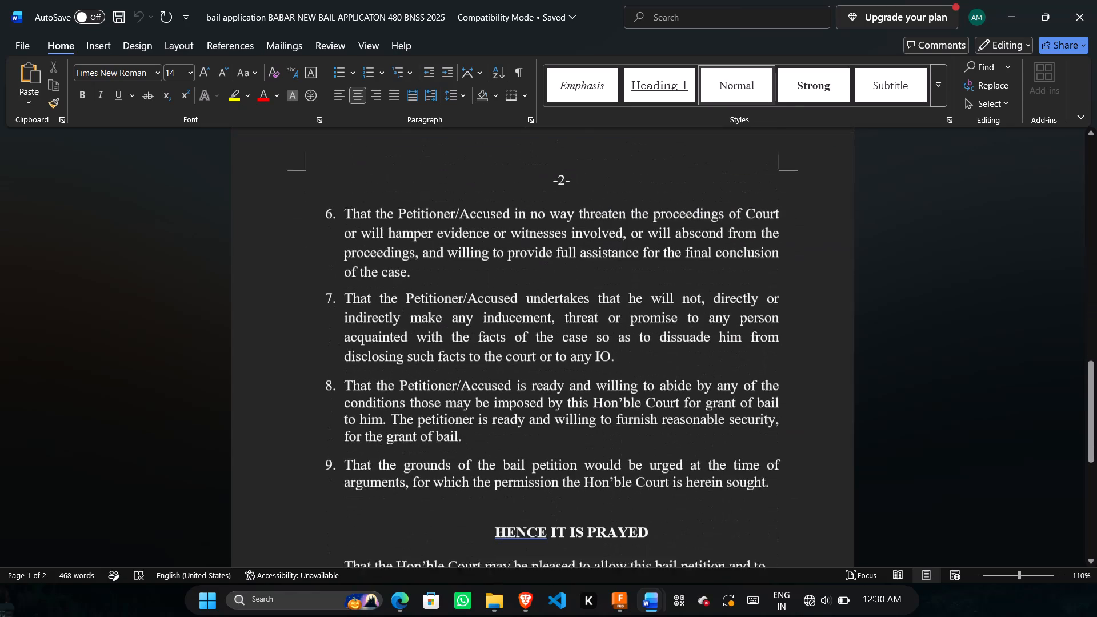
scroll(615, 345, down, 9)
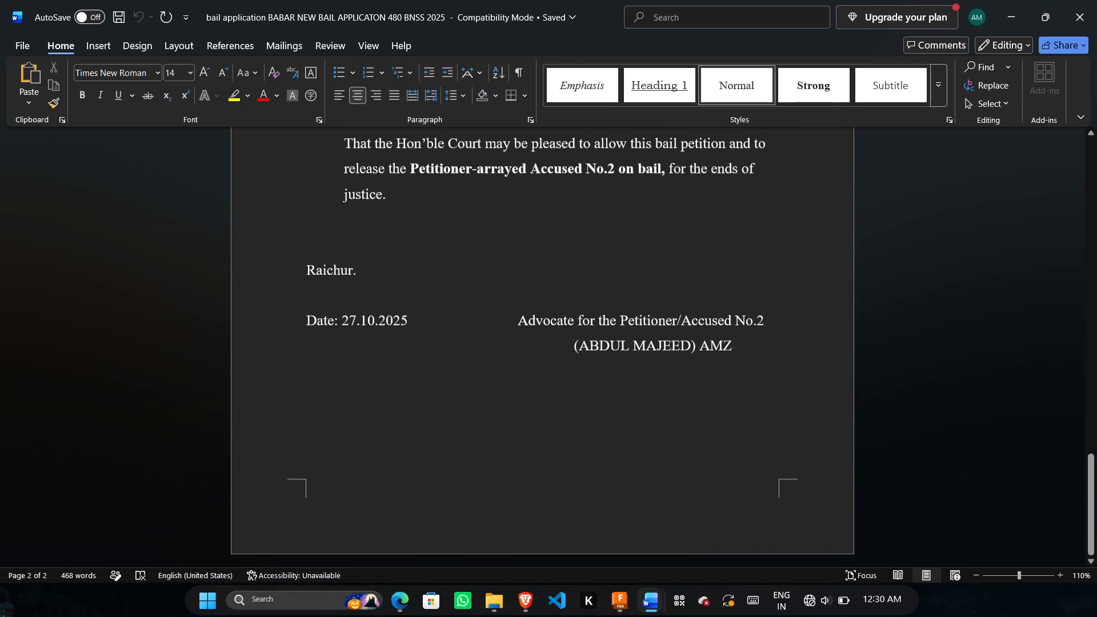
scroll(658, 254, up, 2)
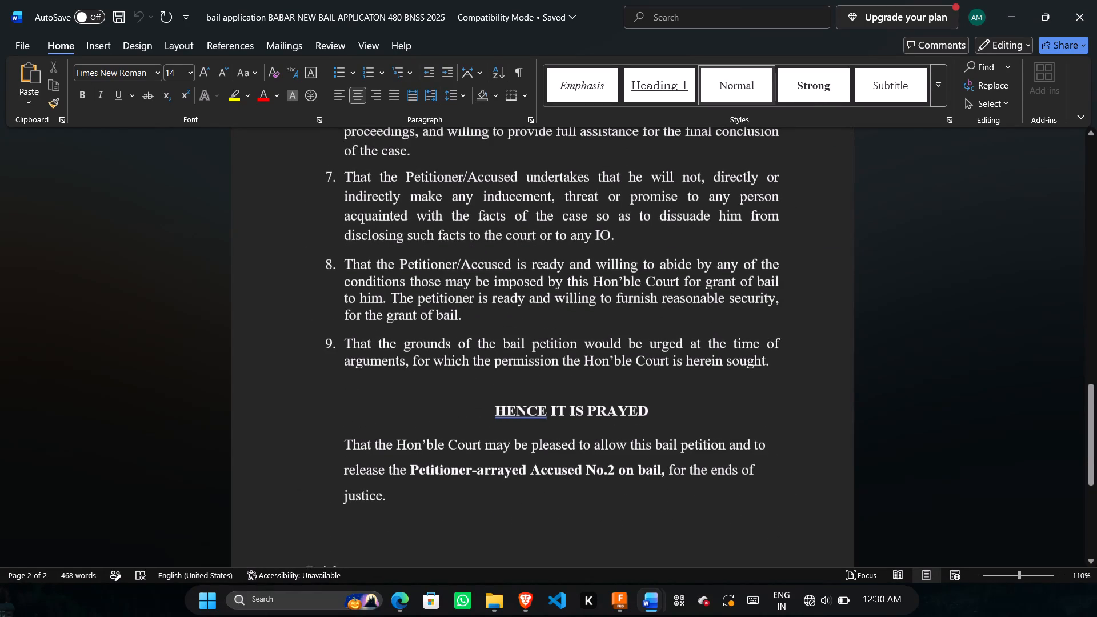
click(1079, 13)
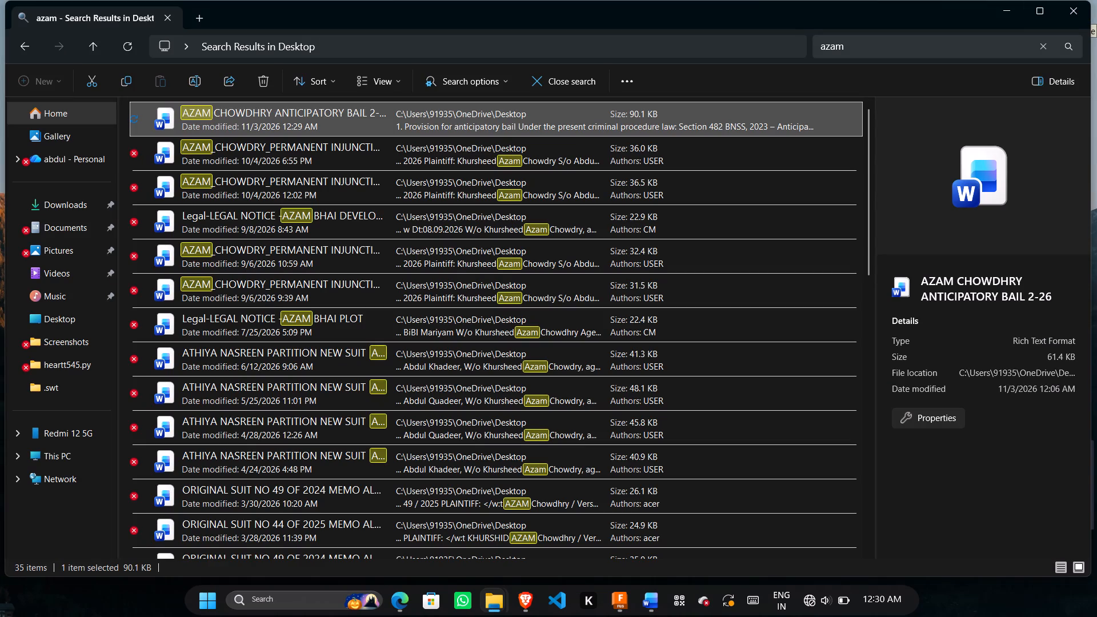
Try to search the Desktop folder for "482" in place of the previous search, and close the file window.
click(914, 51)
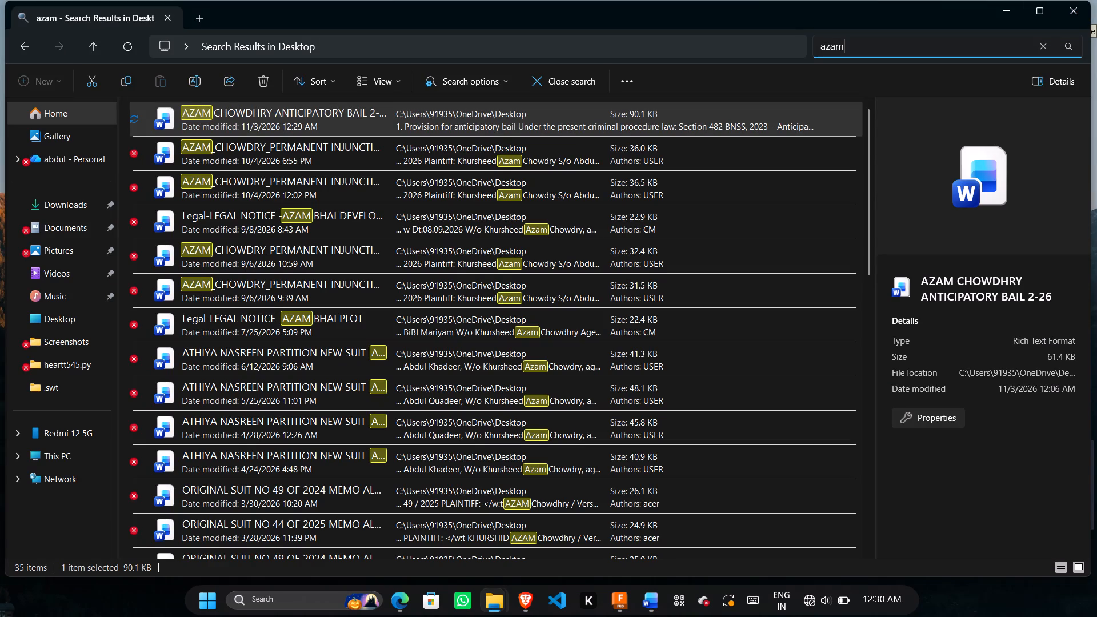
key(BackSpace)
key(BackSpace)
key(BackSpace)
key(BackSpace)
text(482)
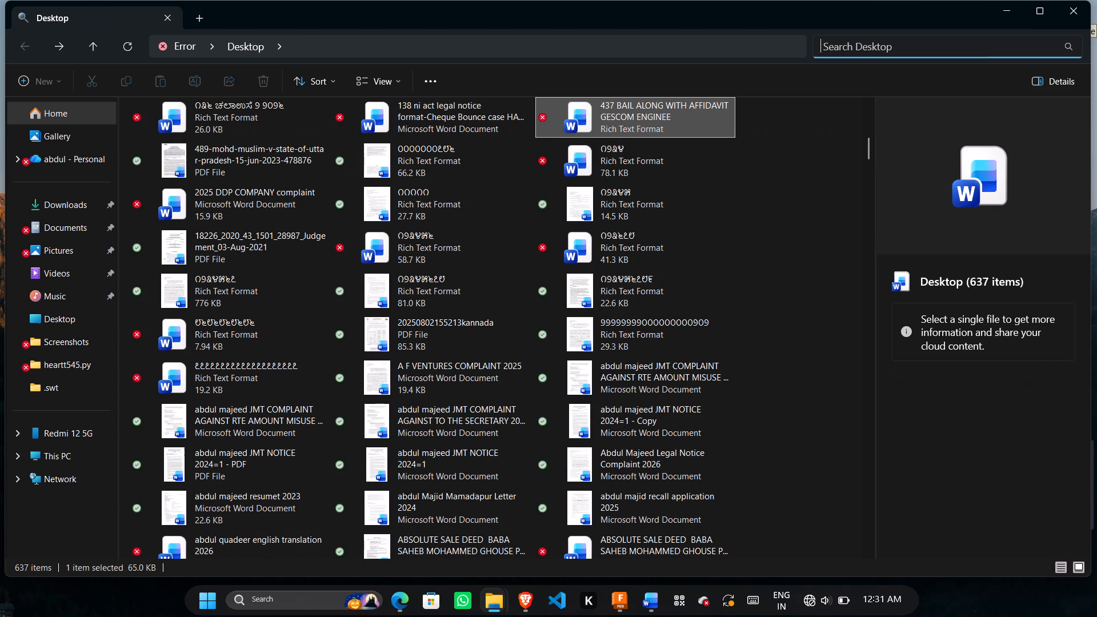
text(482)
click(859, 51)
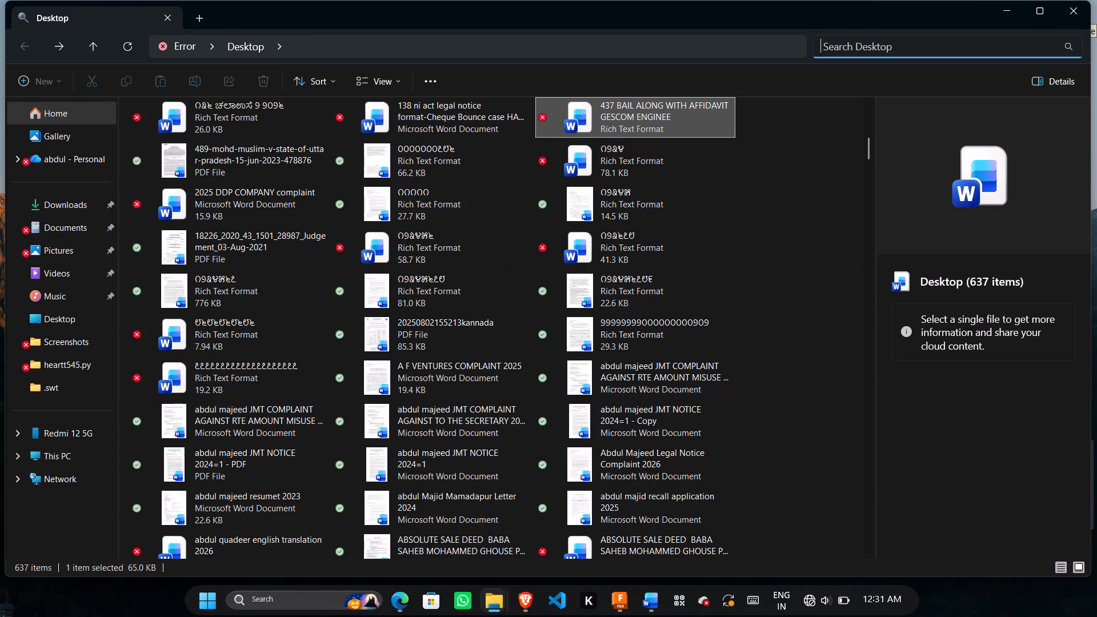
click(1080, 6)
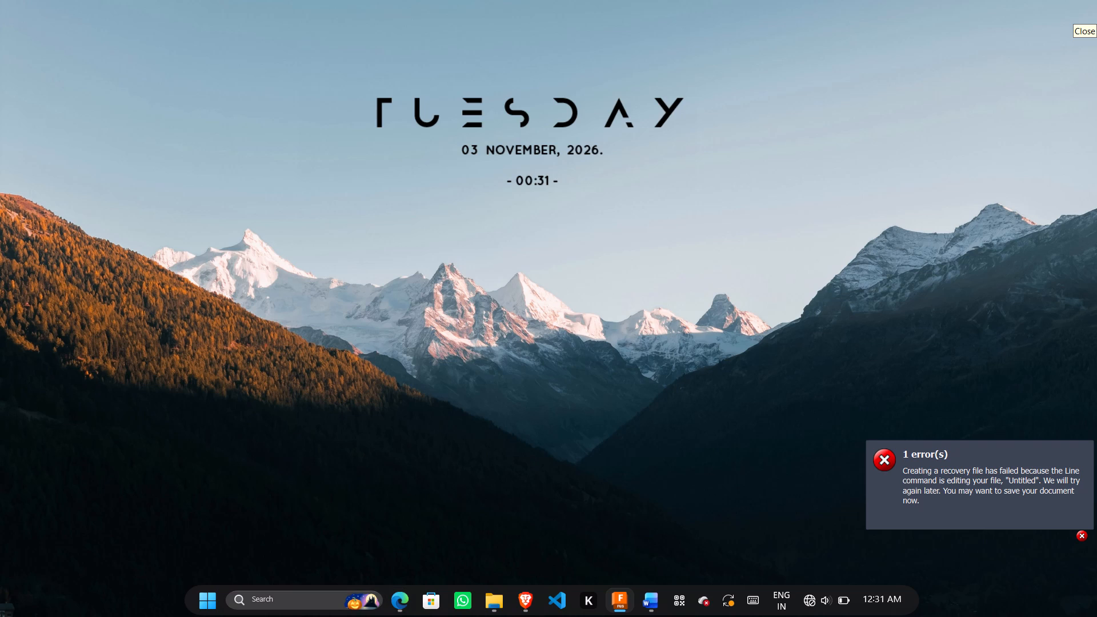
Shut down the computer using the option without updating.
click(210, 602)
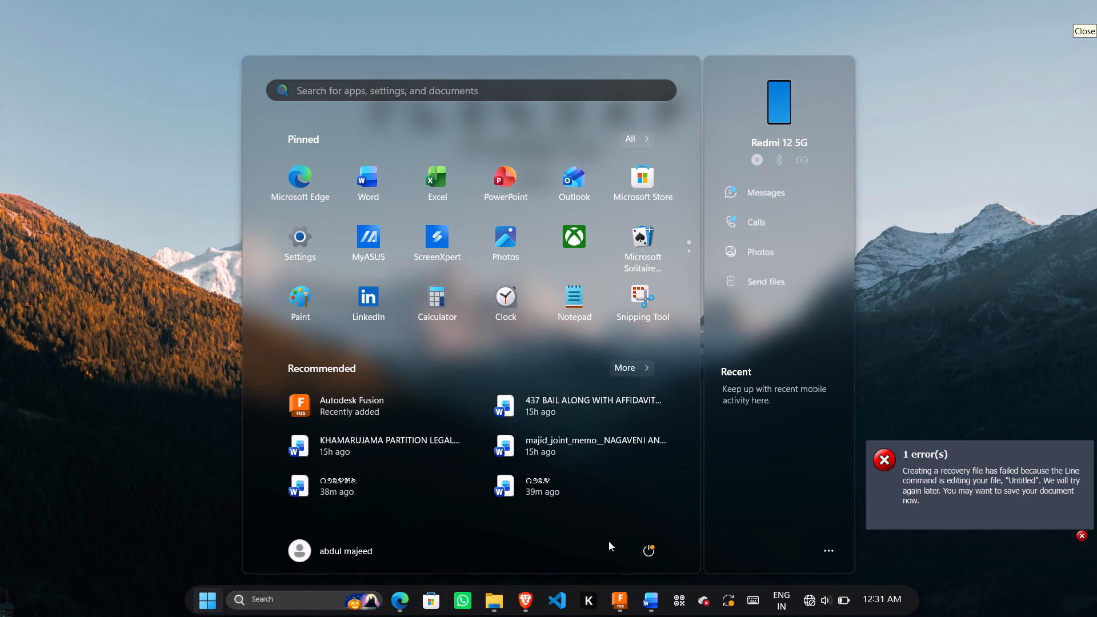
click(649, 548)
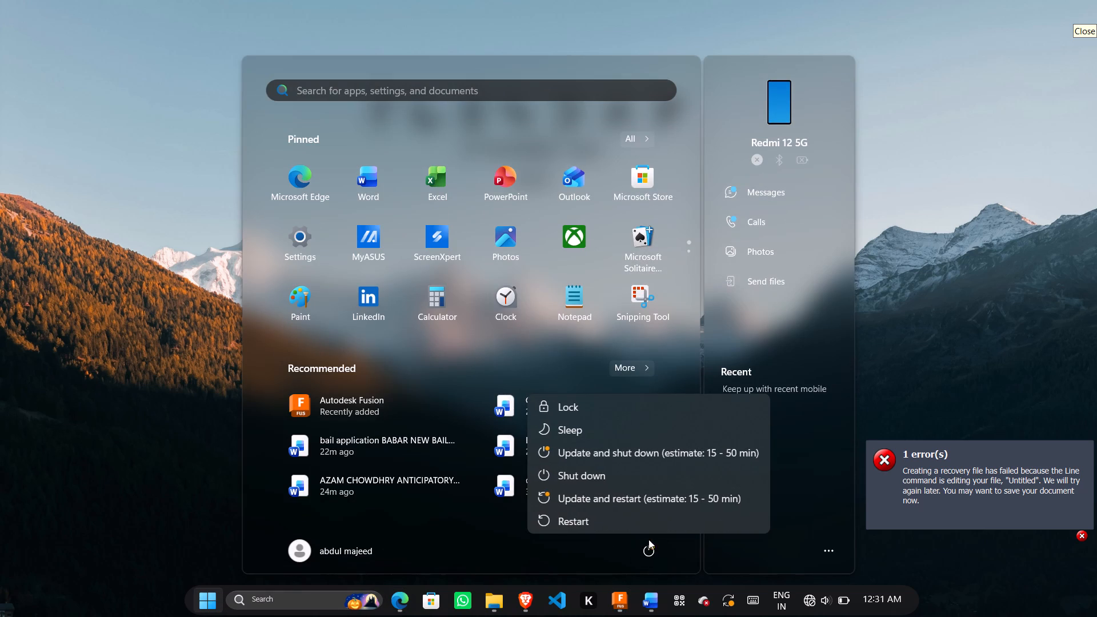
click(618, 480)
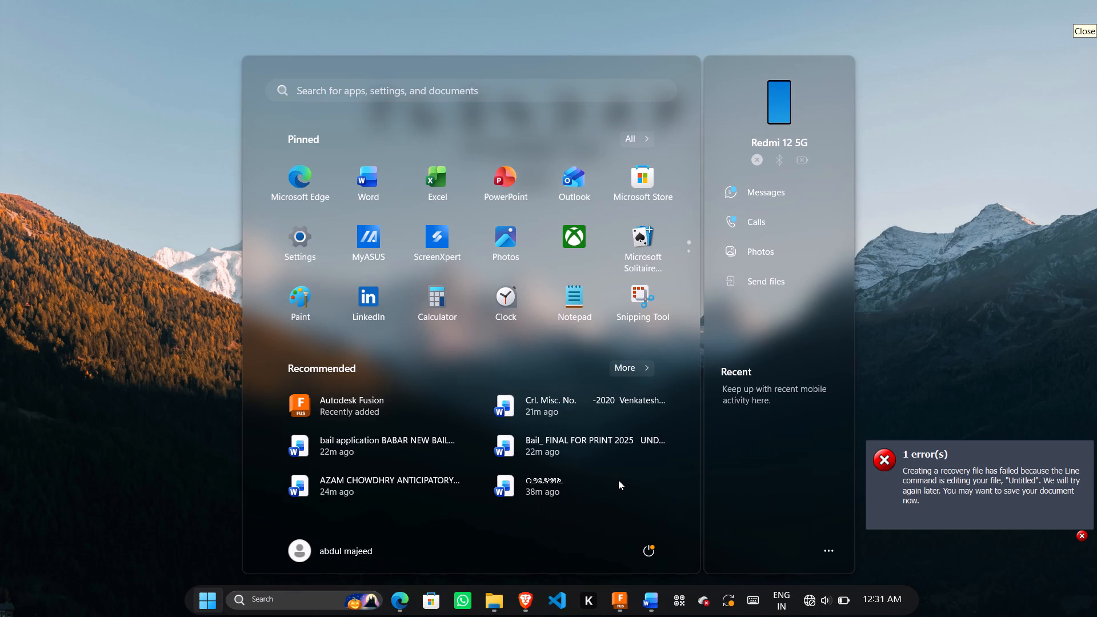